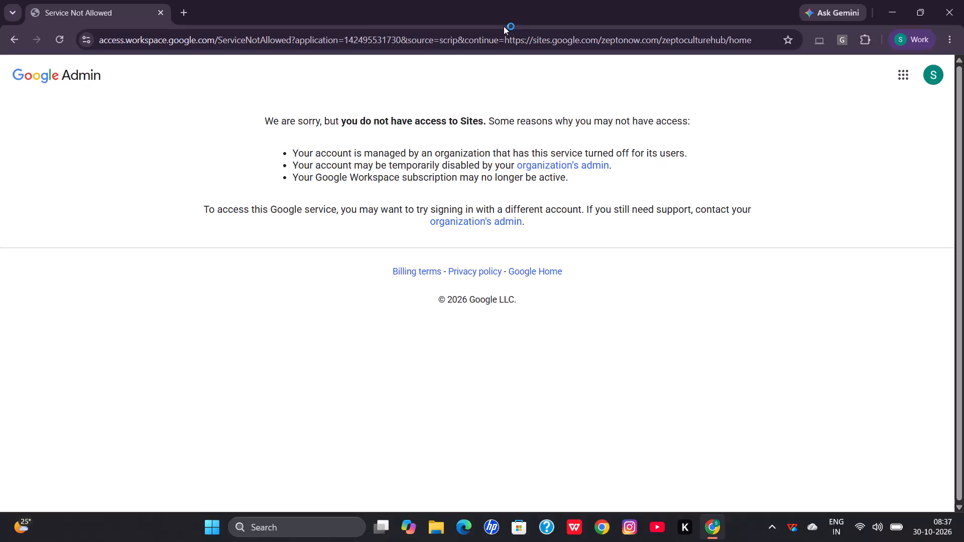
# Open a new browser tab alongside the Service Not Allowed page.
pyautogui.click(184, 7)
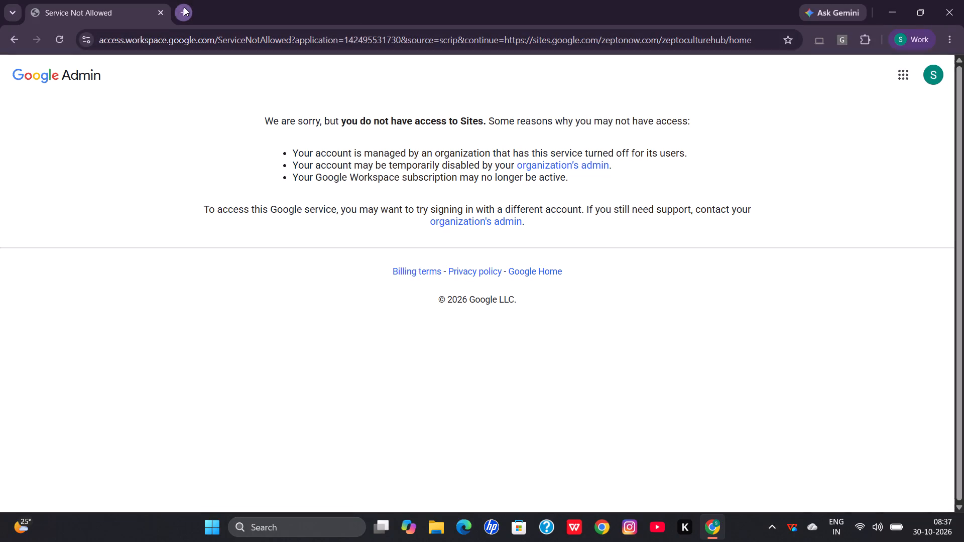
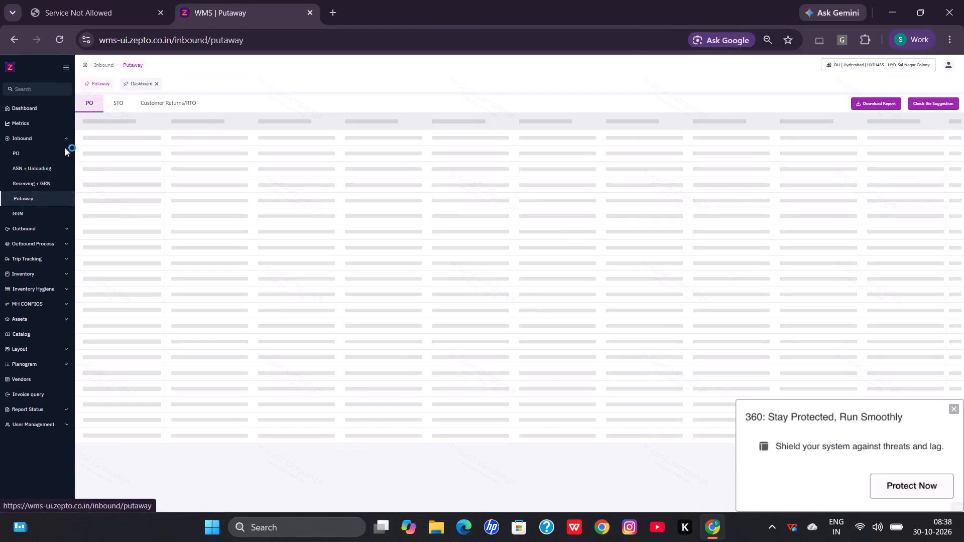
# Open the WMS dashboard to review packer productivity and pending tasks.
pyautogui.click(36, 109)
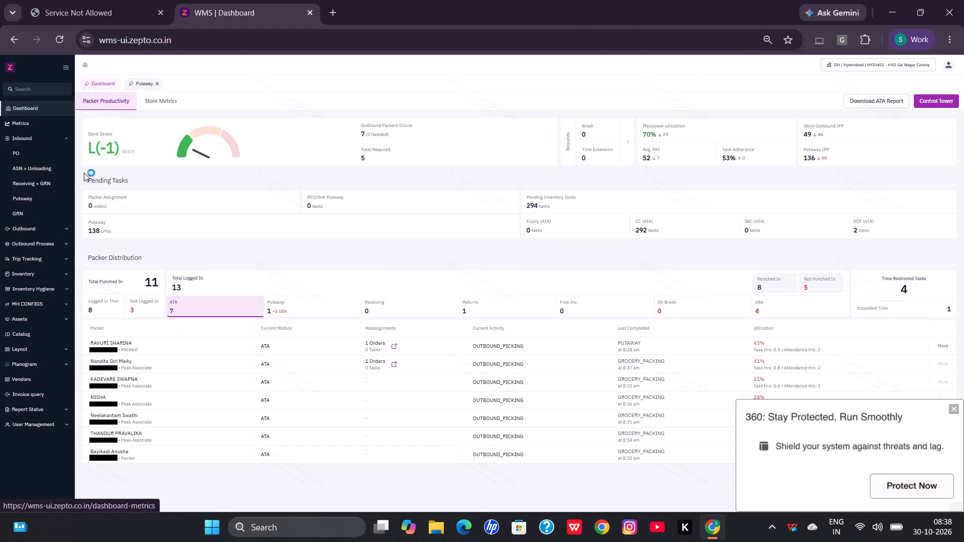
# Return to the inbound Putaway list of POs and dismiss the 360 protection pop-up covering it.
pyautogui.click(27, 193)
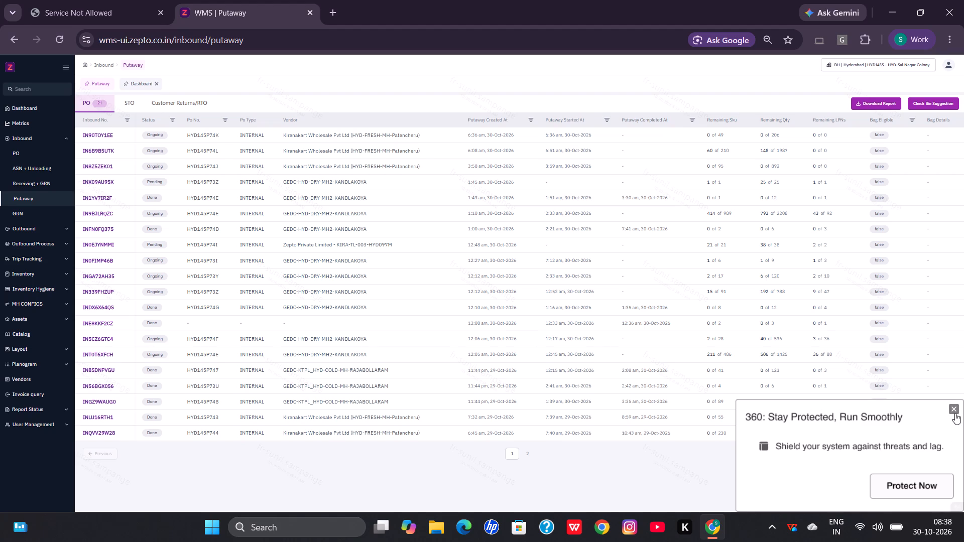
pyautogui.click(955, 413)
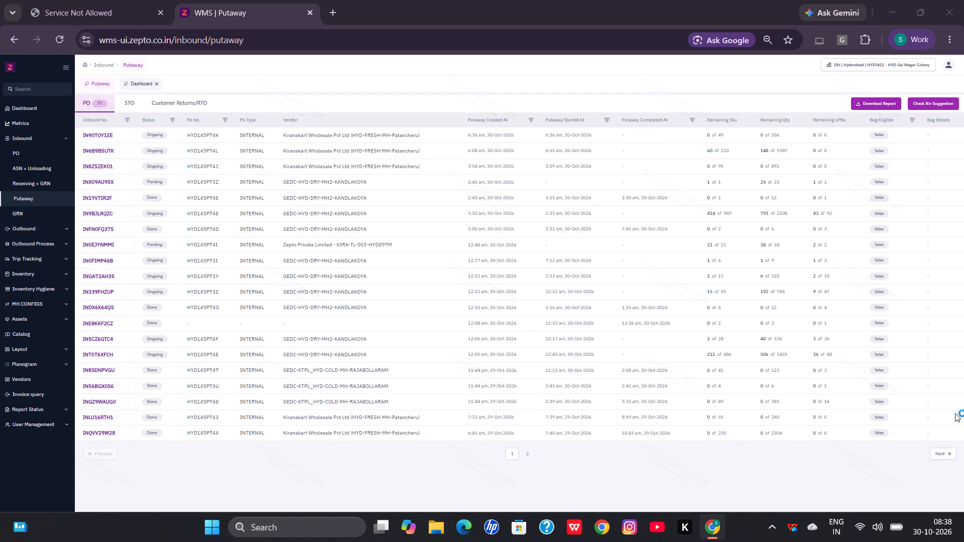
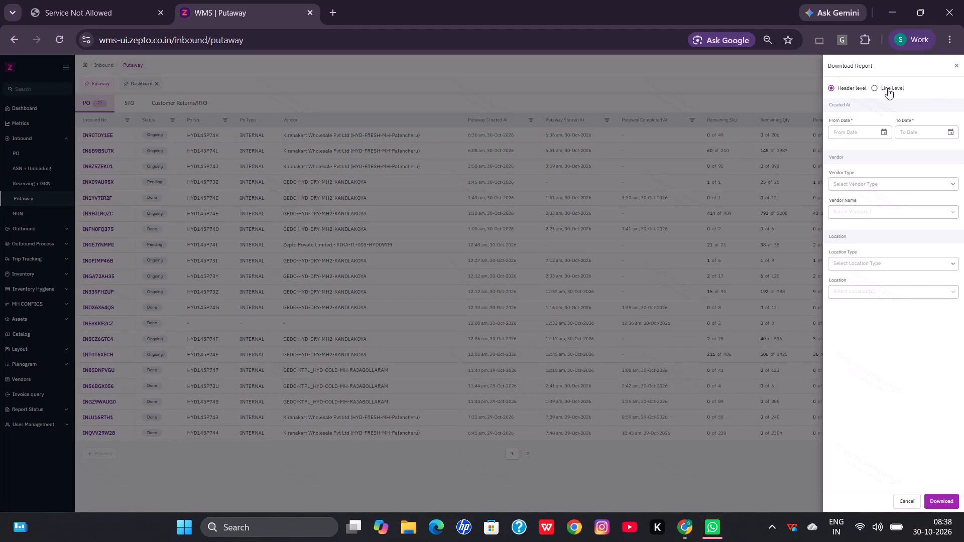
# Download the line-level putaway report for Internal vendors, created from 10/26/2026 12:00 AM to 10/30/2026 about 09:40 AM.
pyautogui.click(886, 86)
pyautogui.click(884, 131)
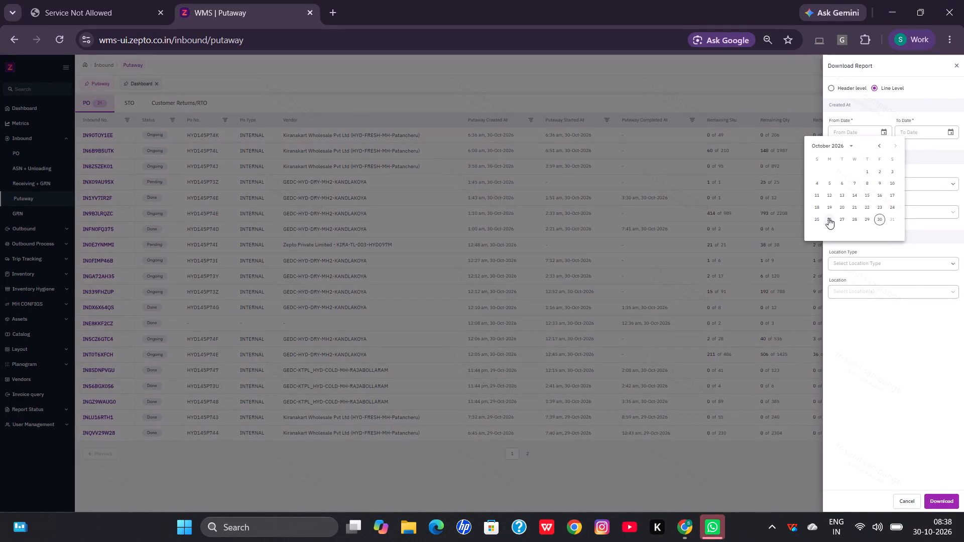
pyautogui.click(828, 218)
pyautogui.doubleClick(855, 144)
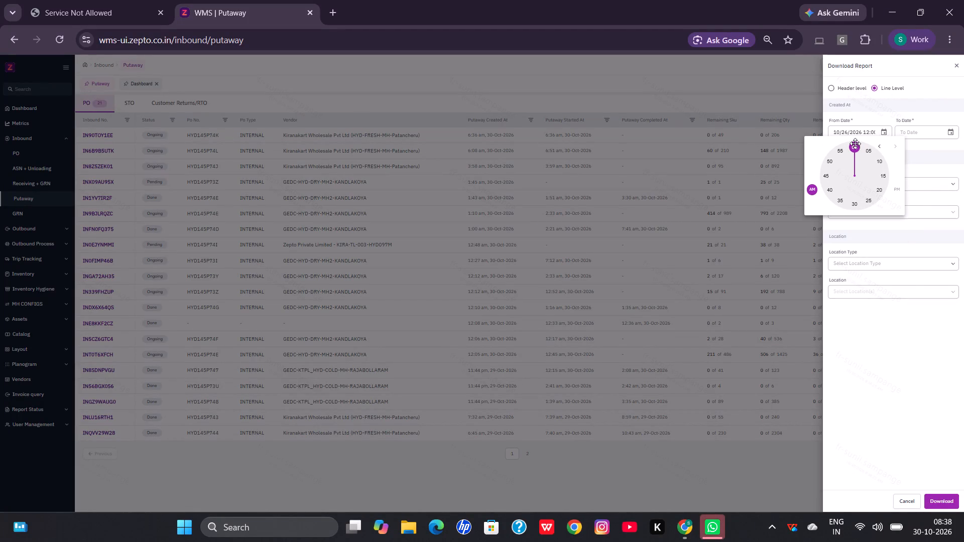
pyautogui.click(953, 134)
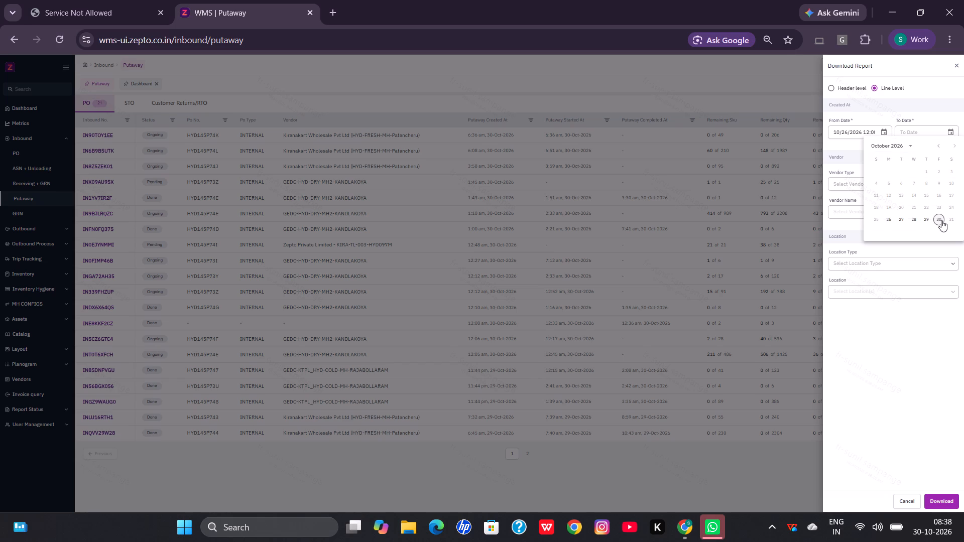
pyautogui.click(941, 220)
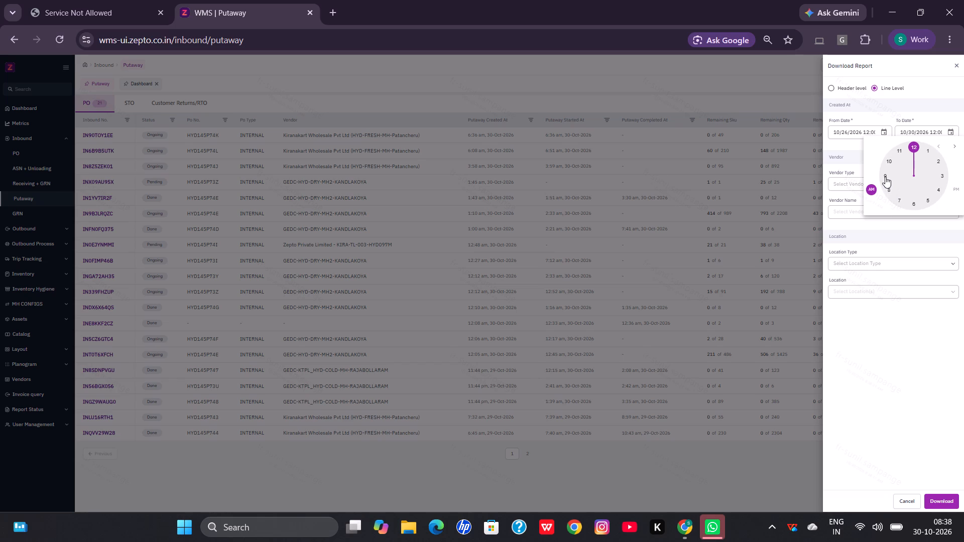
pyautogui.click(885, 177)
pyautogui.click(886, 187)
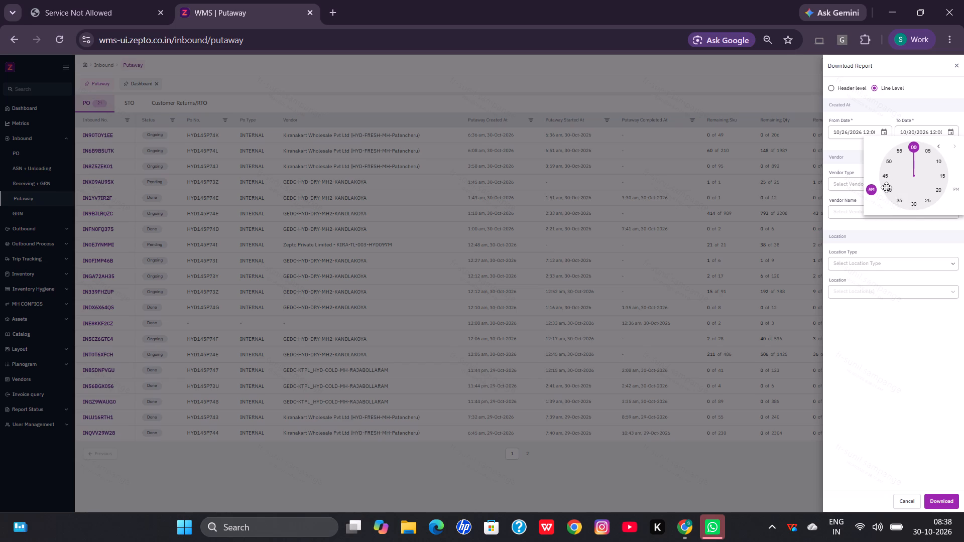
pyautogui.click(886, 184)
pyautogui.click(857, 211)
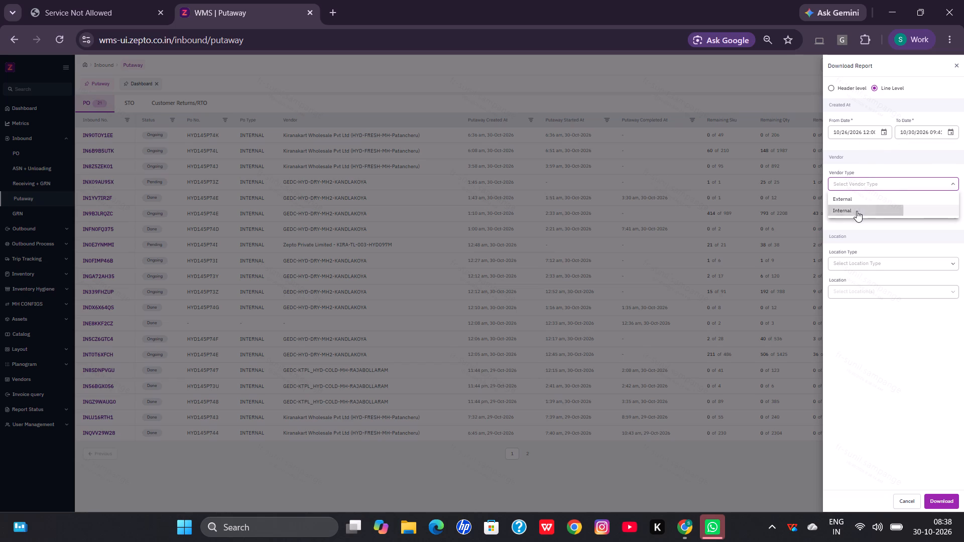
pyautogui.click(941, 498)
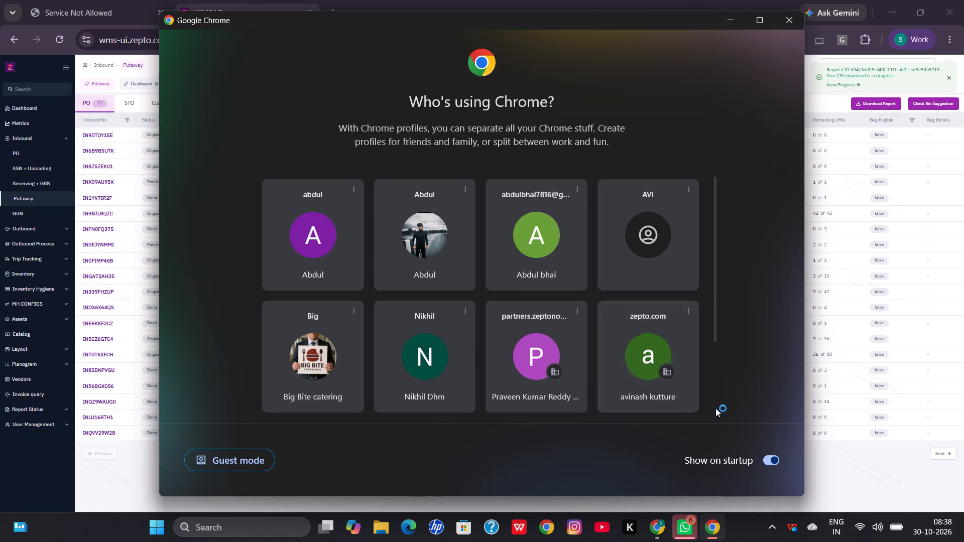
# Choose the zepto.com profile marked S in the Chrome profile chooser.
pyautogui.scroll(-2, 542, 374)
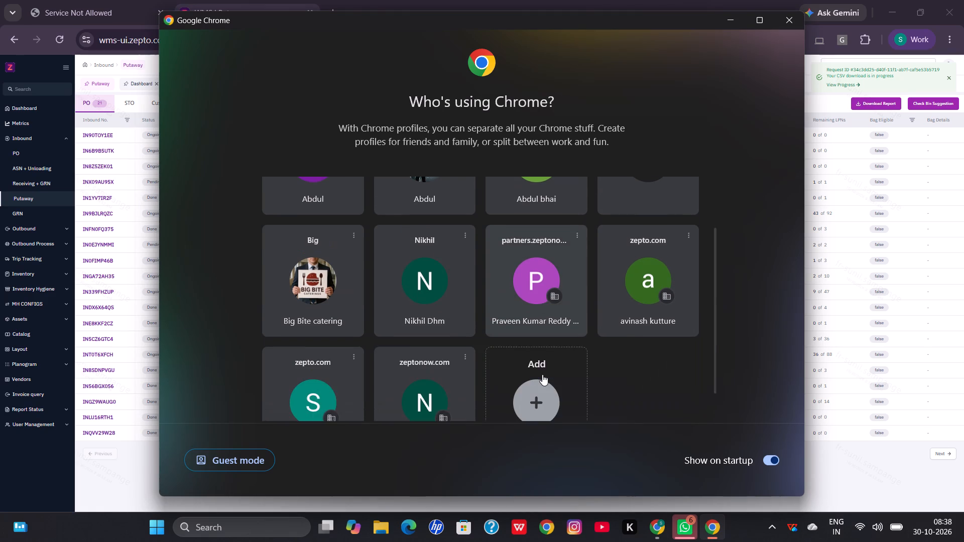
pyautogui.scroll(-2, 542, 374)
pyautogui.click(308, 353)
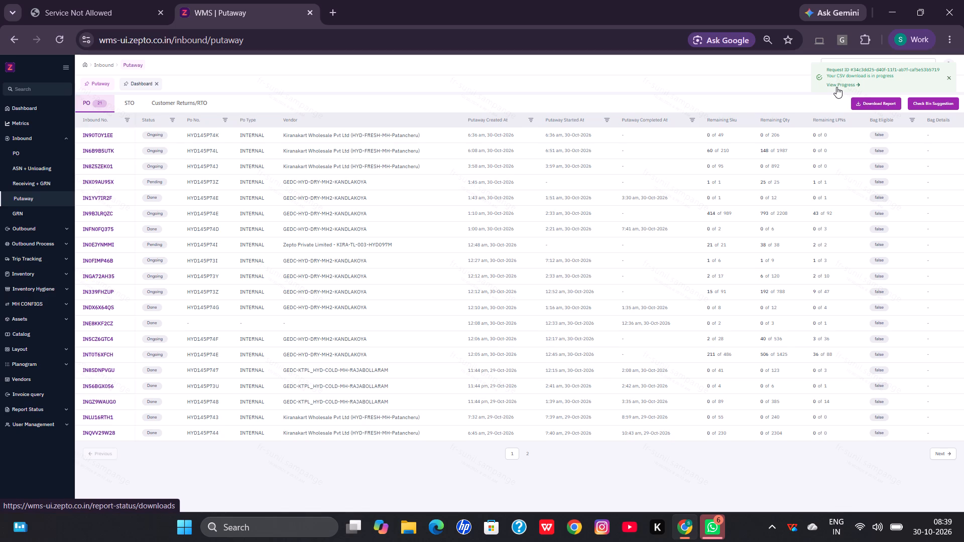
# Go to the report's download progress, download the 8:38 am, 30-Oct-2026 PUTAWAY_LINE_VIEW file and open the CSV.
pyautogui.click(836, 87)
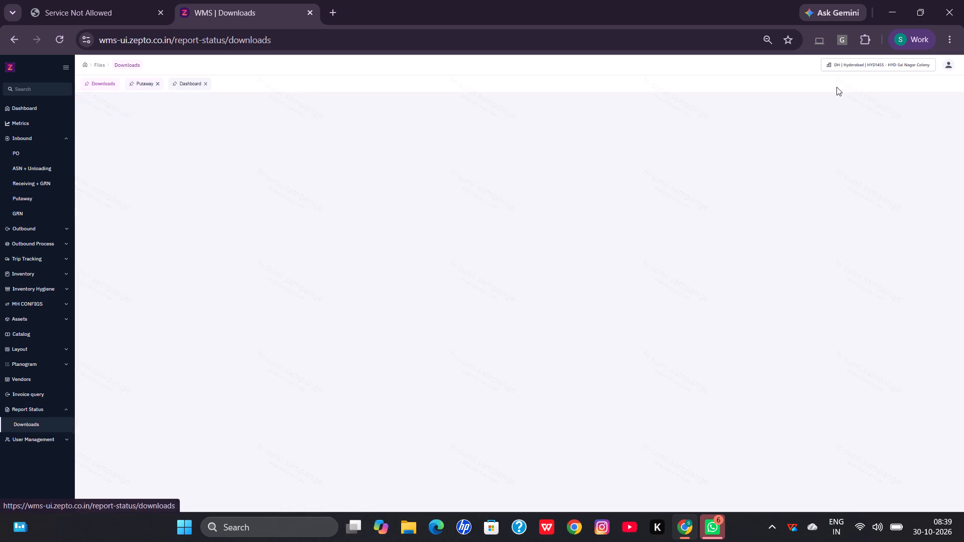
pyautogui.click(912, 135)
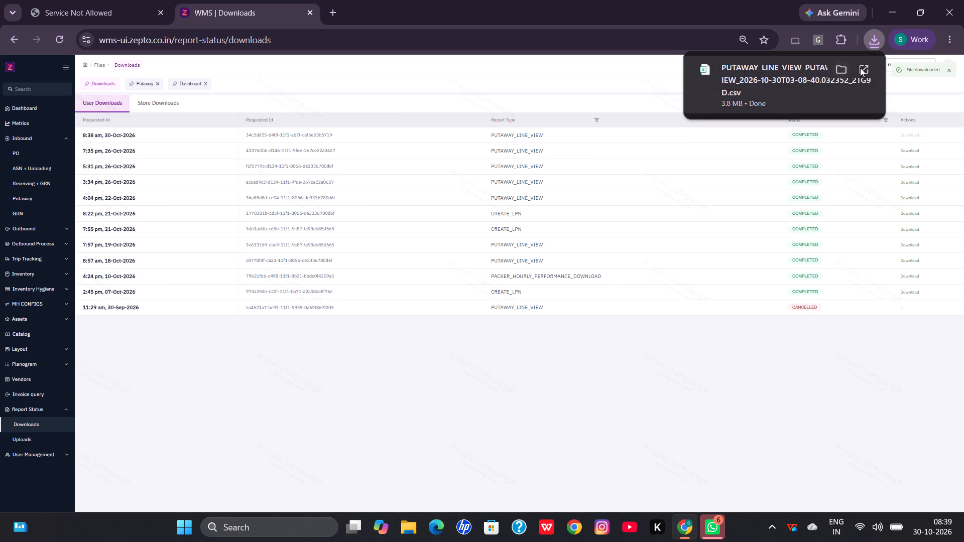
pyautogui.click(866, 67)
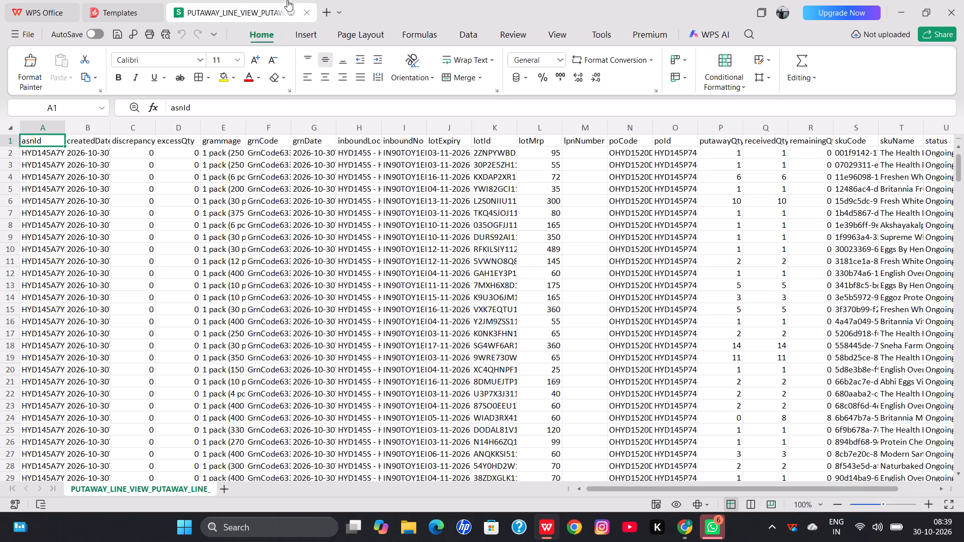
# Insert one column before the asnId column and give it the header DATE.
pyautogui.click(38, 126)
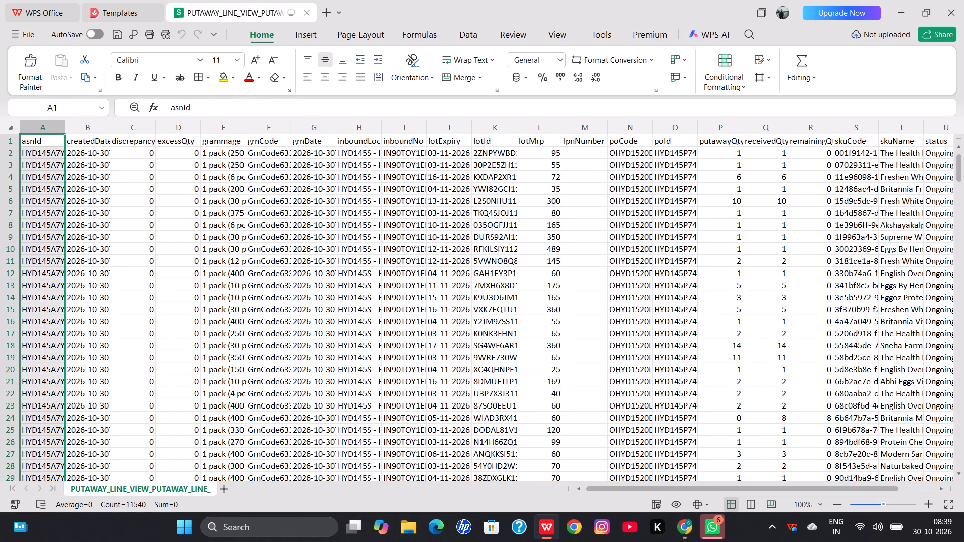
pyautogui.rightClick(38, 126)
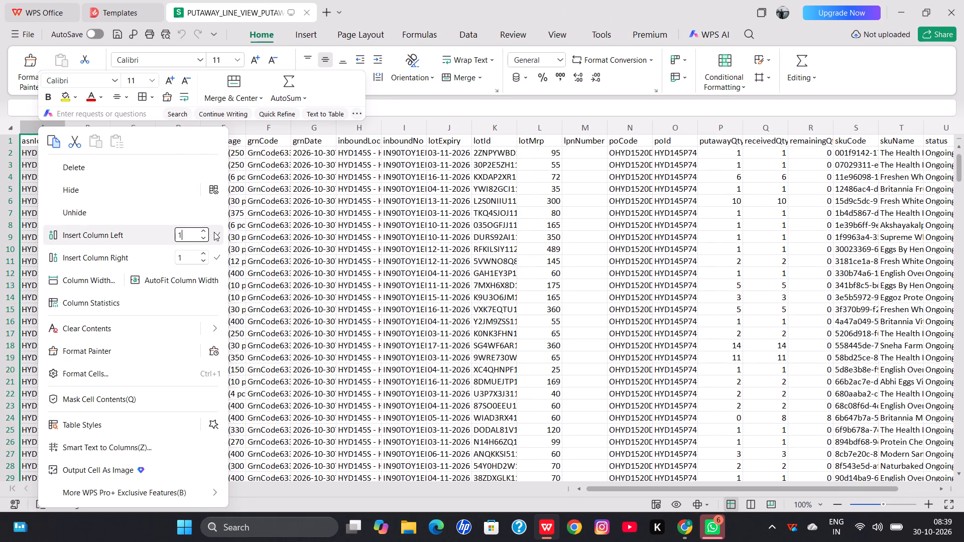
pyautogui.click(214, 232)
pyautogui.click(54, 140)
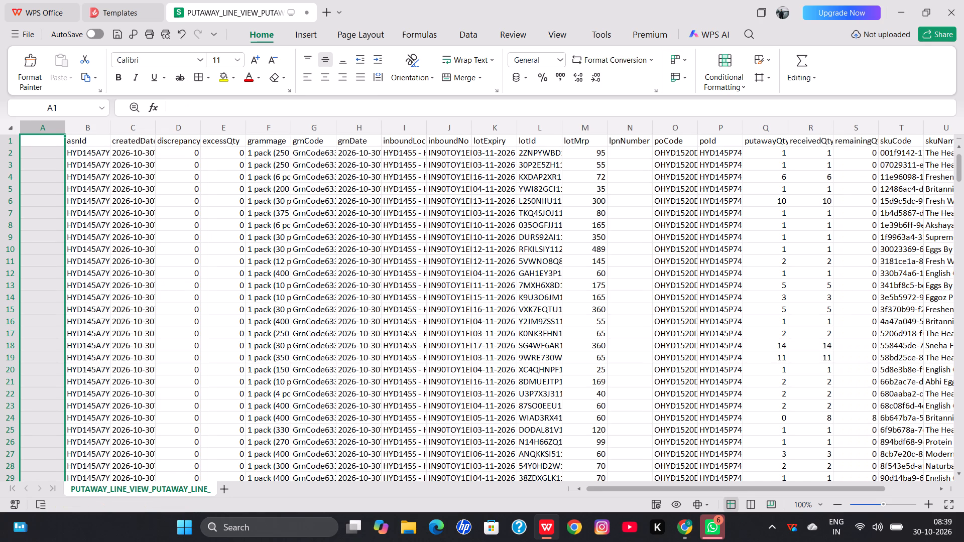
pyautogui.write('DATE')
pyautogui.press('Return')
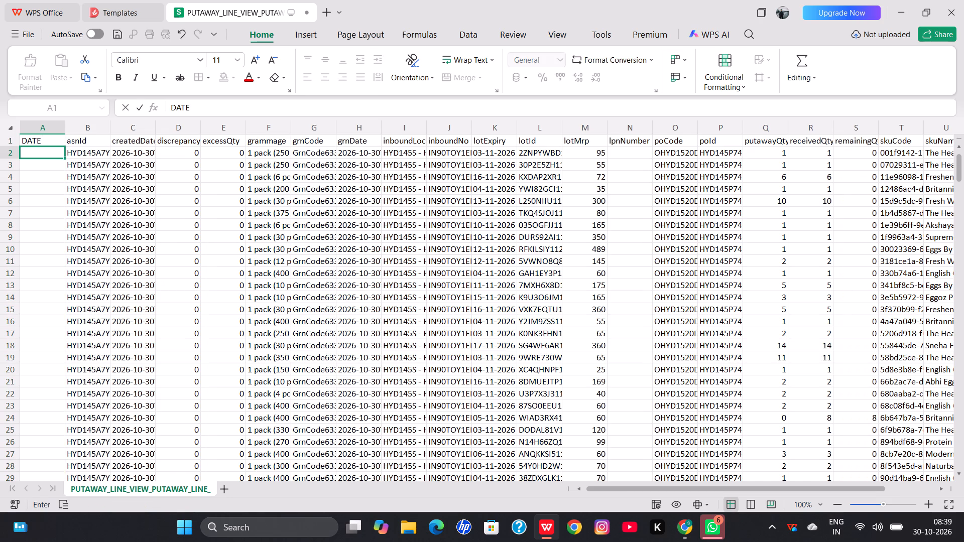
# Fill the DATE column for all rows with =LEFT(C2,10) to extract the date from createdDate.
pyautogui.write('=LEFT')
pyautogui.press('Tab')
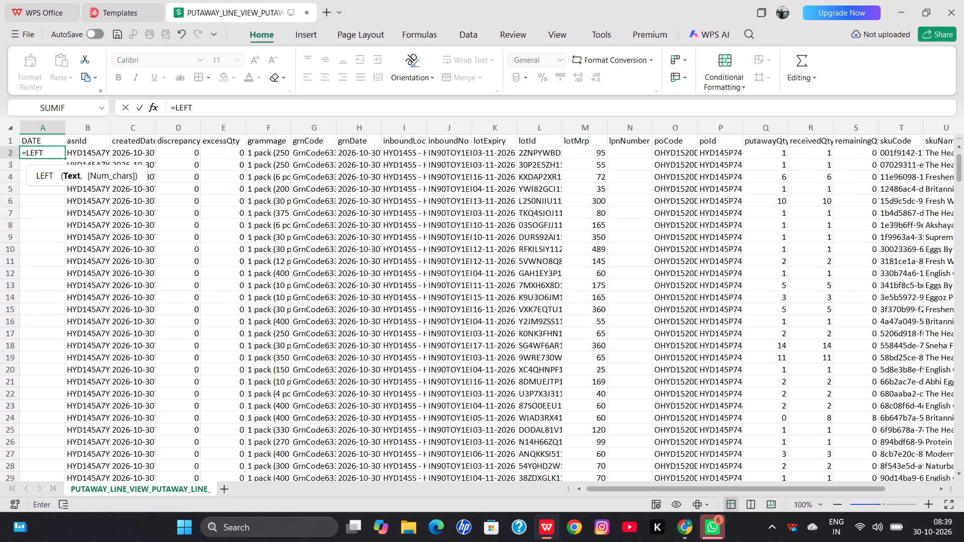
pyautogui.press('Right')
pyautogui.press('Right')
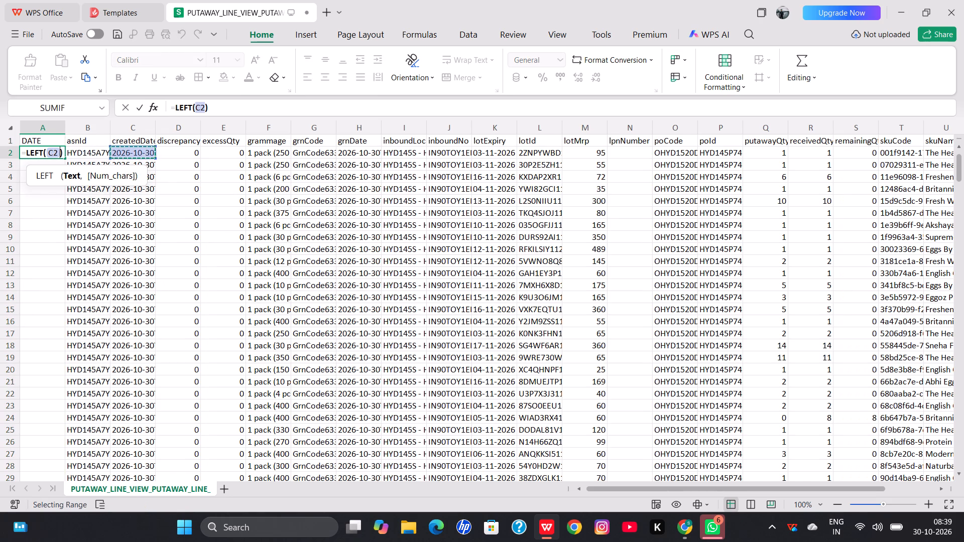
pyautogui.write(',10')
pyautogui.press('Return')
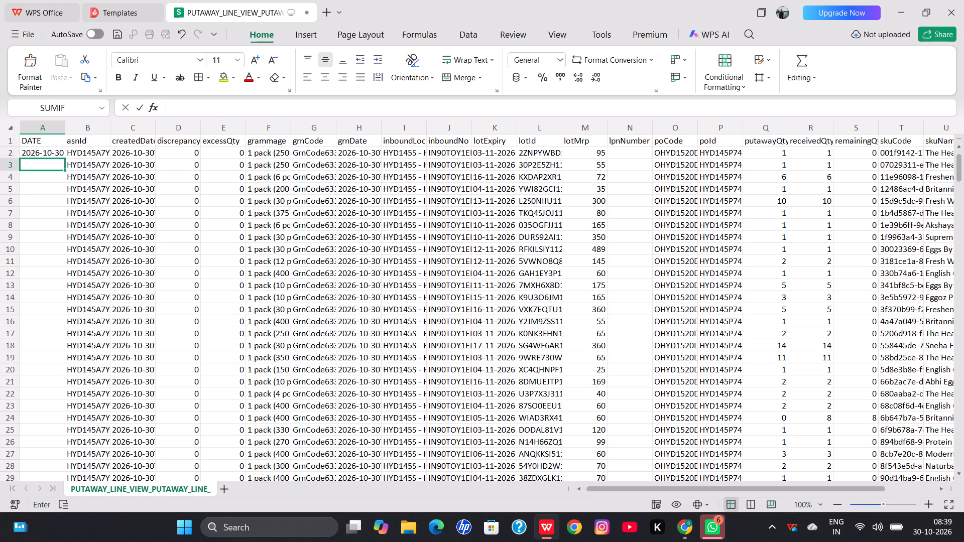
pyautogui.click(25, 154)
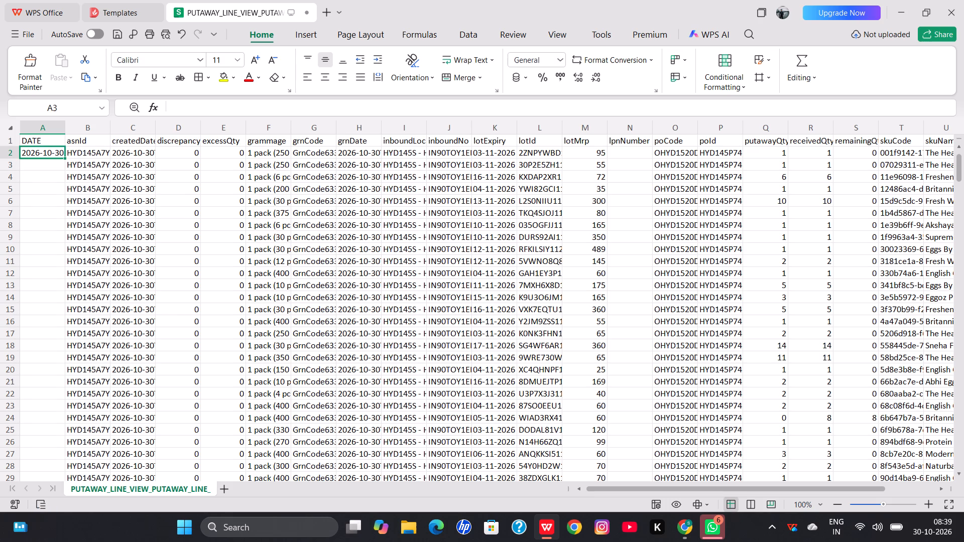
pyautogui.doubleClick(65, 158)
pyautogui.scroll(-2, 65, 158)
pyautogui.scroll(3, 41, 141)
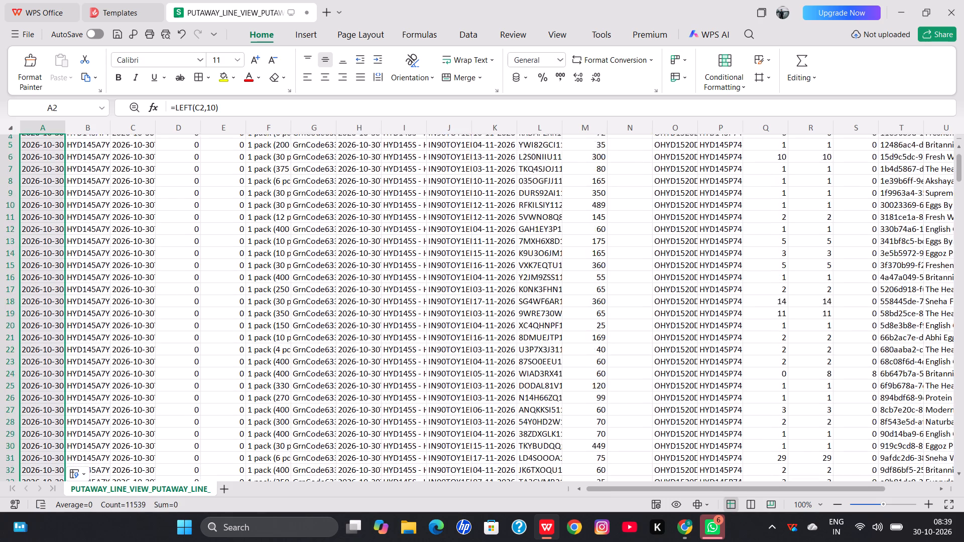
pyautogui.scroll(2, 41, 141)
# Create a PivotTable in a new worksheet from the entire putaway data range.
pyautogui.click(41, 141)
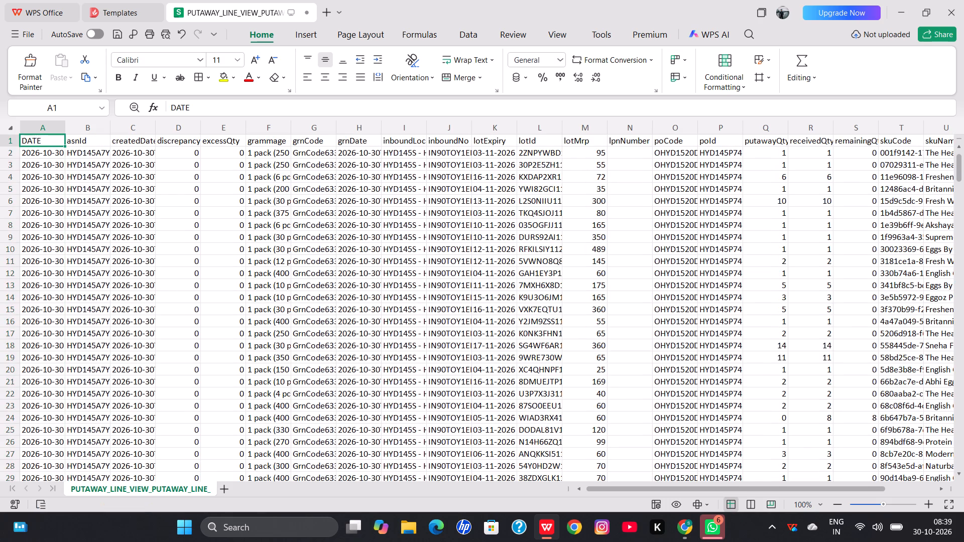
pyautogui.hotkey('ctrl', 'a')
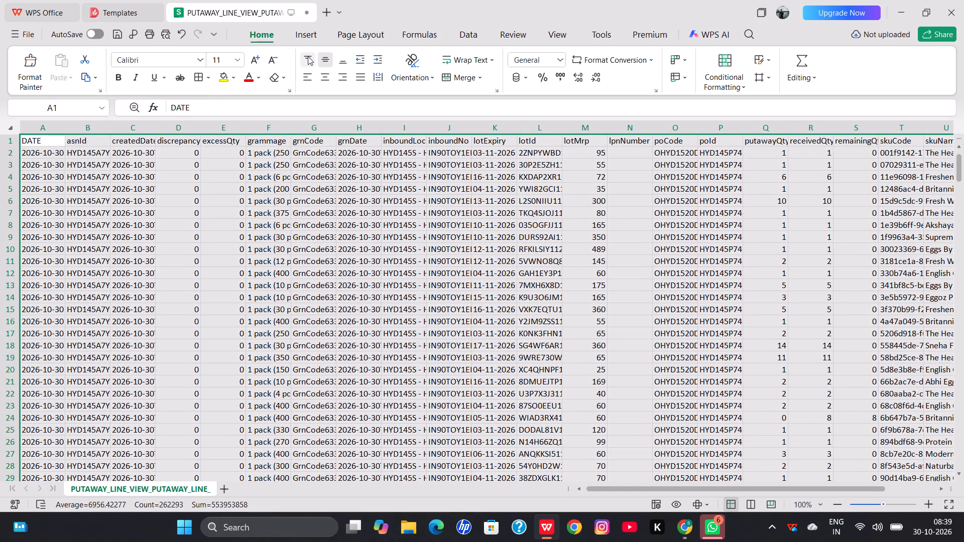
pyautogui.click(306, 38)
pyautogui.click(85, 64)
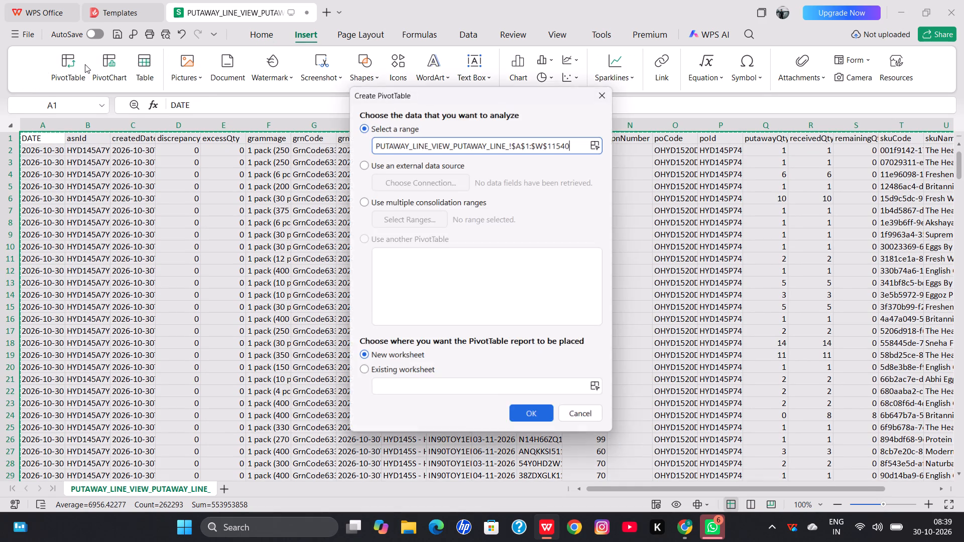
pyautogui.press('Return')
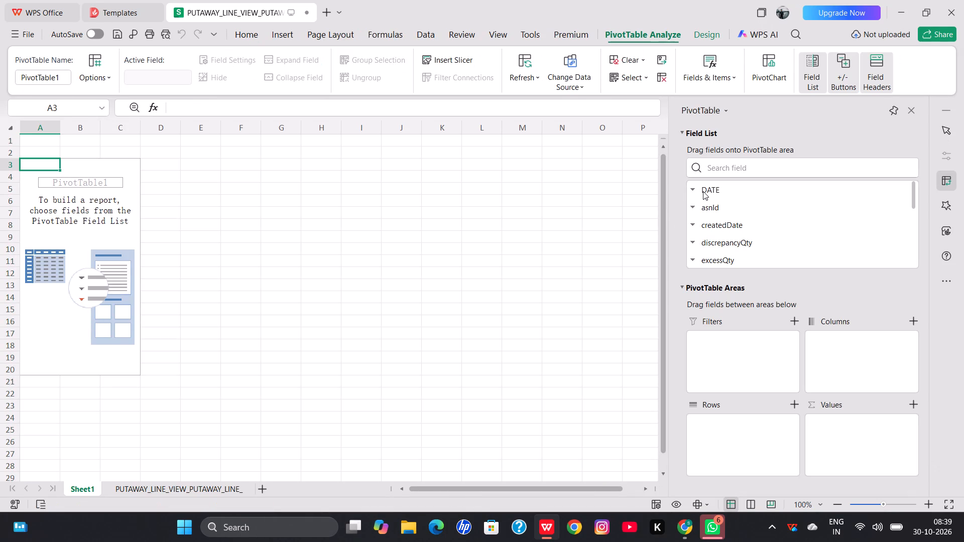
# Place DATE in the PivotTable's columns and the sum of remainingQty in its values.
pyautogui.moveTo(705, 191); pyautogui.dragTo(849, 359)
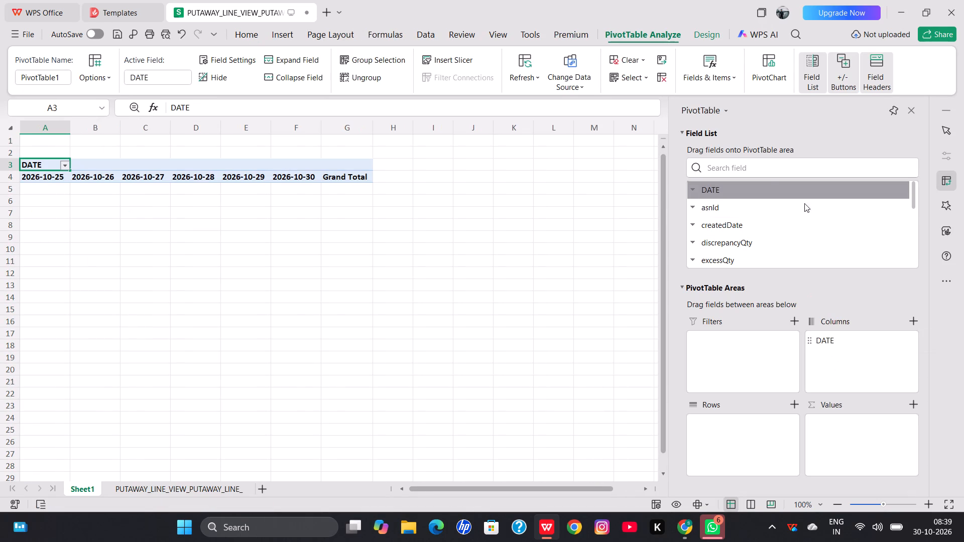
pyautogui.click(742, 163)
pyautogui.write('RE,')
pyautogui.press('BackSpace')
pyautogui.press('m')
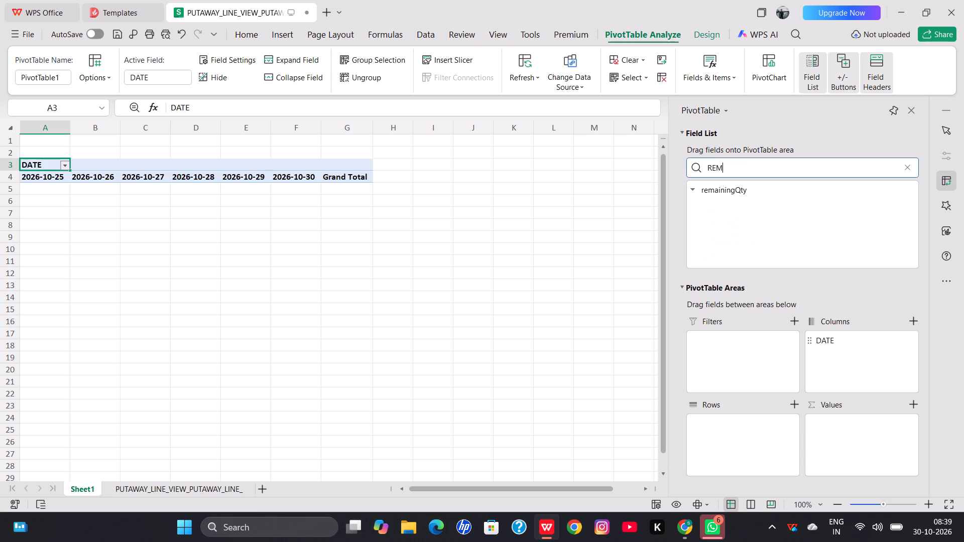
pyautogui.moveTo(720, 188); pyautogui.dragTo(835, 439)
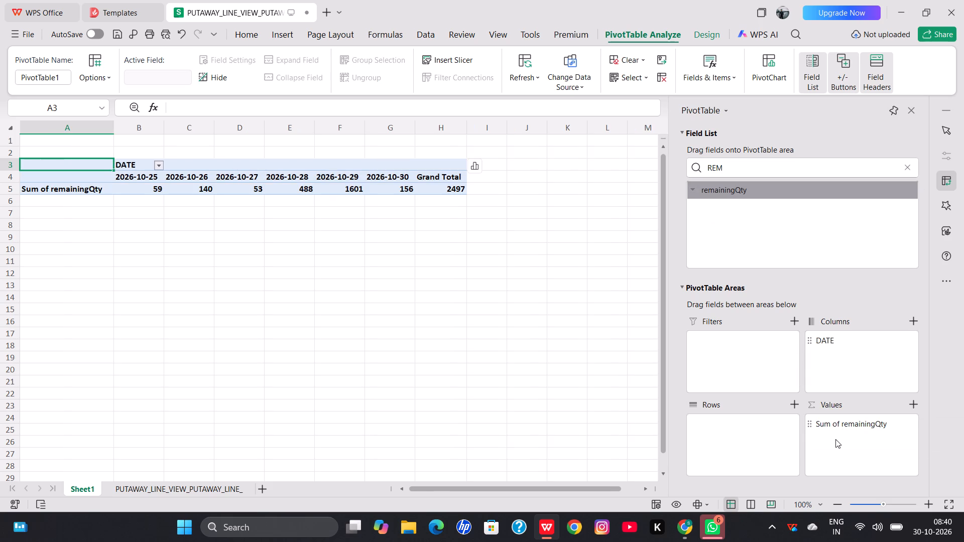
# Find the vendorName field and place it in the PivotTable's rows.
pyautogui.click(740, 167)
pyautogui.hotkey('ctrl', 'a')
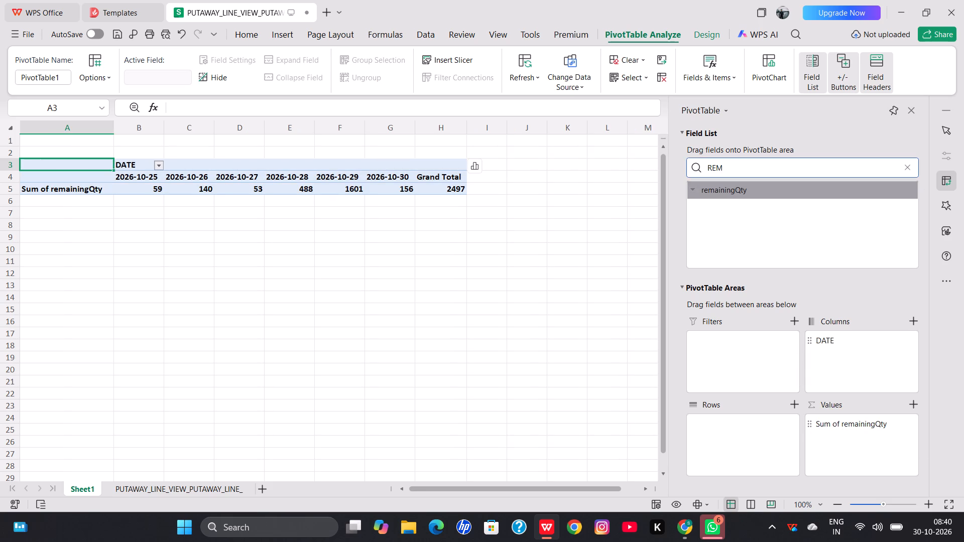
pyautogui.write('VEN')
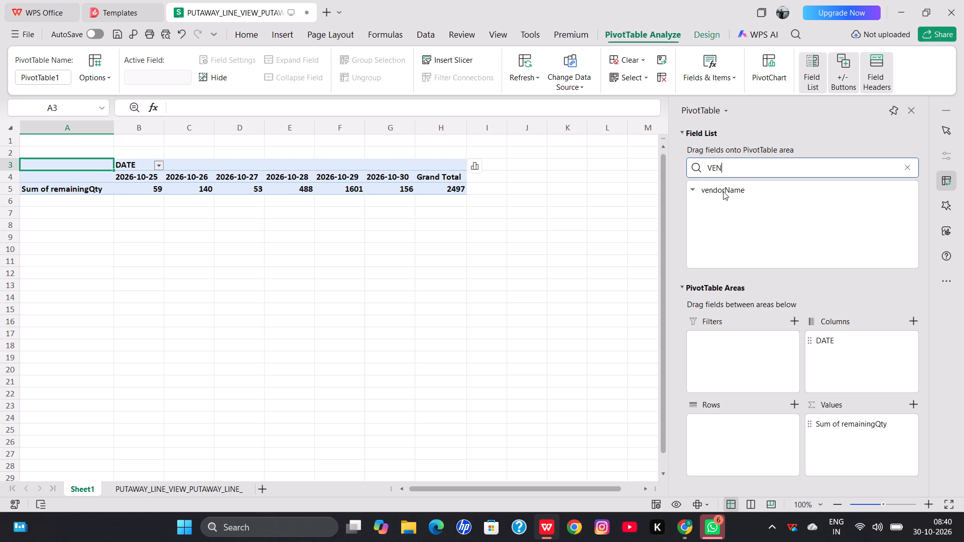
pyautogui.moveTo(723, 191); pyautogui.dragTo(728, 424)
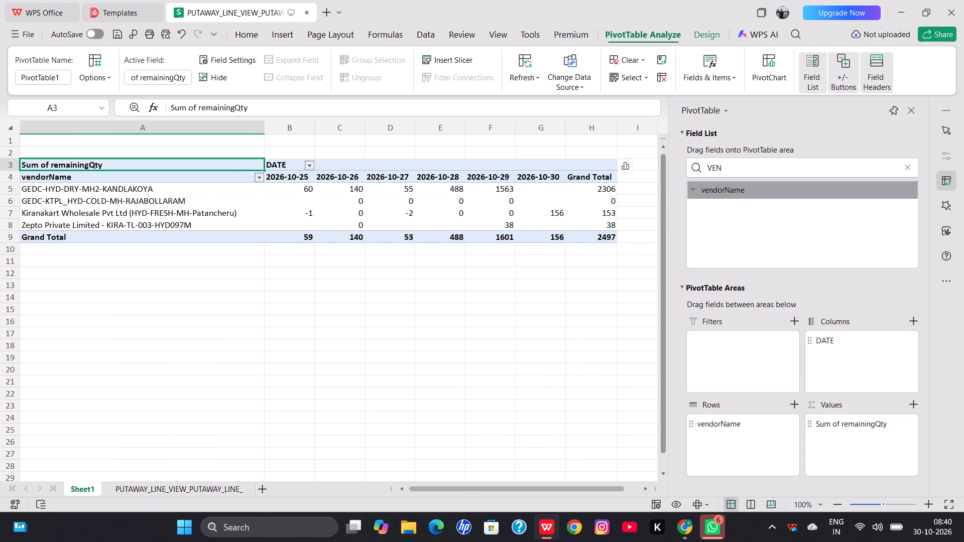
# Centre-align the whole PivotTable and apply borders to all its cells.
pyautogui.hotkey('ctrl', 'a')
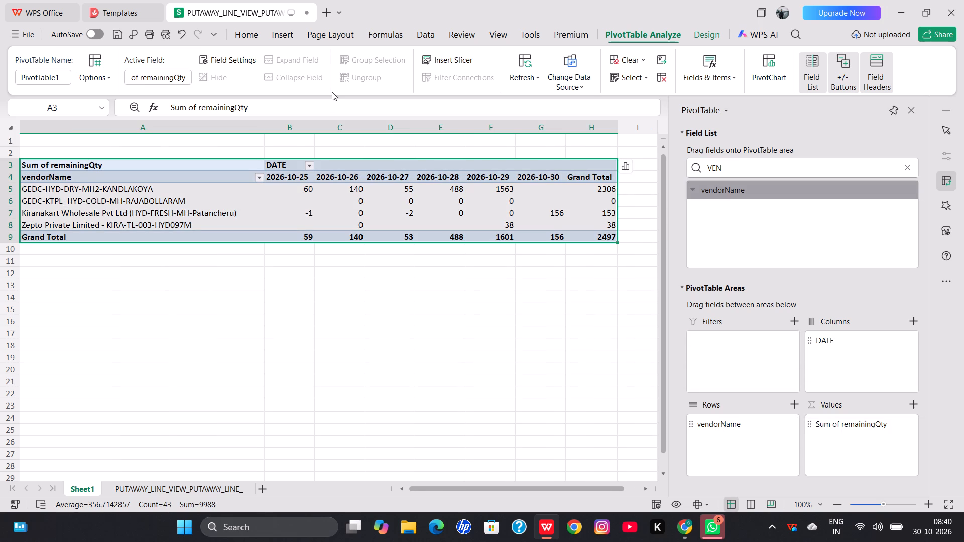
pyautogui.click(252, 30)
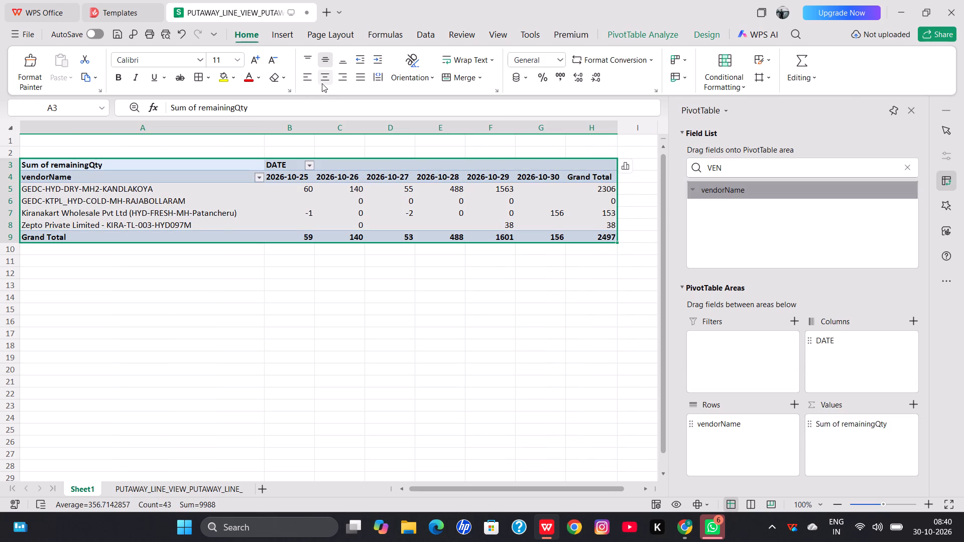
pyautogui.click(322, 83)
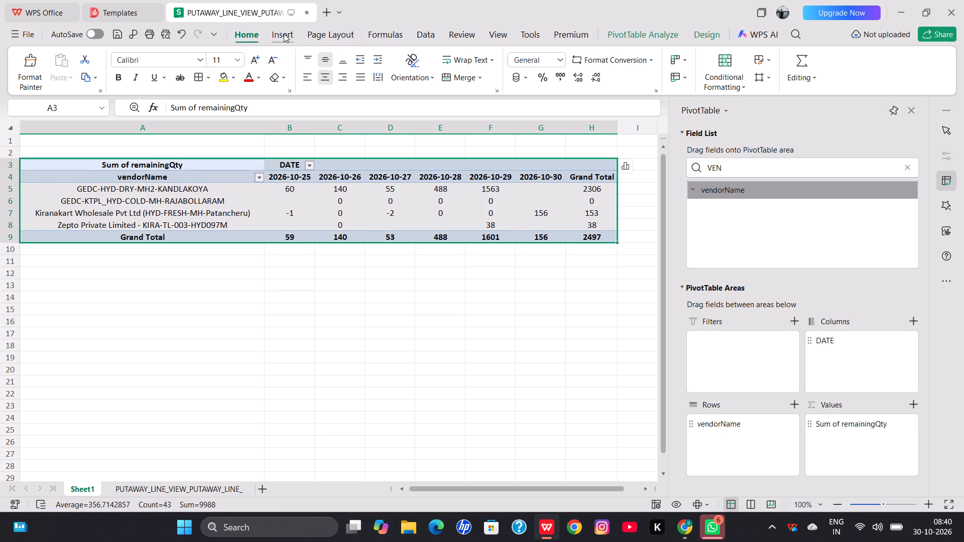
pyautogui.click(283, 34)
pyautogui.click(238, 36)
pyautogui.doubleClick(198, 78)
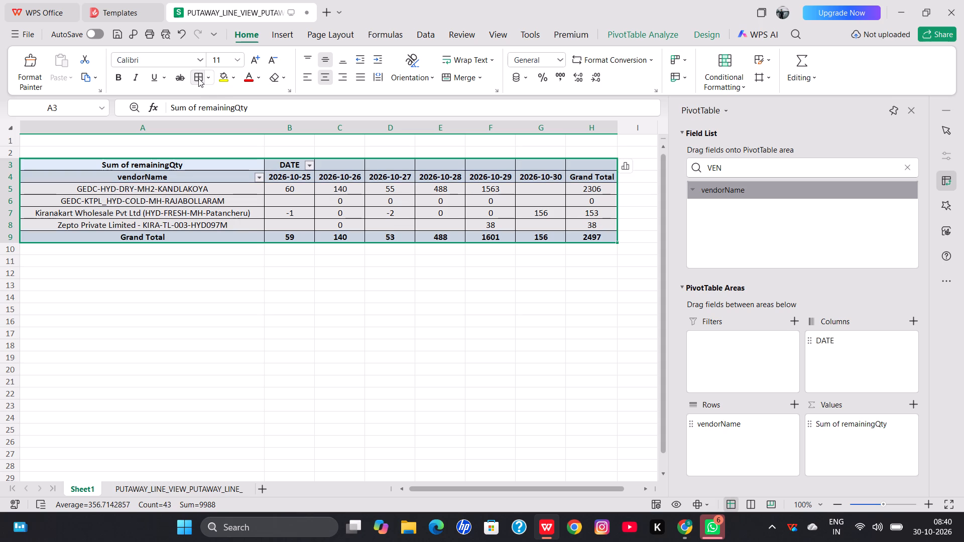
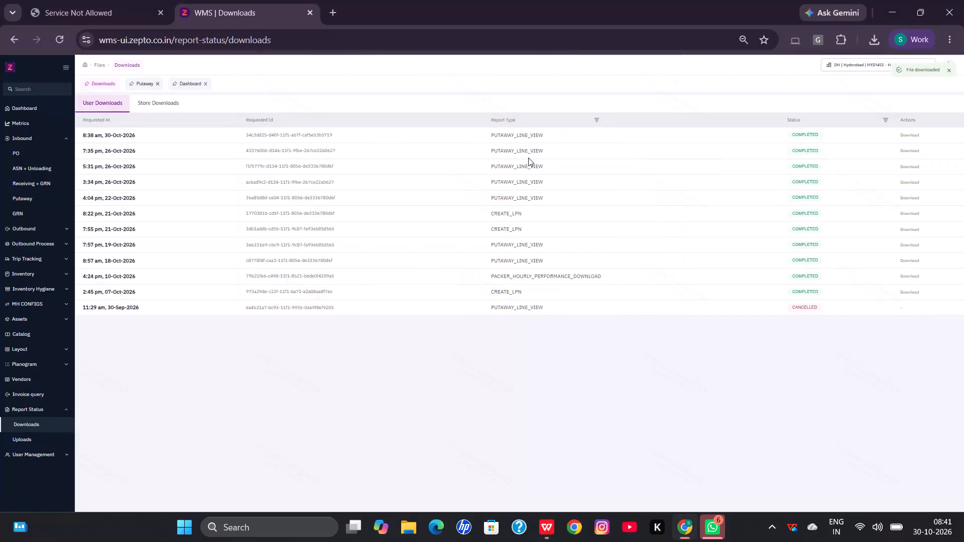
# Open the WMS Dashboard and review packer productivity, pending tasks and packer distribution for the HYD-Sai Nagar Colony store.
pyautogui.click(30, 109)
pyautogui.scroll(-2, 149, 312)
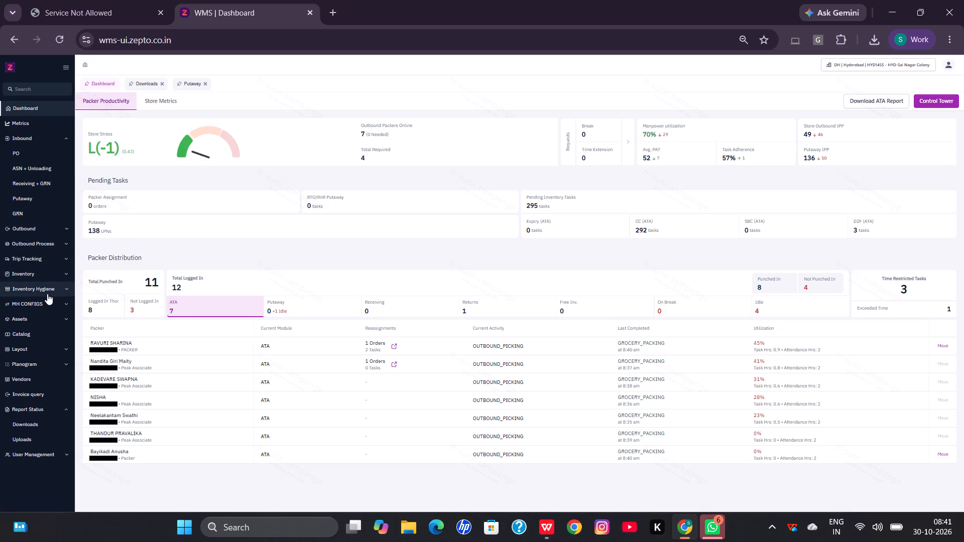
# Open the WMS Metrics page for the HYD-Sai Nagar Colony store.
pyautogui.click(29, 126)
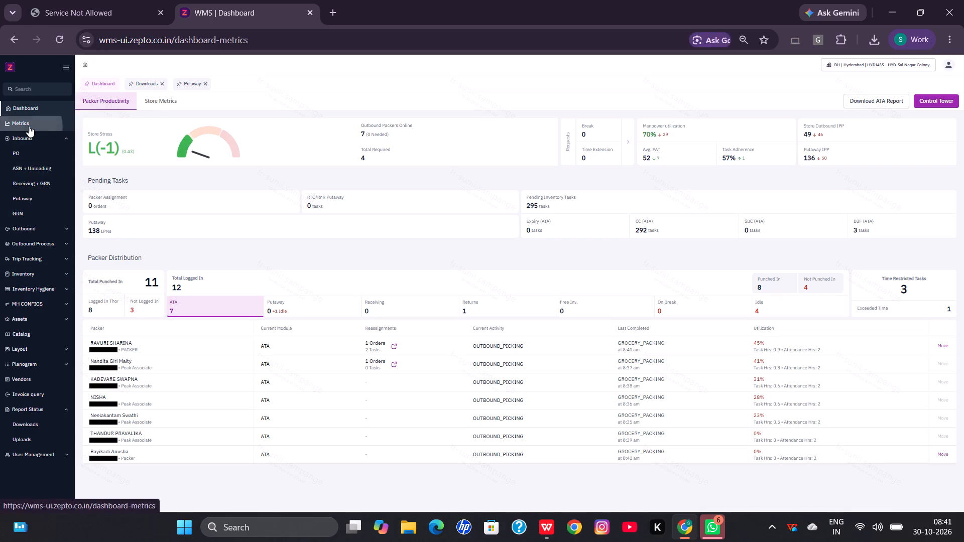
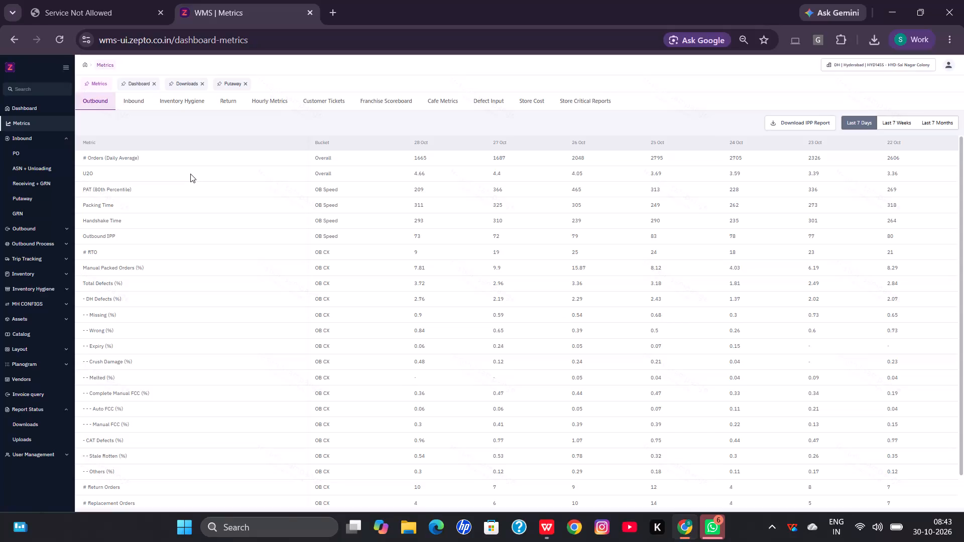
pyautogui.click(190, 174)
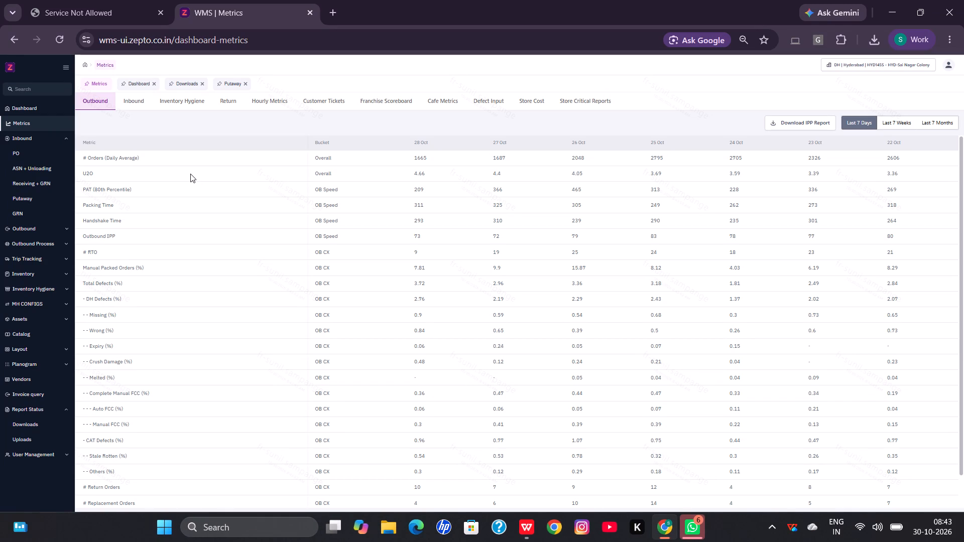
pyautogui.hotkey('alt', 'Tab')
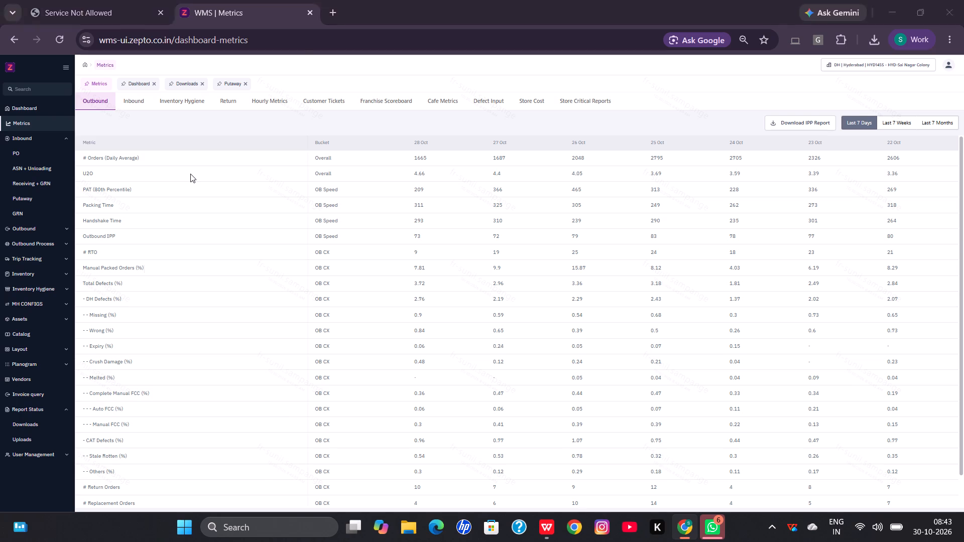
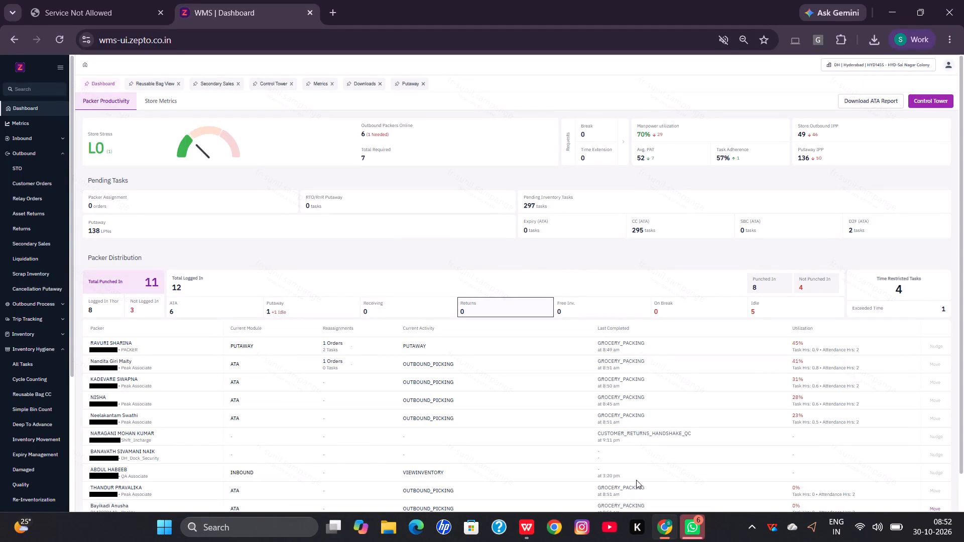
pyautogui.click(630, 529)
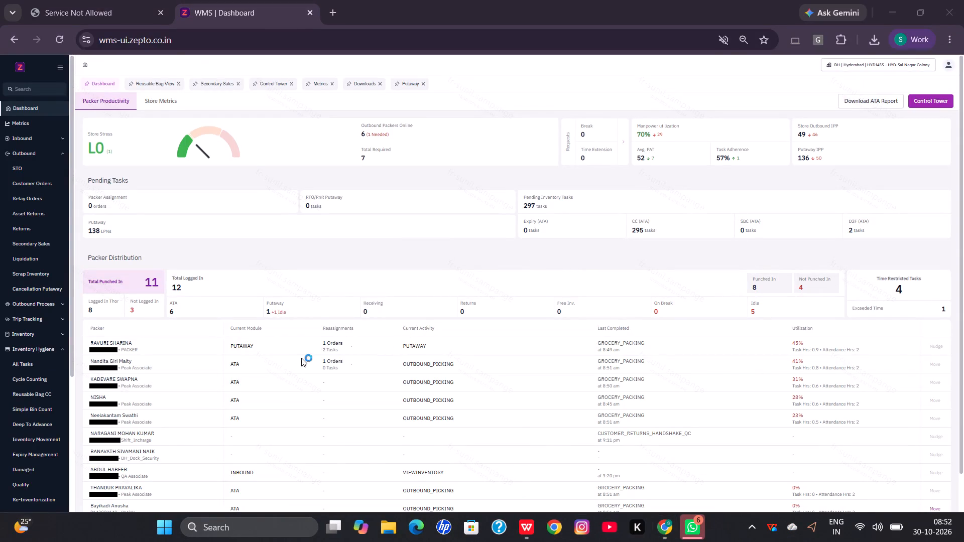
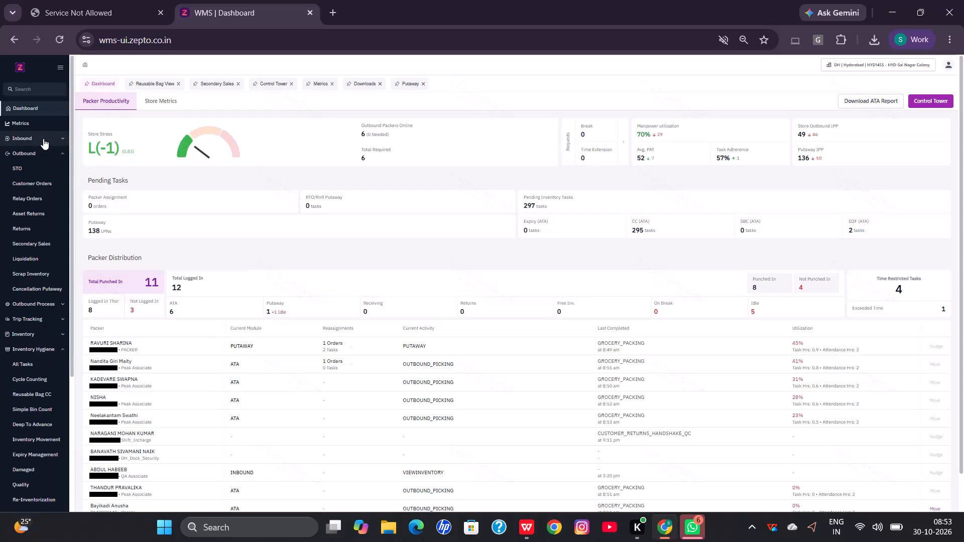
# Open the inbound Putaway page for the HYD-Sai Nagar Colony store.
pyautogui.click(43, 139)
pyautogui.click(45, 202)
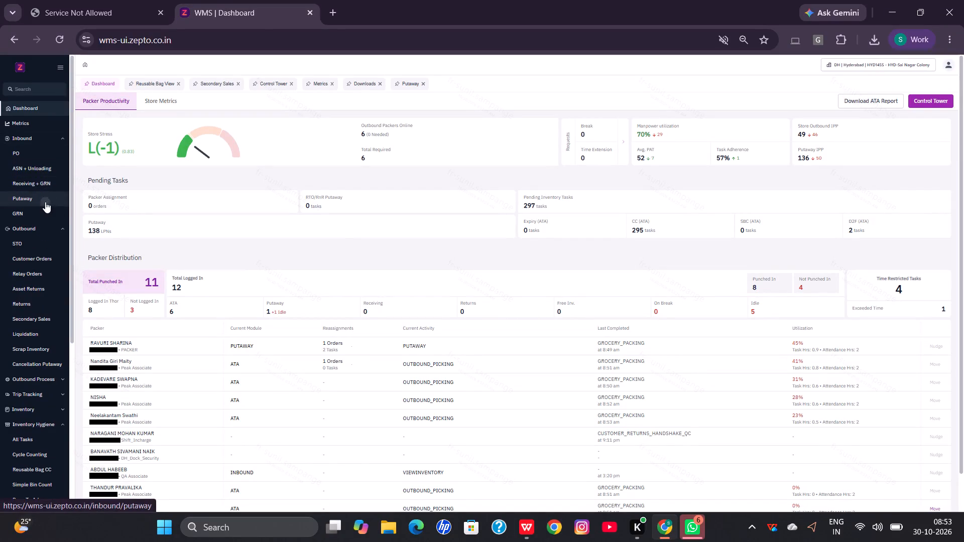
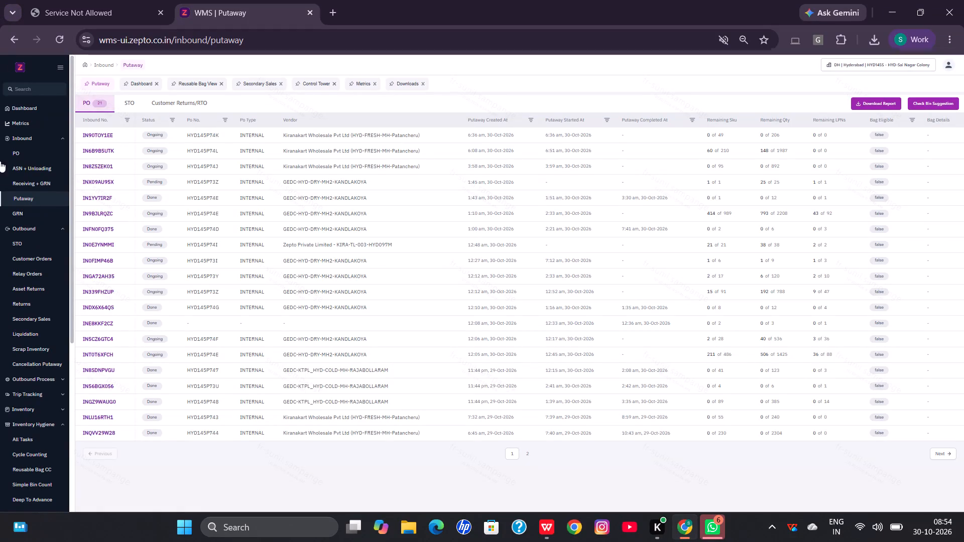
# Filter the outbound Customer Orders list to the PICKING_IN_PROGRESS status.
pyautogui.click(42, 253)
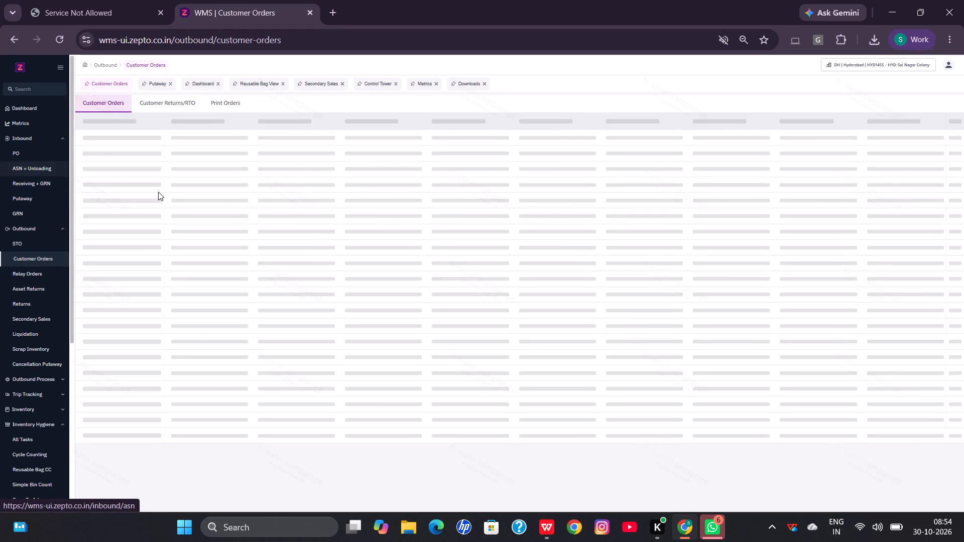
pyautogui.click(251, 140)
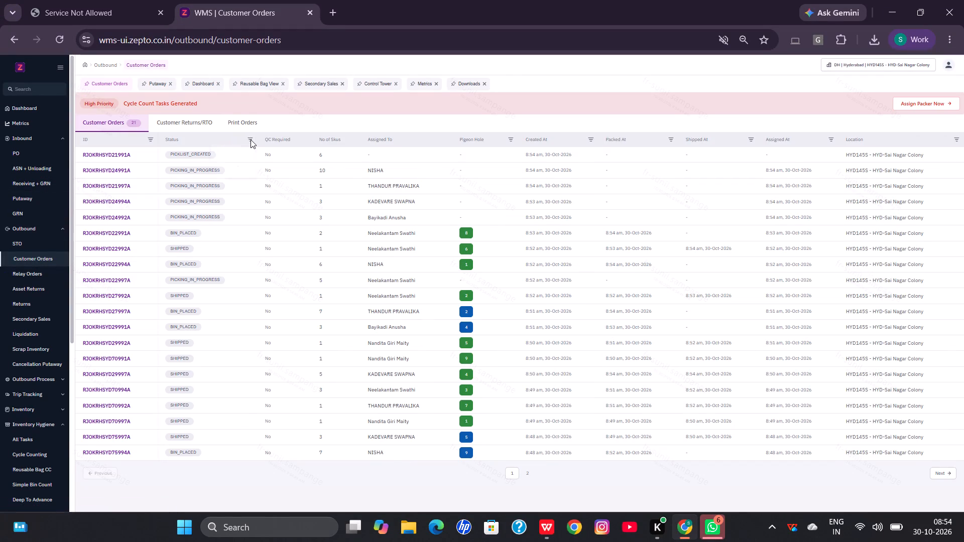
pyautogui.write('POC')
pyautogui.press('End')
pyautogui.write('///')
pyautogui.press('BackSpace')
pyautogui.press('BackSpace')
pyautogui.press('BackSpace')
pyautogui.press('BackSpace')
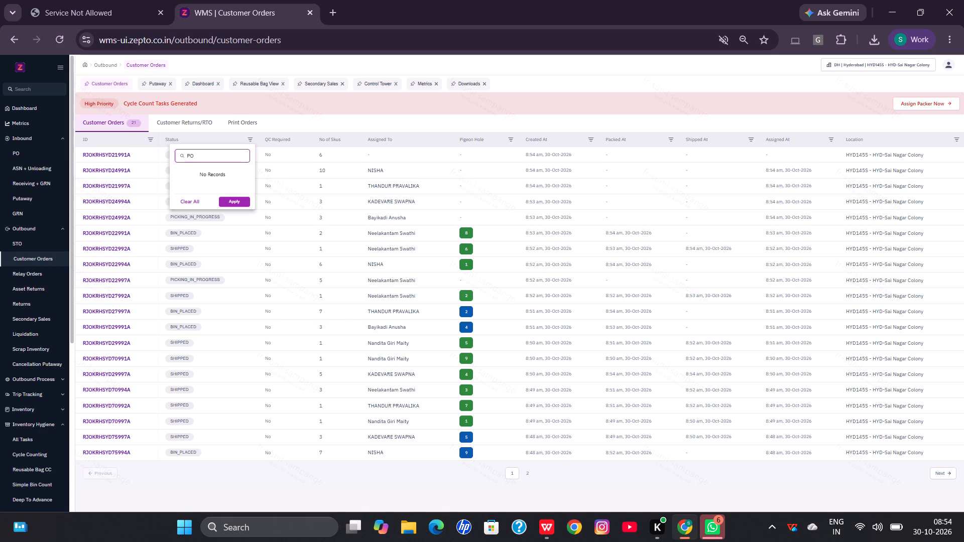
pyautogui.press('BackSpace')
pyautogui.write('IC')
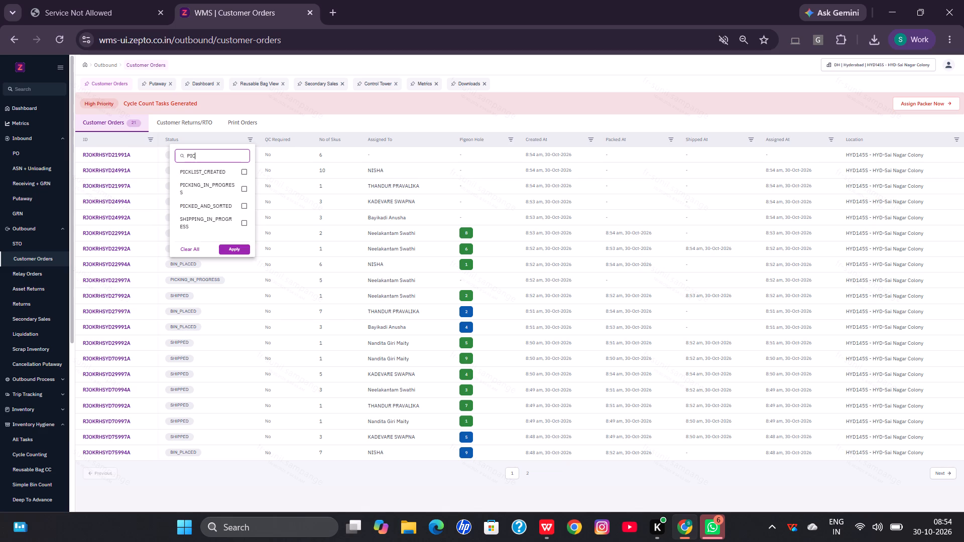
pyautogui.click(228, 183)
pyautogui.press('4')
pyautogui.press('Return')
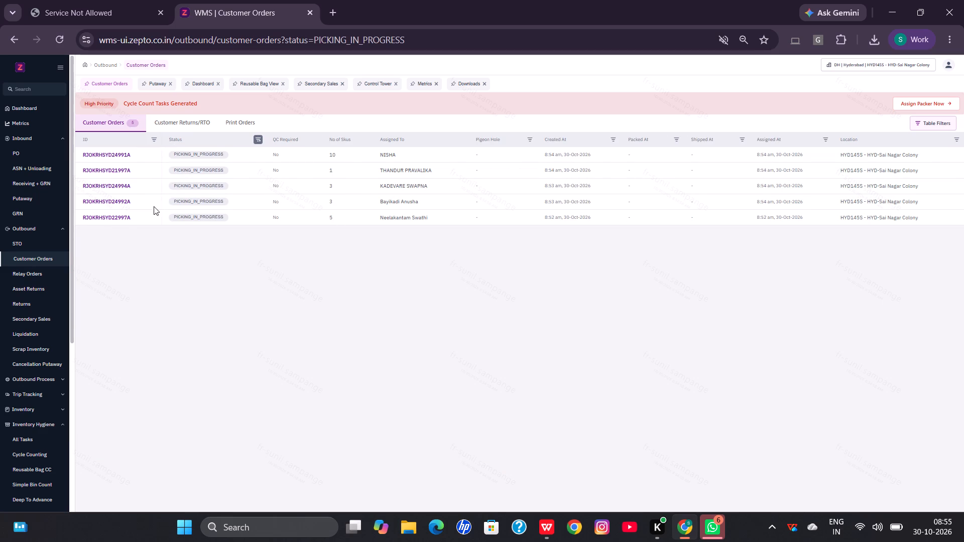
pyautogui.click(103, 221)
pyautogui.click(97, 216)
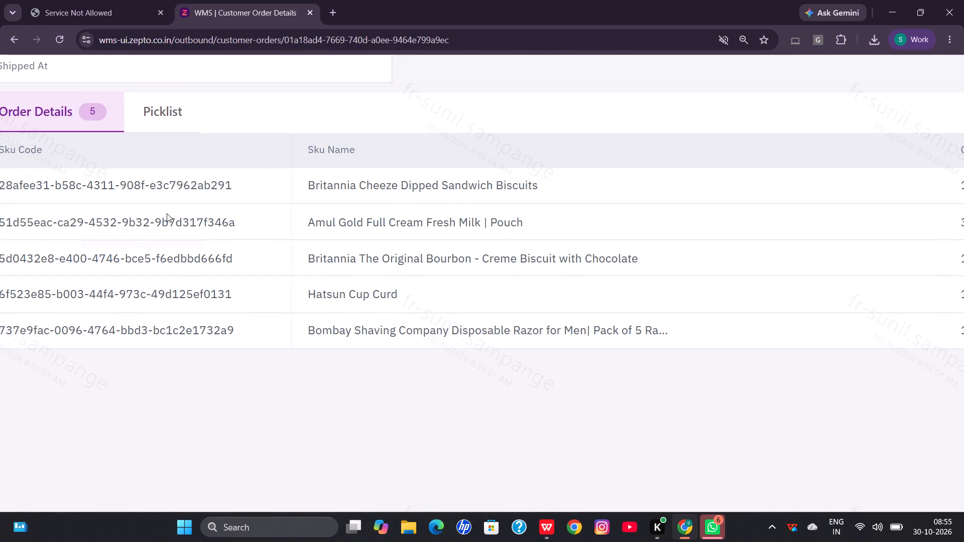
pyautogui.keyDown('ctrl'); pyautogui.tripleClick(141, 176); pyautogui.keyUp('ctrl')
pyautogui.hotkey('ctrl', 'c')
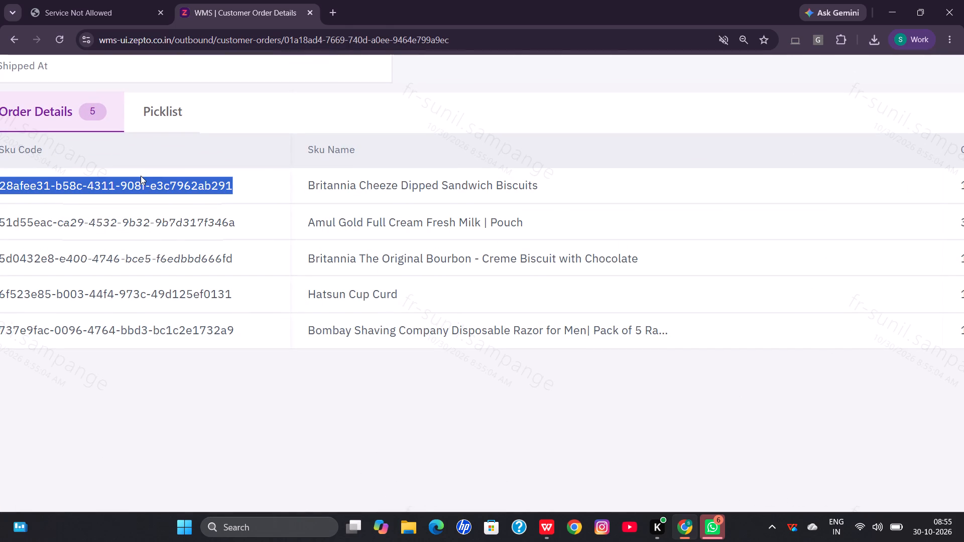
# Filter the SKU BIN LPN view of Inventory View by the copied Britannia Cheeze Dipped Sandwich Biscuits SKU code.
pyautogui.keyDown('ctrl'); pyautogui.click(35, 414); pyautogui.keyUp('ctrl')
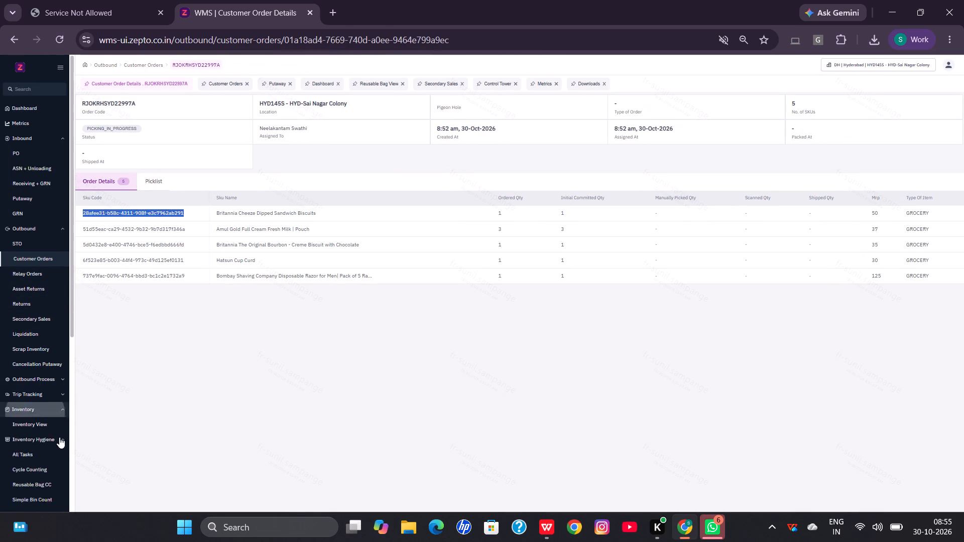
pyautogui.keyDown('ctrl'); pyautogui.click(46, 422); pyautogui.keyUp('ctrl')
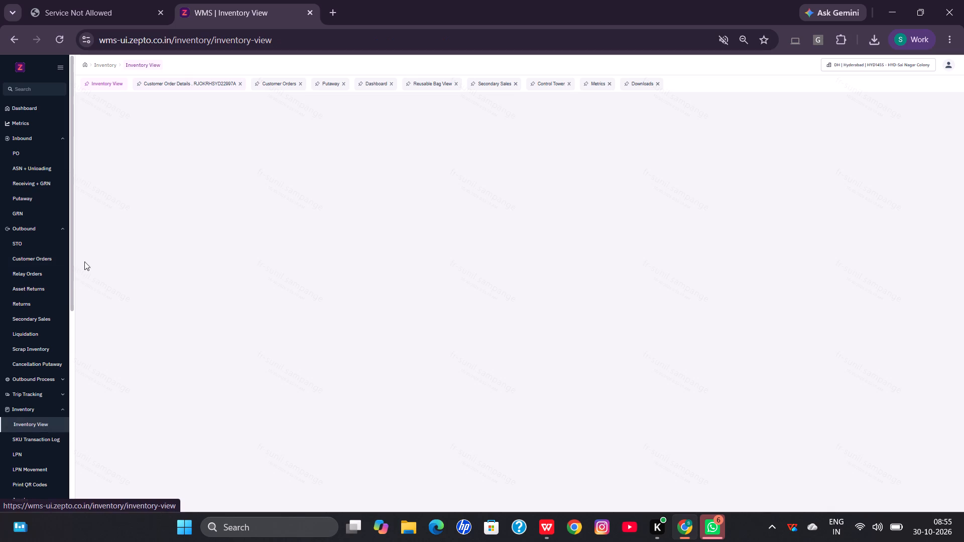
pyautogui.keyDown('ctrl'); pyautogui.rightClick(130, 118); pyautogui.keyUp('ctrl')
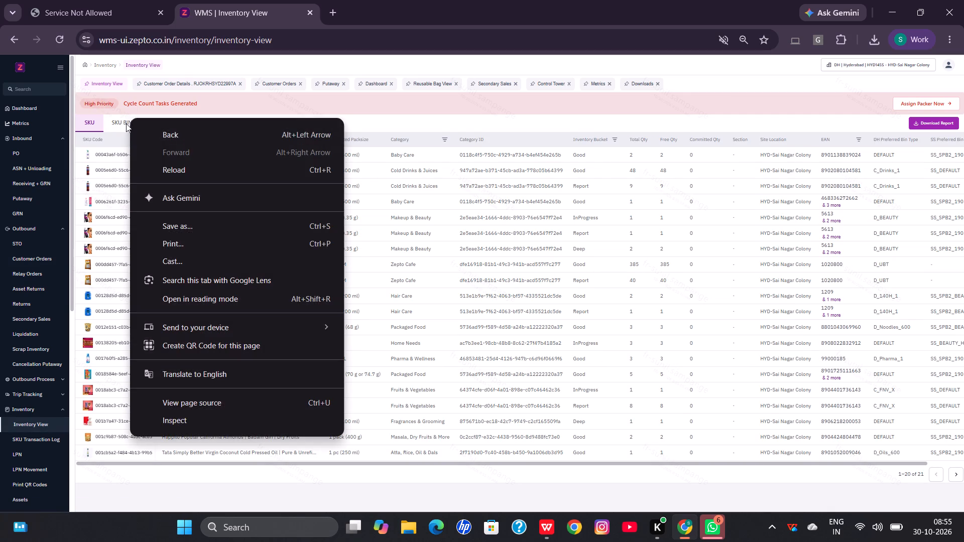
pyautogui.keyDown('ctrl'); pyautogui.doubleClick(127, 123); pyautogui.keyUp('ctrl')
pyautogui.keyDown('ctrl'); pyautogui.click(151, 142); pyautogui.keyUp('ctrl')
pyautogui.hotkey('ctrl', 'v')
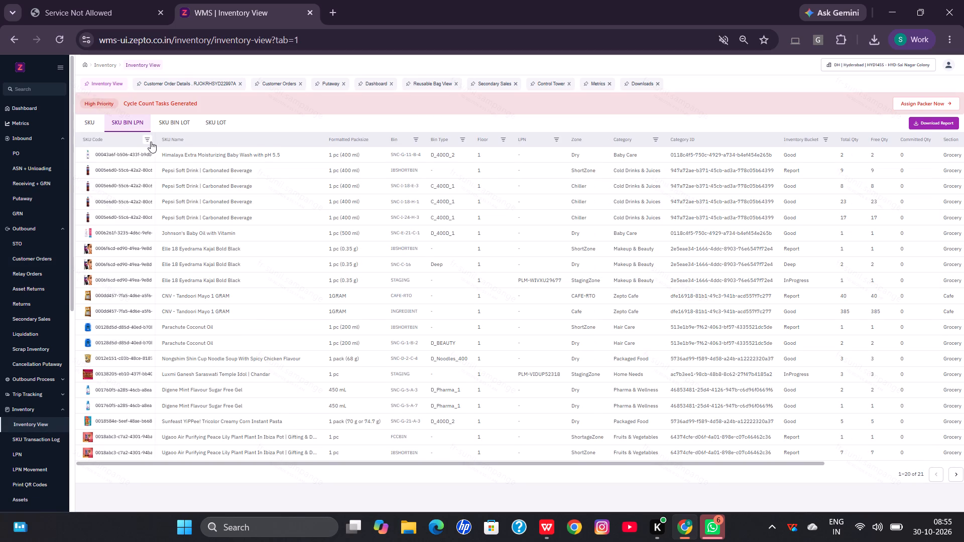
pyautogui.hotkey('ctrl', '5')
pyautogui.press('Return')
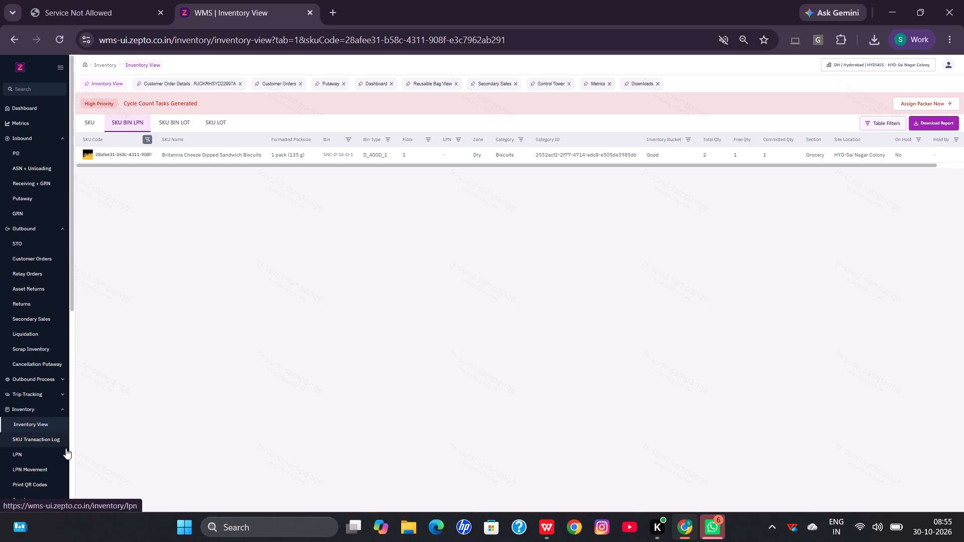
# Filter the SKU Transaction Log by the copied Britannia Cheeze Dipped Sandwich Biscuits SKU code.
pyautogui.click(52, 443)
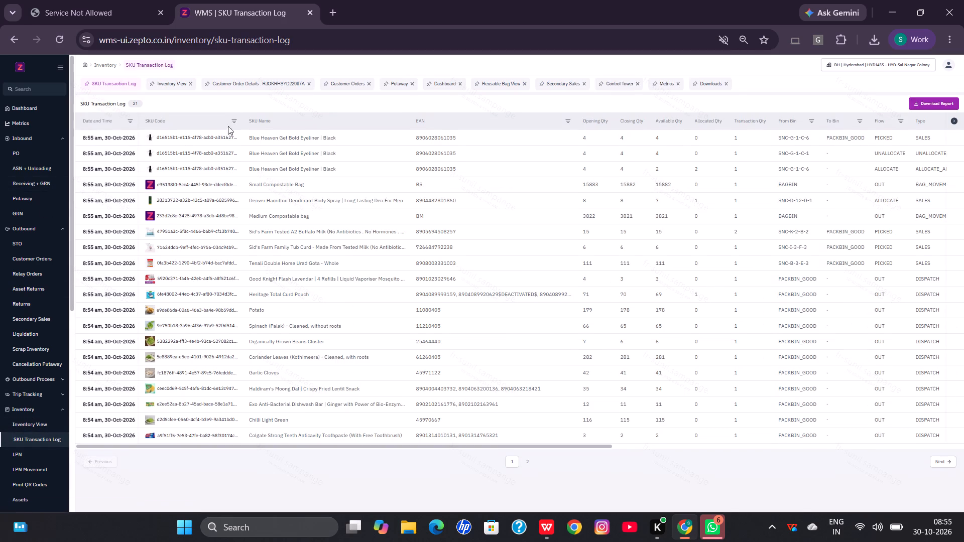
pyautogui.keyDown('ctrl'); pyautogui.click(234, 121); pyautogui.keyUp('ctrl')
pyautogui.hotkey('ctrl', 'v')
pyautogui.hotkey('ctrl', '6')
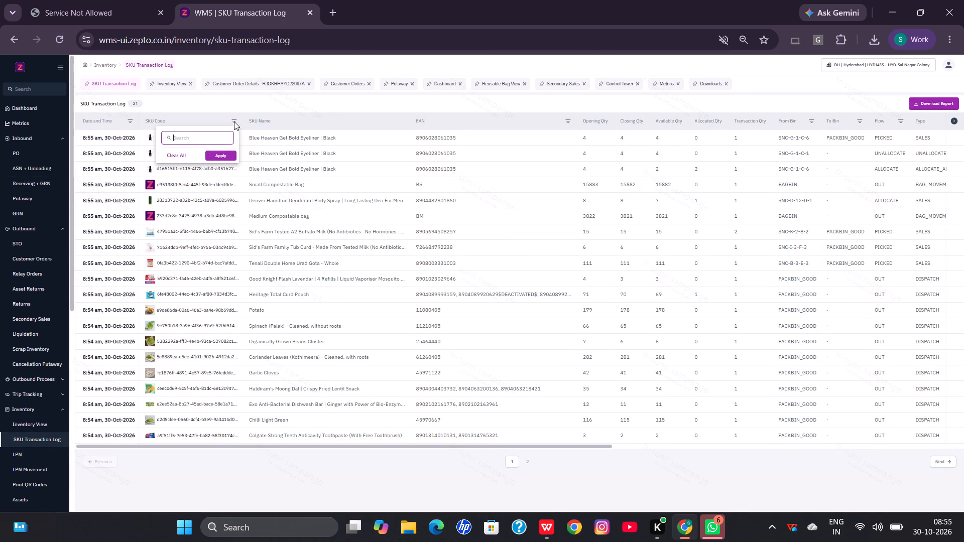
pyautogui.hotkey('ctrl', 'v')
pyautogui.hotkey('ctrl', 'Return')
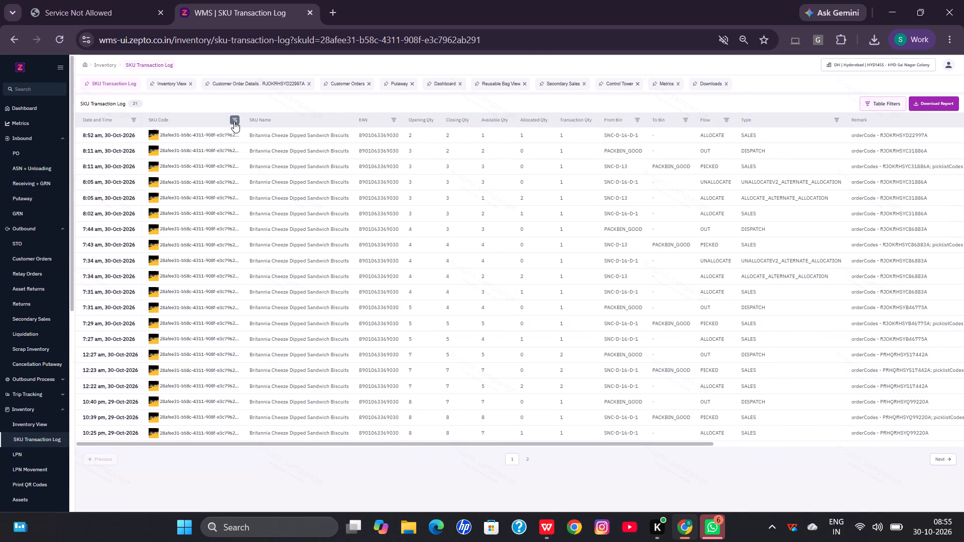
# Filter the transaction log's Flow to ALLOCATE and ADJUSTMENT.
pyautogui.click(726, 119)
pyautogui.moveTo(691, 151); pyautogui.dragTo(686, 182)
pyautogui.click(686, 182)
pyautogui.click(705, 154)
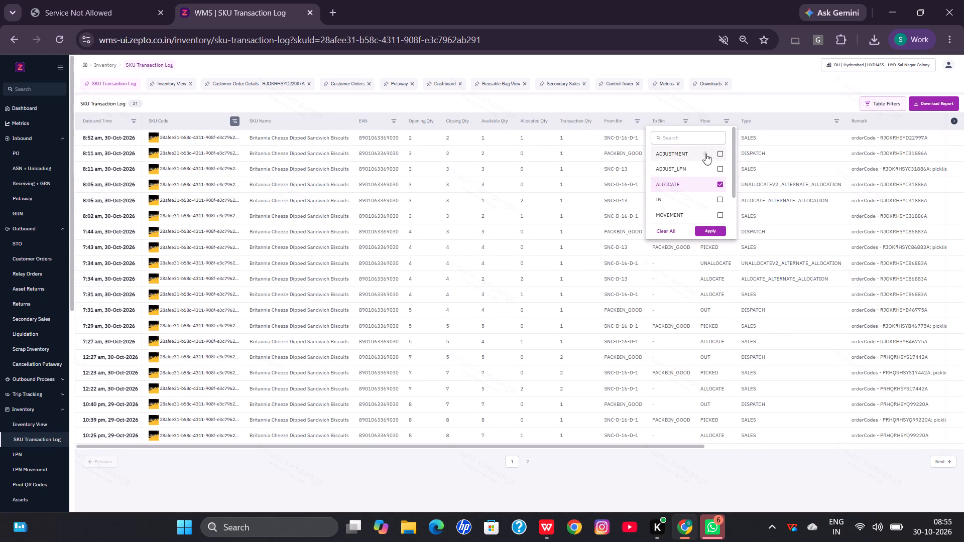
pyautogui.press('Return')
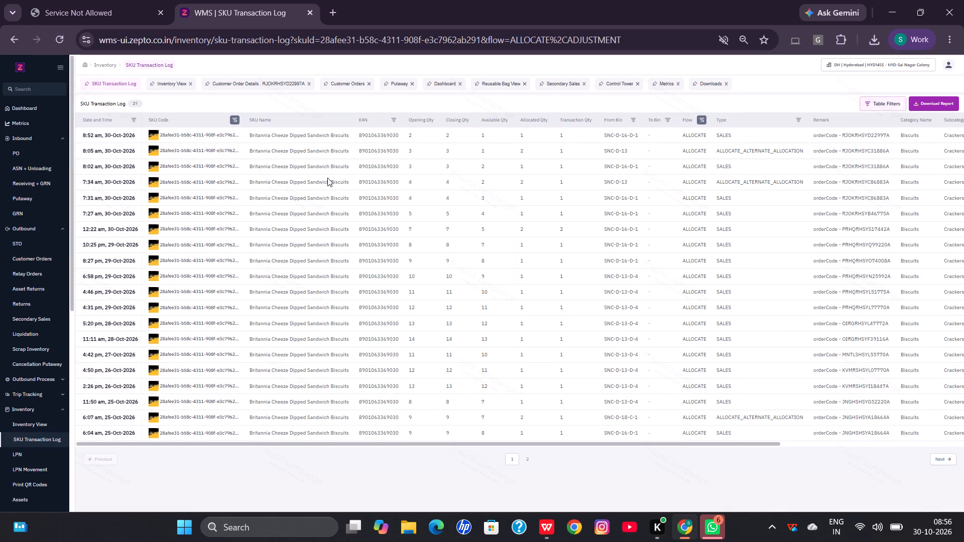
# Copy the SKU name Britannia Cheeze Dipped Sandwich Biscuits and open the Zepto shopping site in a new browser tab.
pyautogui.tripleClick(327, 178)
pyautogui.hotkey('ctrl', 'c')
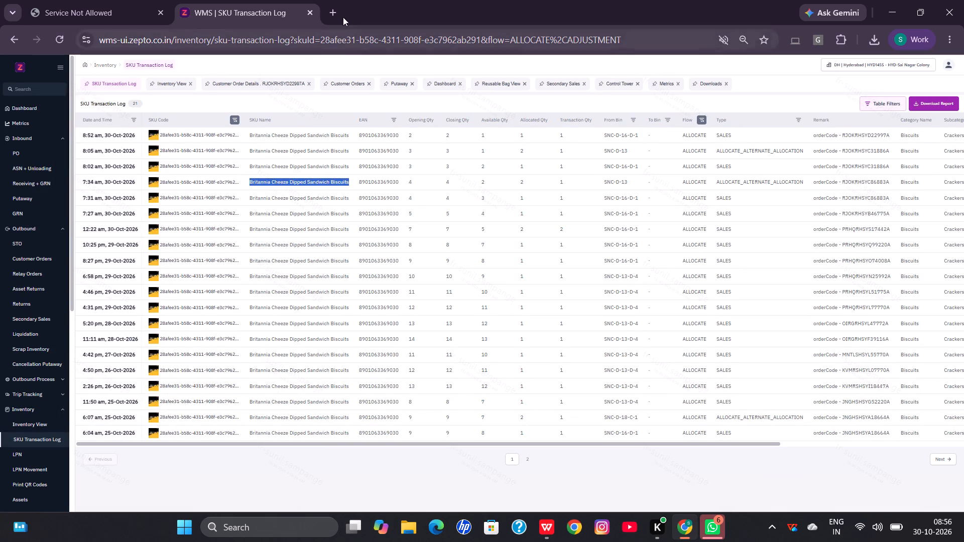
pyautogui.click(324, 3)
pyautogui.click(326, 6)
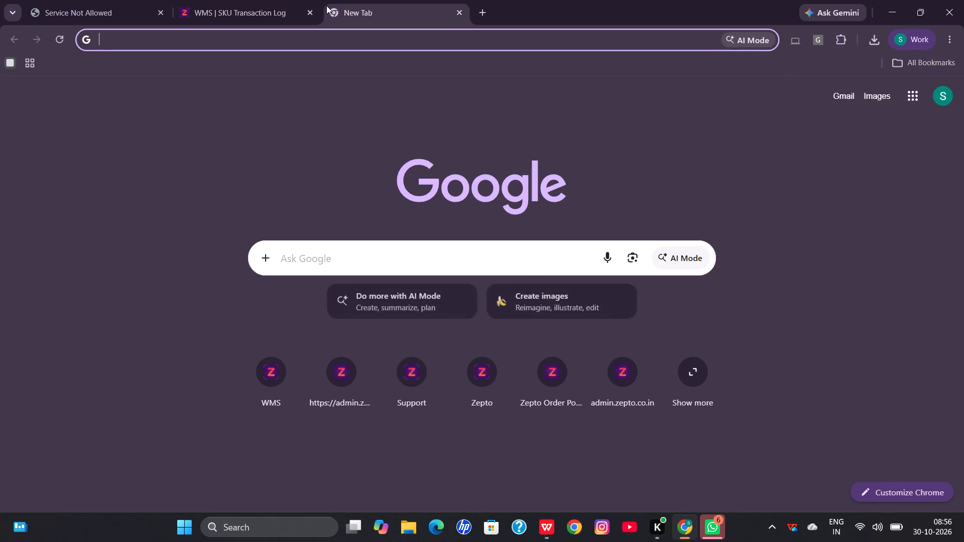
pyautogui.press('s')
pyautogui.press('BackSpace')
pyautogui.press('a')
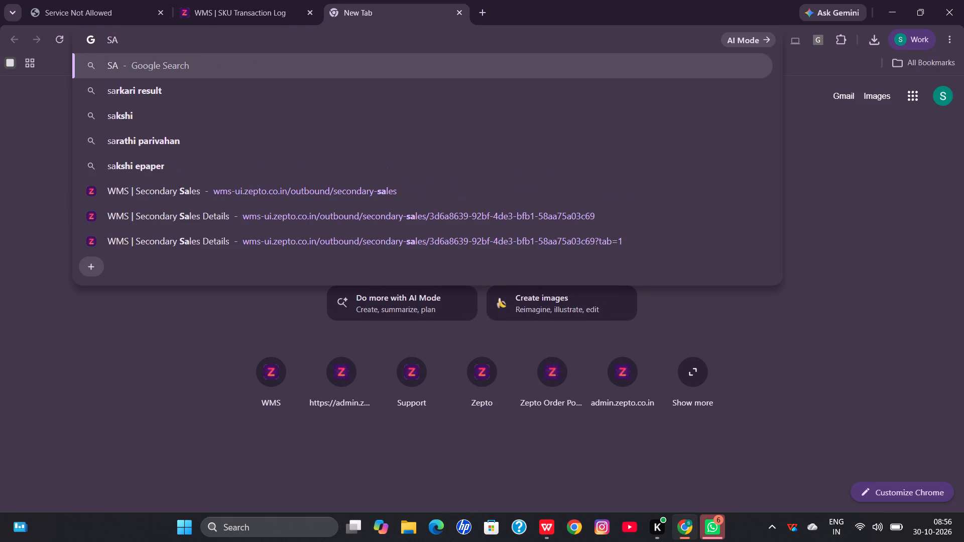
pyautogui.press('BackSpace')
pyautogui.press('BackSpace')
pyautogui.press('BackSpace')
pyautogui.press('BackSpace')
pyautogui.press('z')
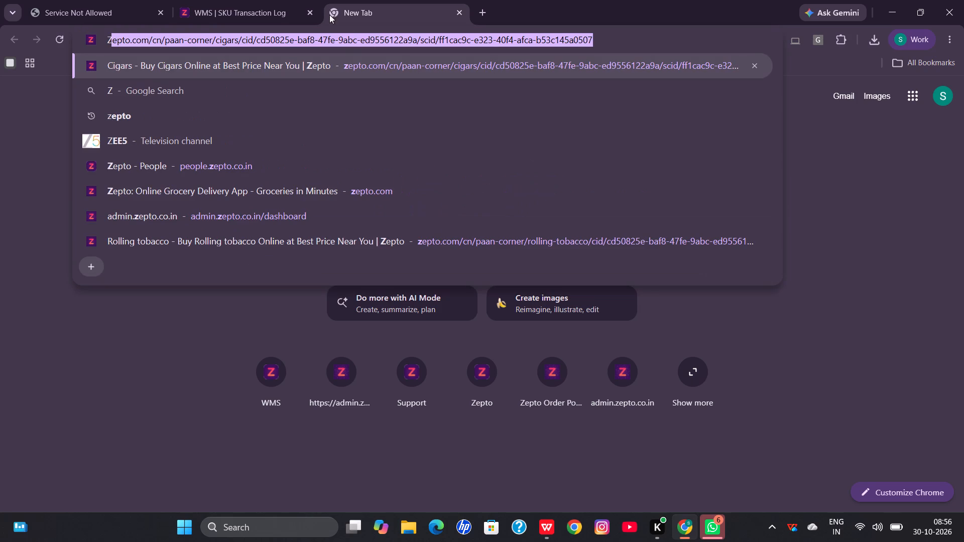
pyautogui.click(217, 74)
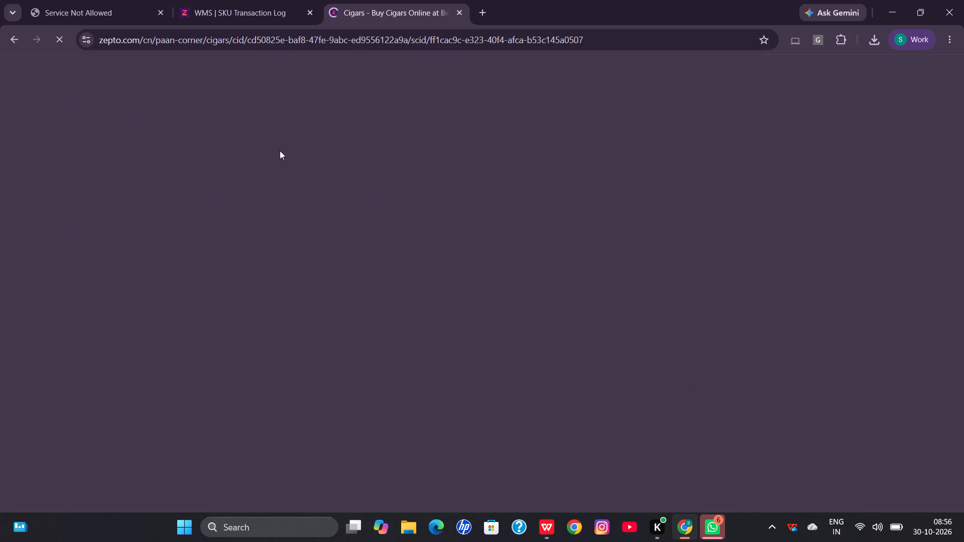
# Search the Zepto store for Britannia Cheeze Dipped Sandwich Biscuits.
pyautogui.keyDown('ctrl'); pyautogui.click(430, 82); pyautogui.keyUp('ctrl')
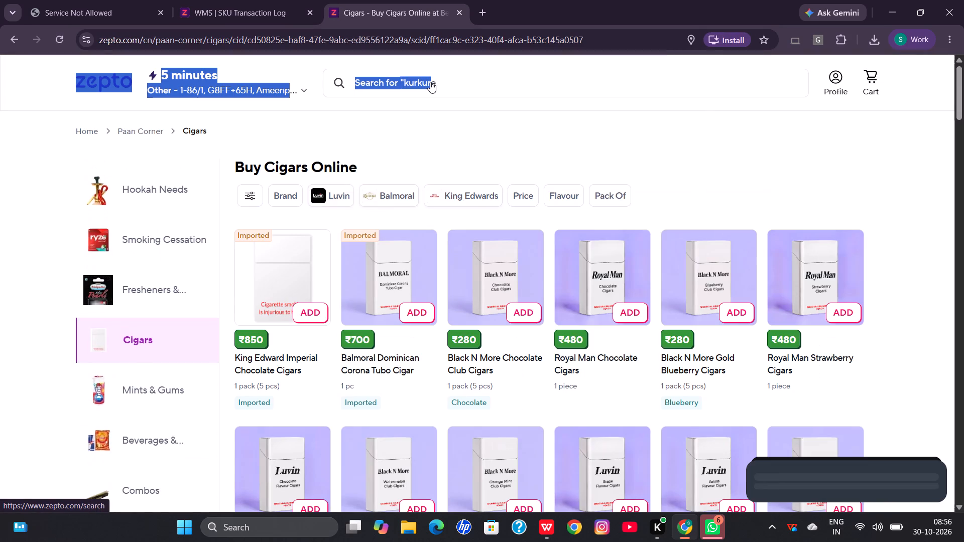
pyautogui.hotkey('ctrl', 'a')
pyautogui.click(430, 82)
pyautogui.doubleClick(430, 82)
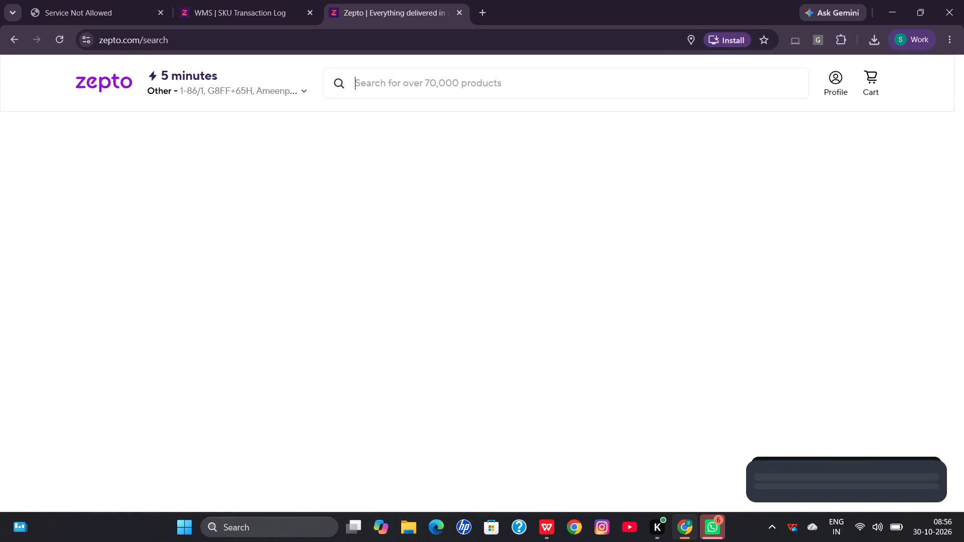
pyautogui.hotkey('ctrl', 'v')
pyautogui.press('Return')
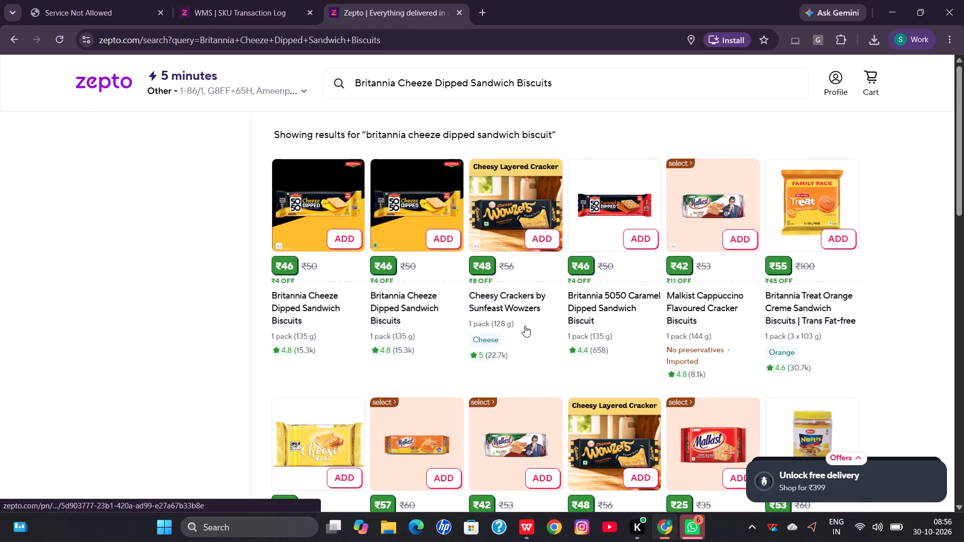
# Open the Britannia 5050 Caramel Dipped Sandwich Biscuit product page and copy the product name.
pyautogui.click(611, 288)
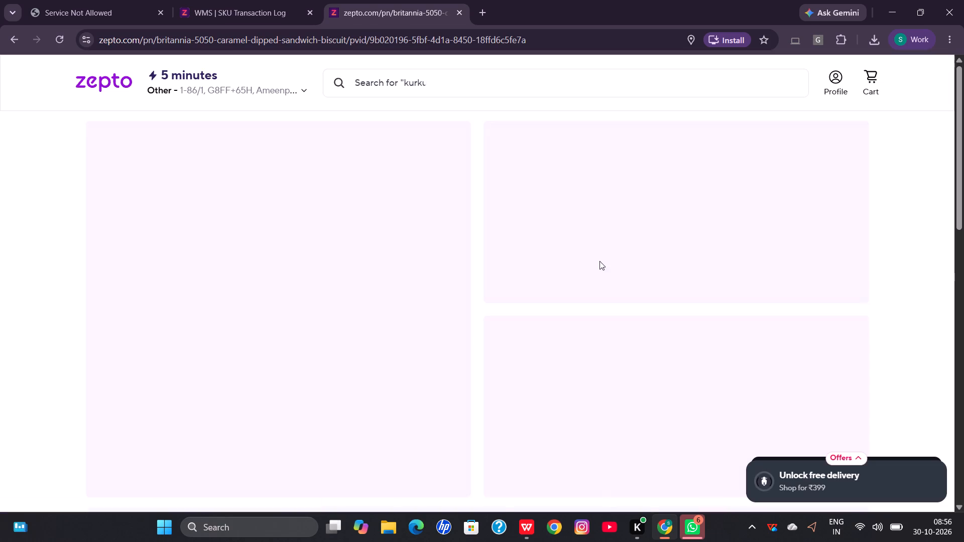
pyautogui.keyDown('ctrl'); pyautogui.tripleClick(568, 202); pyautogui.keyUp('ctrl')
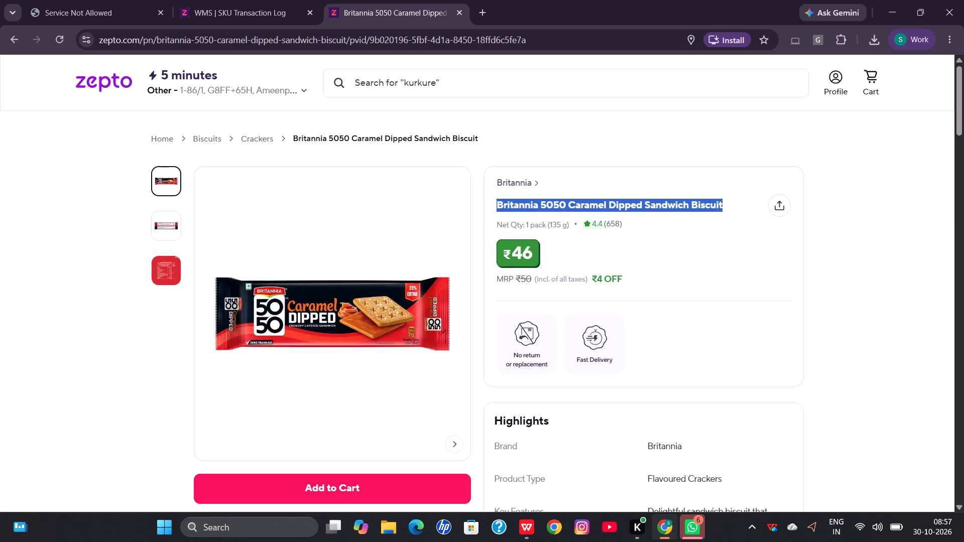
pyautogui.hotkey('ctrl', 'c')
pyautogui.hotkey('ctrl', 'c')
# Return to WMS and filter the Catalog by the SKU name Britannia 5050 Caramel Dipped Sandwich Biscuit.
pyautogui.hotkey('ctrl', 'Tab')
pyautogui.hotkey('ctrl', 'Tab')
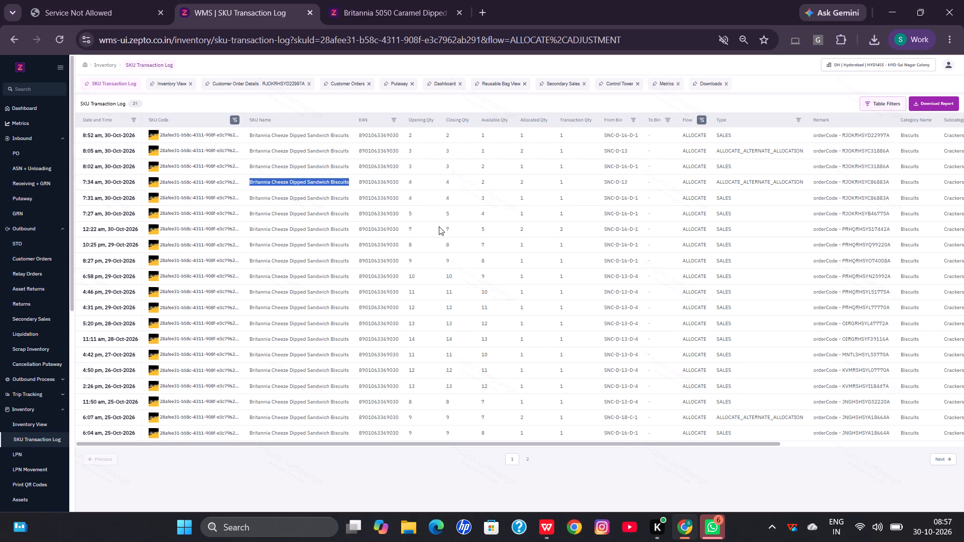
pyautogui.scroll(-3, 40, 462)
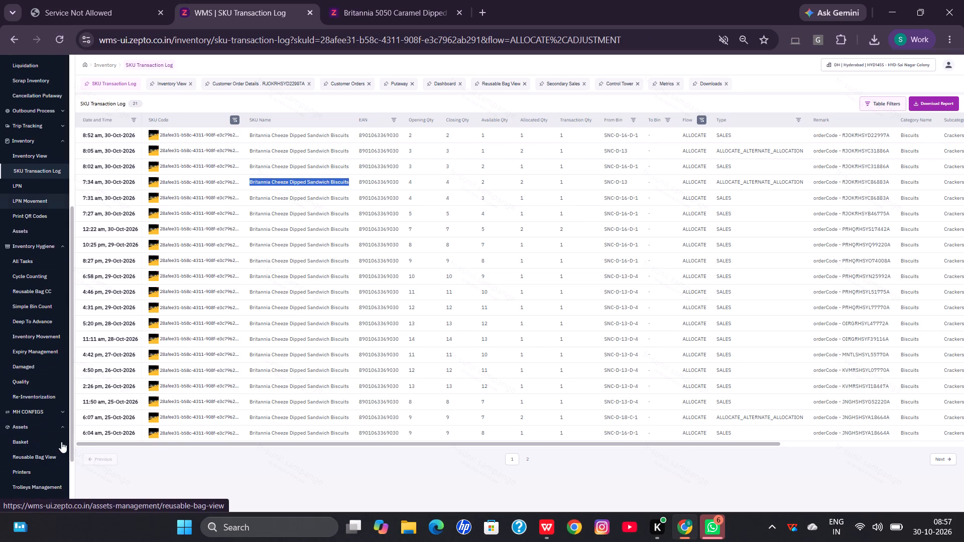
pyautogui.scroll(-4, 28, 410)
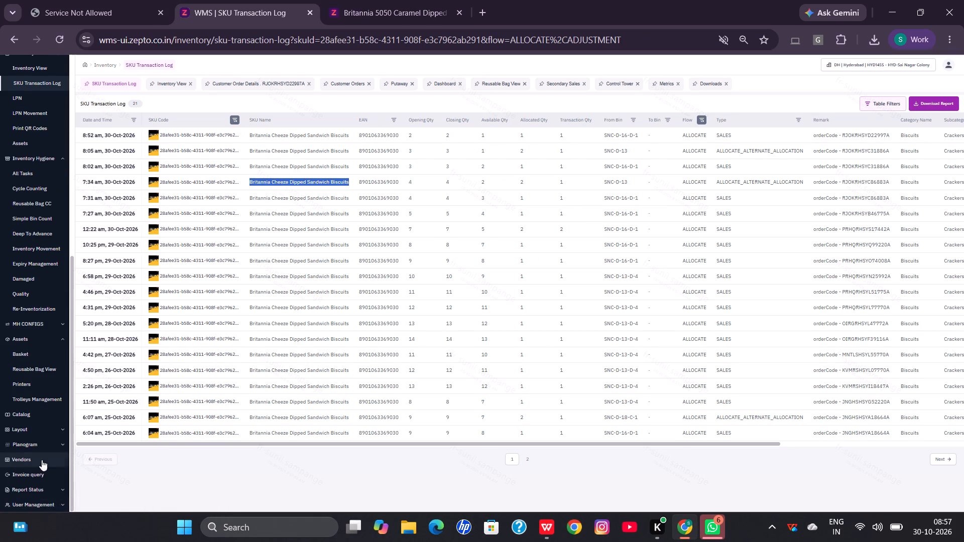
pyautogui.click(27, 415)
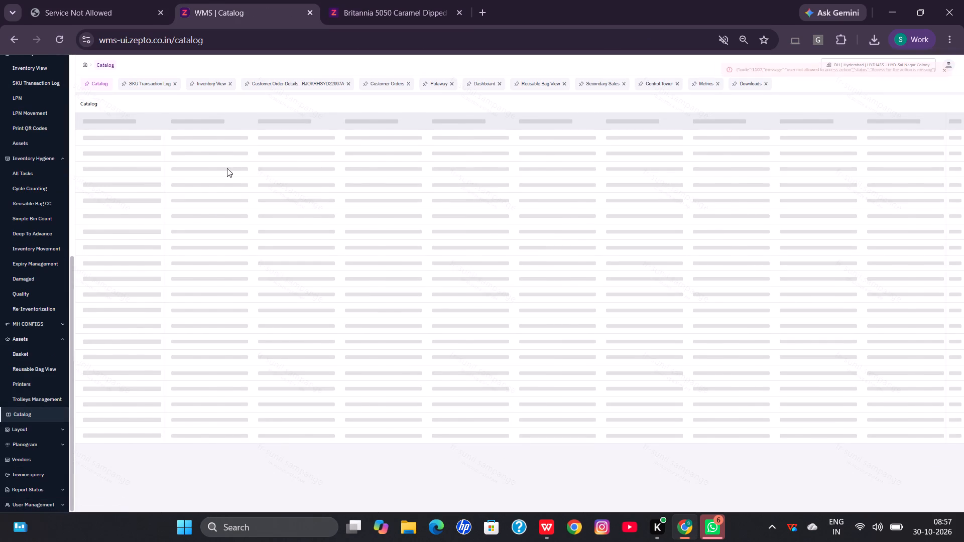
pyautogui.keyDown('ctrl'); pyautogui.click(328, 121); pyautogui.keyUp('ctrl')
pyautogui.hotkey('ctrl', 'v')
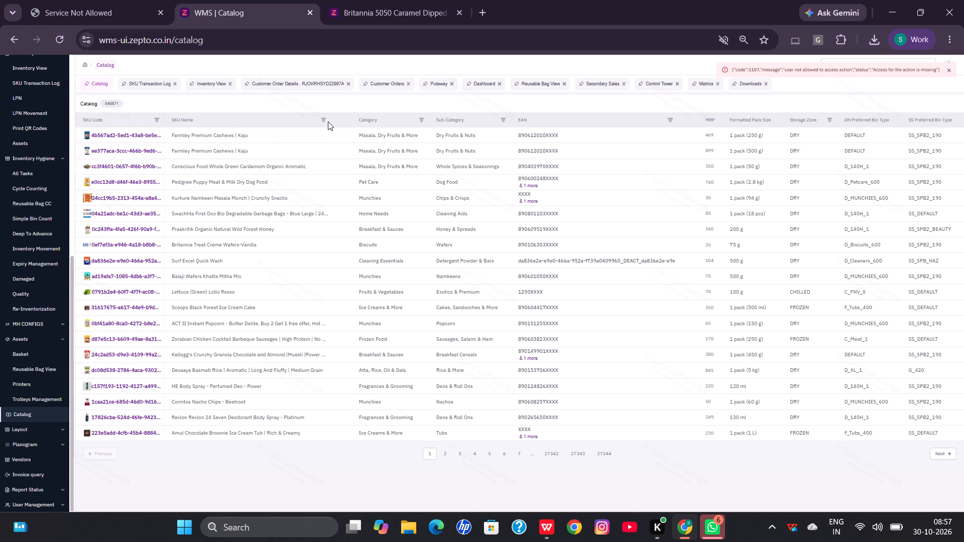
pyautogui.hotkey('ctrl', 'Return')
pyautogui.keyDown('ctrl'); pyautogui.click(328, 121); pyautogui.keyUp('ctrl')
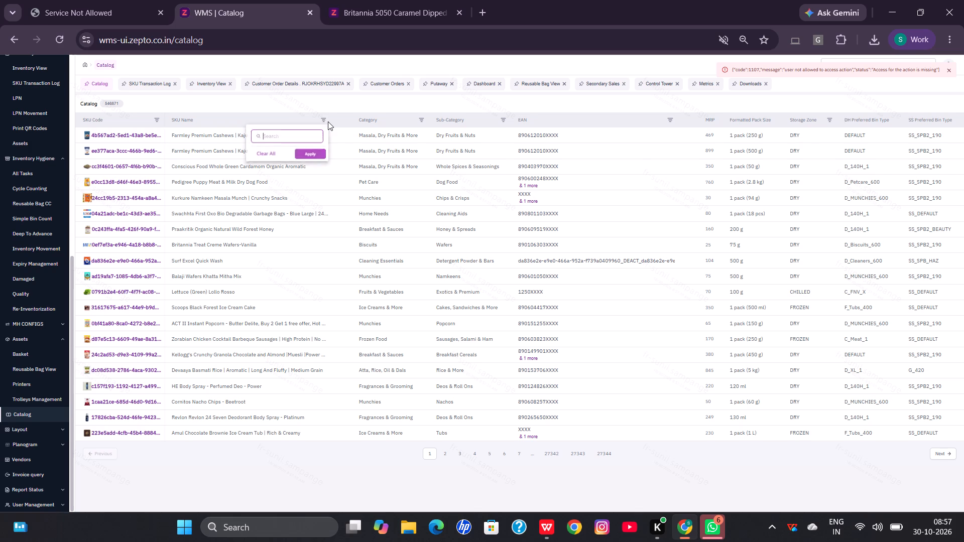
pyautogui.hotkey('ctrl', 'v')
pyautogui.hotkey('ctrl', 'Return')
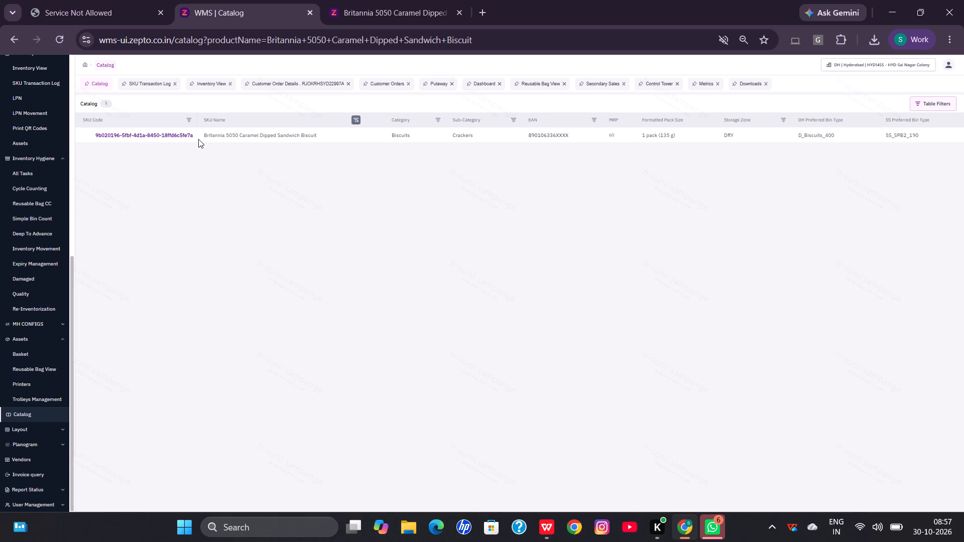
# Copy the SKU code of Britannia 5050 Caramel Dipped Sandwich Biscuit from the filtered Catalog.
pyautogui.tripleClick(197, 140)
pyautogui.tripleClick(181, 140)
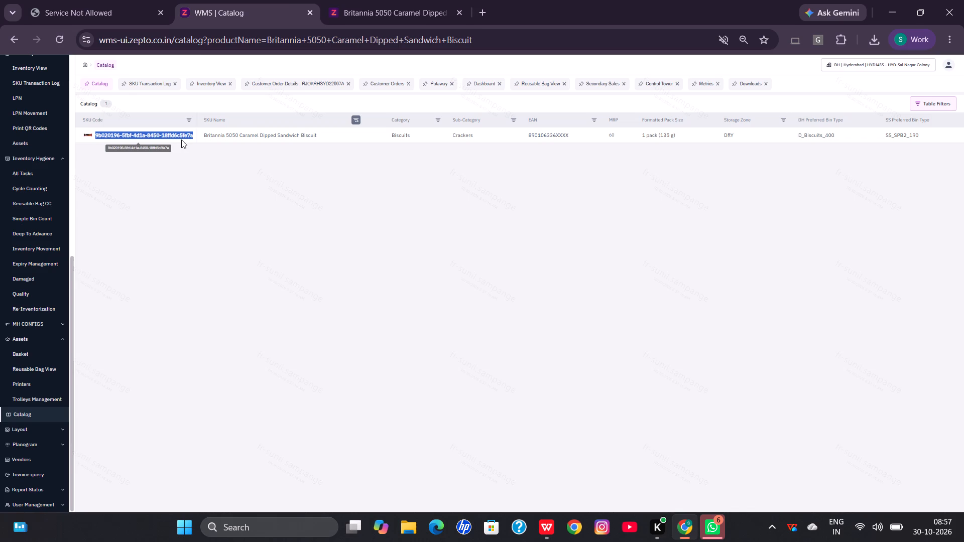
pyautogui.hotkey('ctrl', 'c')
# Close the Service Not Allowed browser tab and return to the WMS Catalog.
pyautogui.hotkey('ctrl', 'Tab')
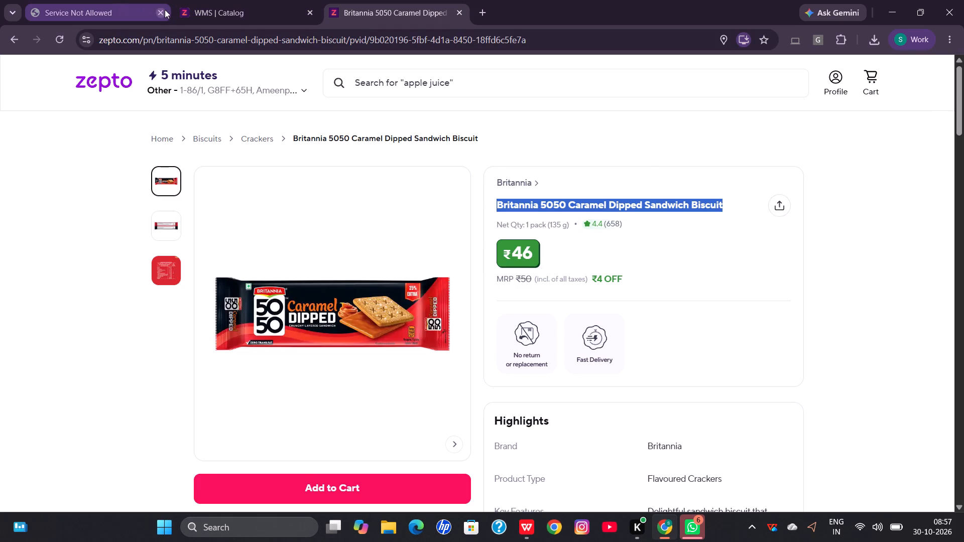
pyautogui.click(166, 15)
pyautogui.click(163, 14)
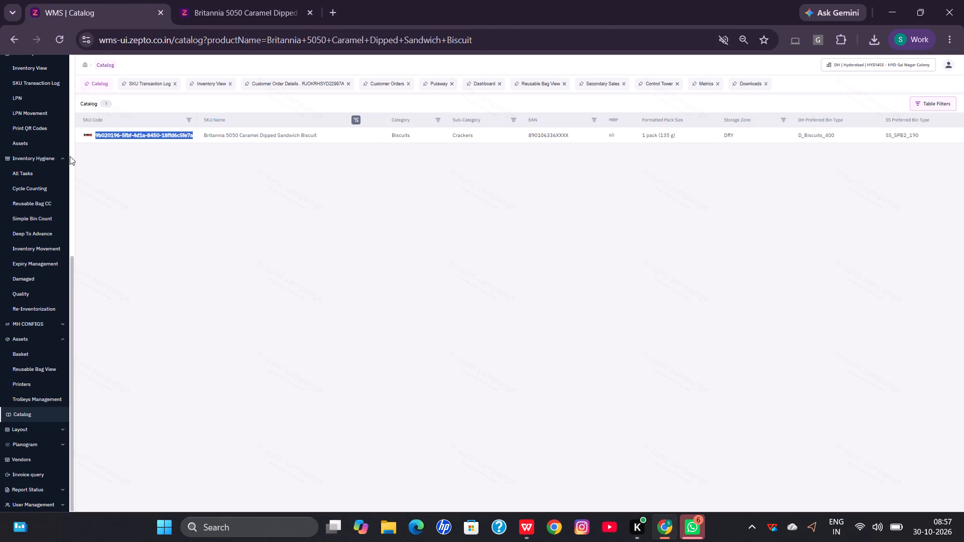
# Filter the Inventory View's SKU BIN LPN list by the copied SKU code 9b020196-5fbf-4d1a-8450-18ffd6c5fe7a.
pyautogui.scroll(1, 41, 187)
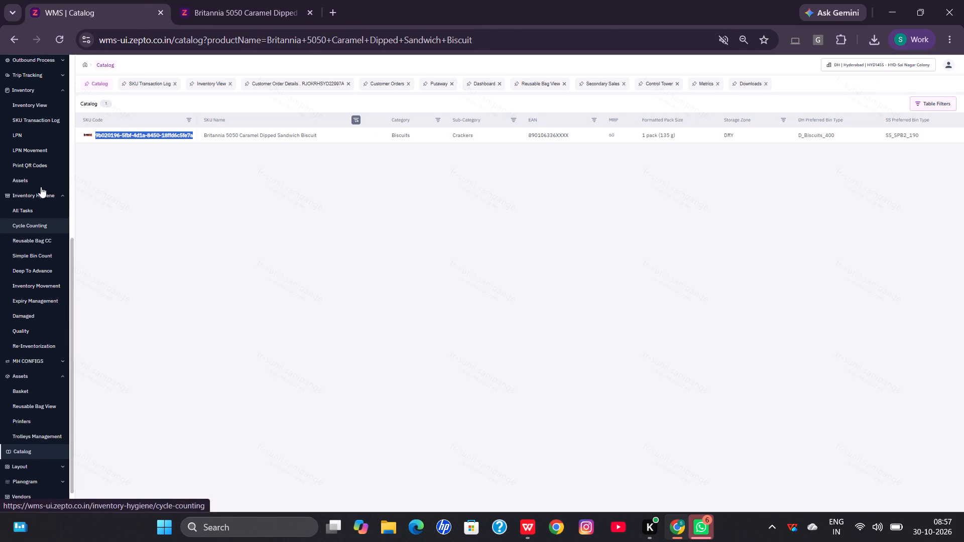
pyautogui.scroll(1, 41, 187)
pyautogui.click(34, 114)
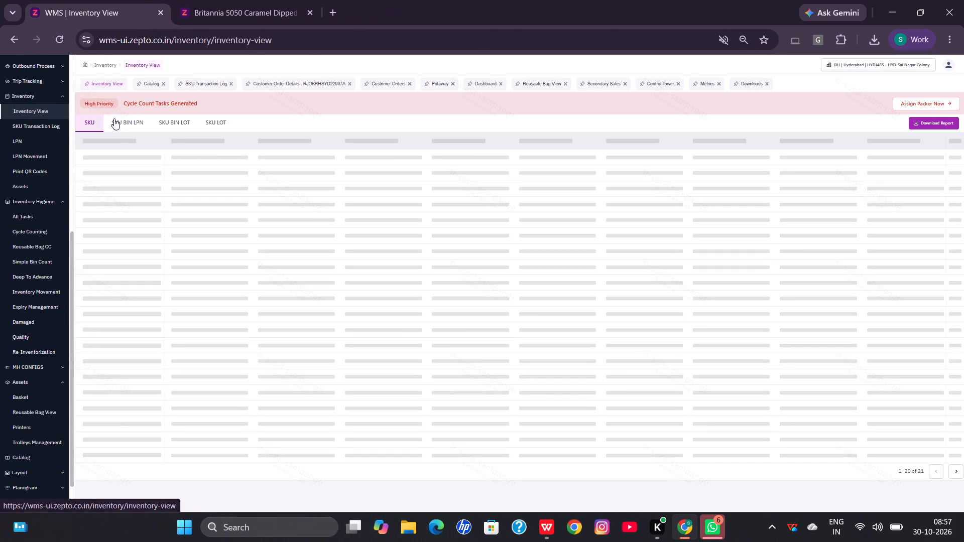
pyautogui.keyDown('ctrl'); pyautogui.click(130, 128); pyautogui.keyUp('ctrl')
pyautogui.keyDown('ctrl'); pyautogui.click(146, 140); pyautogui.keyUp('ctrl')
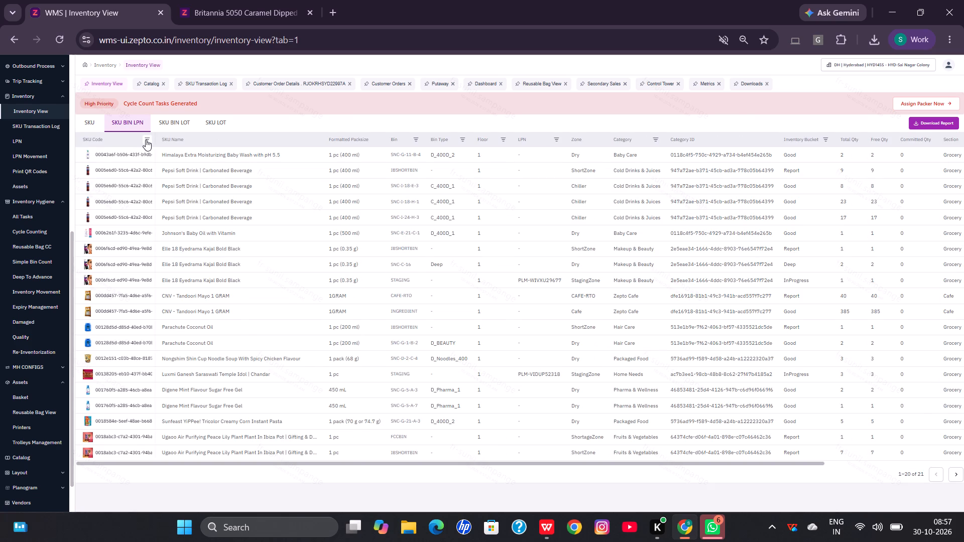
pyautogui.hotkey('ctrl', 'v')
pyautogui.hotkey('ctrl', '3')
pyautogui.hotkey('ctrl', 'Return')
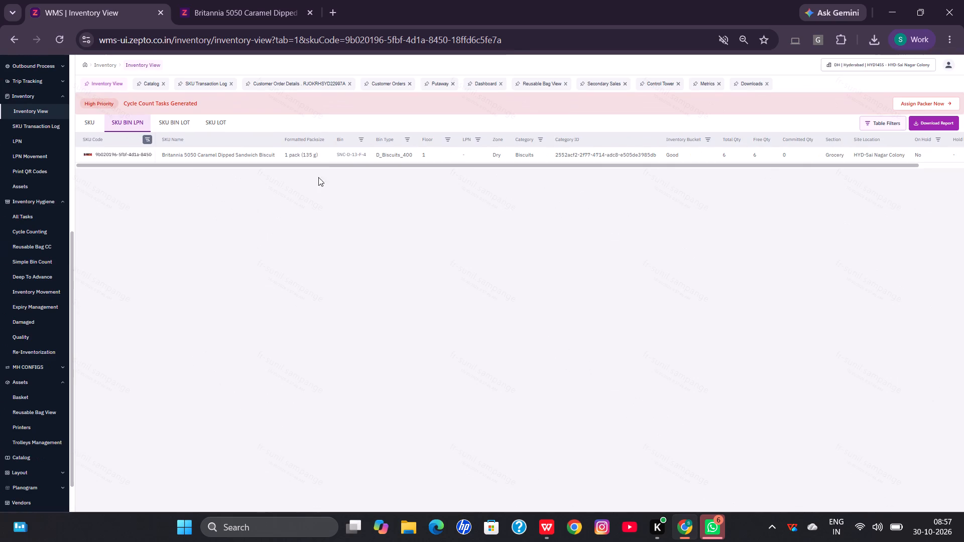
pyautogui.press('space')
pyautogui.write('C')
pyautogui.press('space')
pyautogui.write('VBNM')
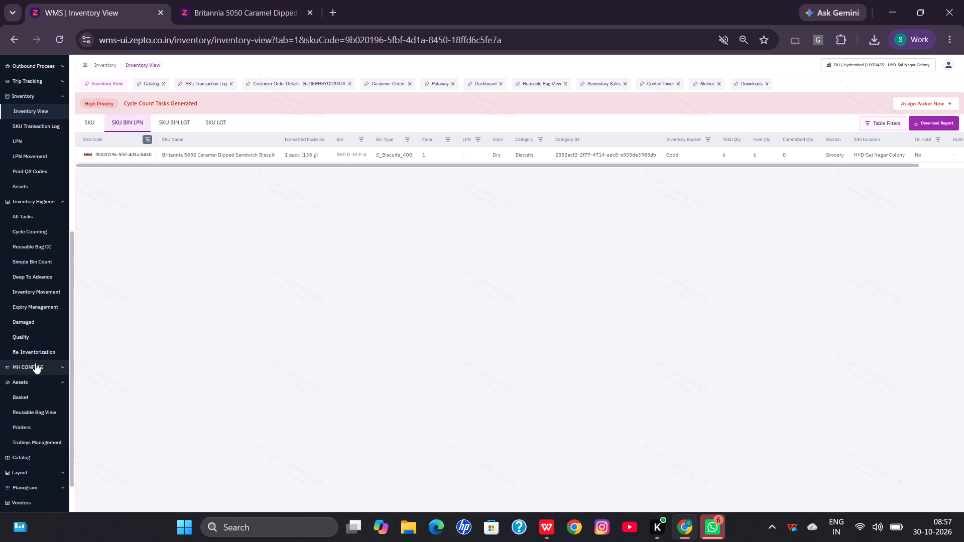
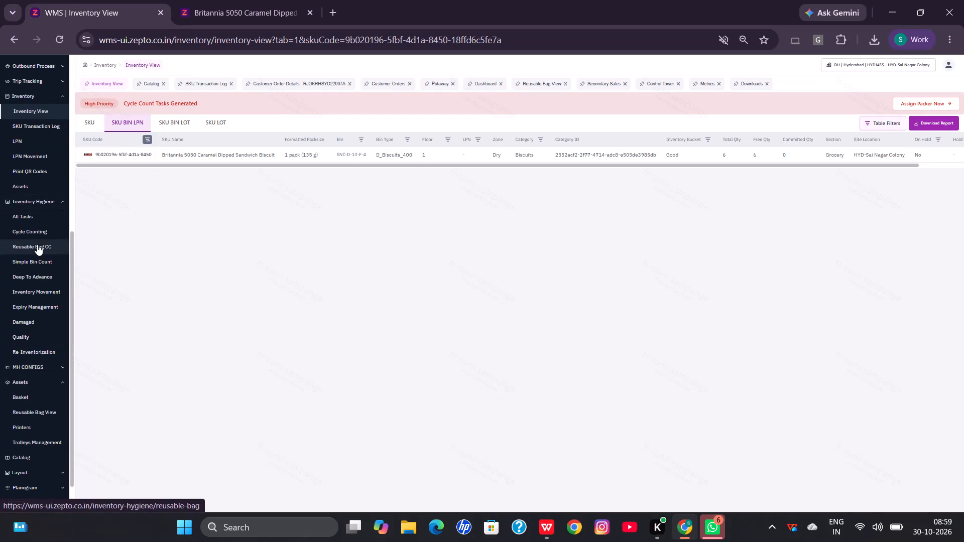
# Create a QR code for the Inventory View page filtered to the Britannia 5050 Caramel Dipped Sandwich Biscuit SKU.
pyautogui.rightClick(151, 339)
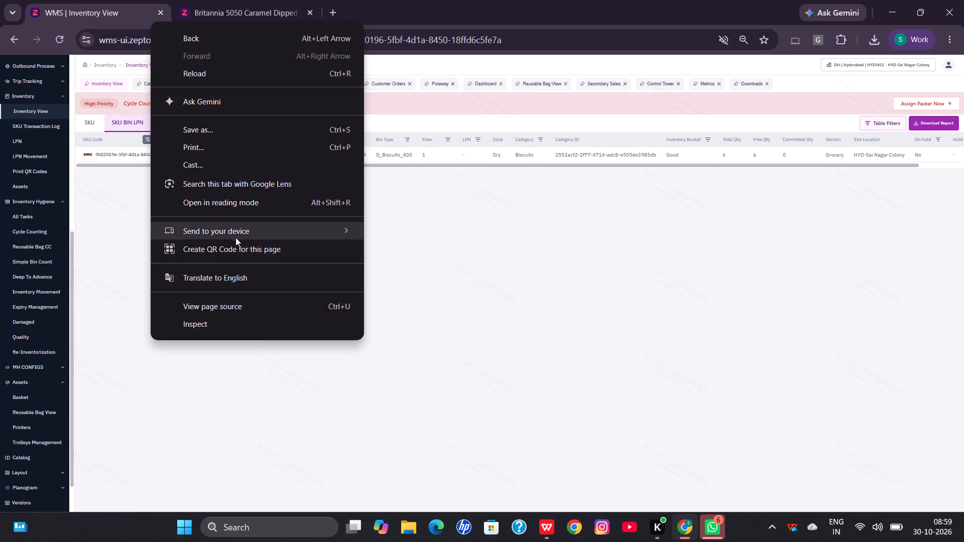
pyautogui.click(236, 245)
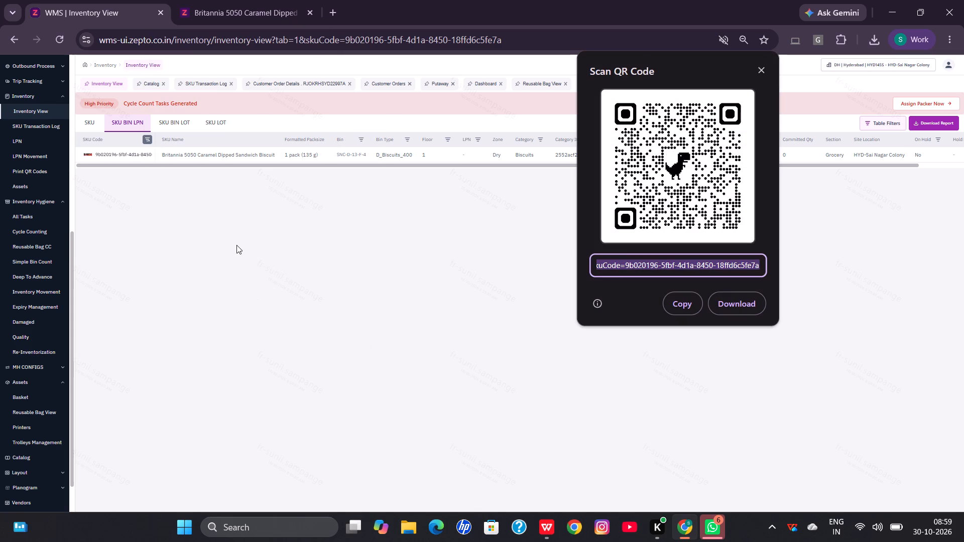
# Open the order panel at order-panel-v2.zepto.co.in in a new browser tab.
pyautogui.click(336, 4)
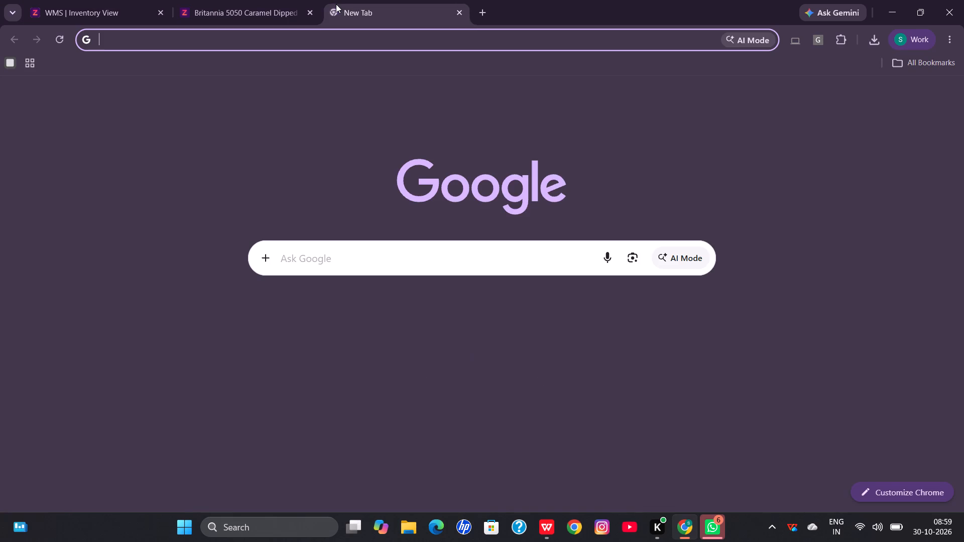
pyautogui.press('o')
pyautogui.press('Return')
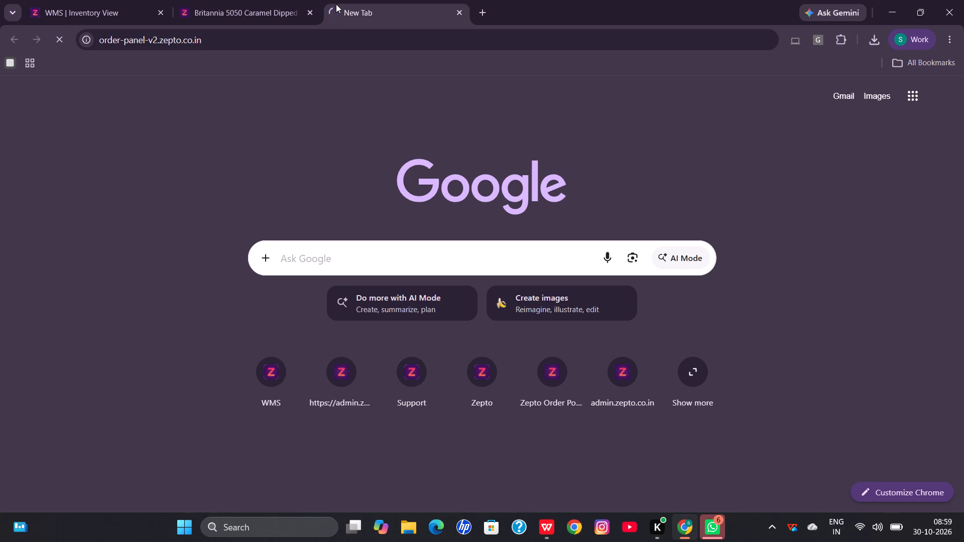
# Close the Zepto product page for Britannia 5050 Caramel Dipped Sandwich Biscuit and return to the WMS Inventory View.
pyautogui.click(218, 13)
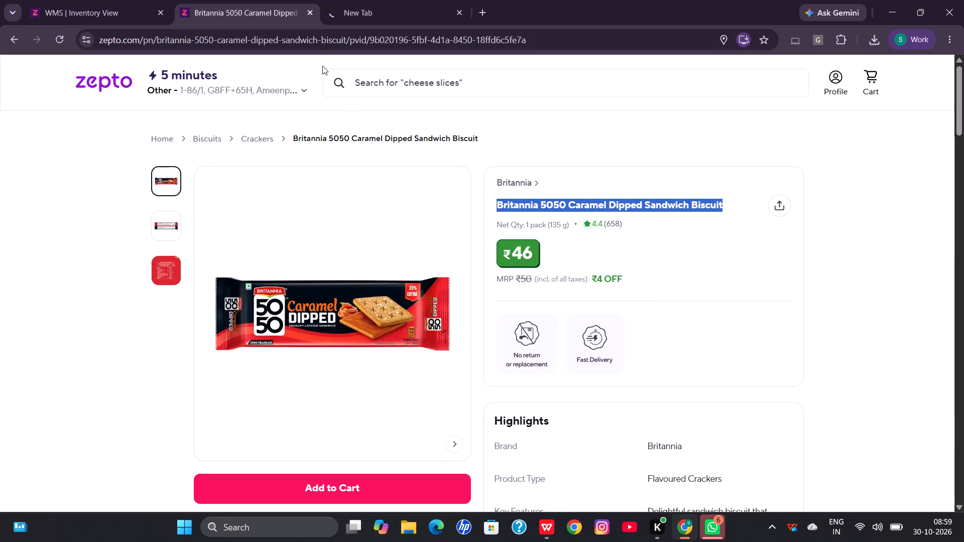
pyautogui.click(307, 11)
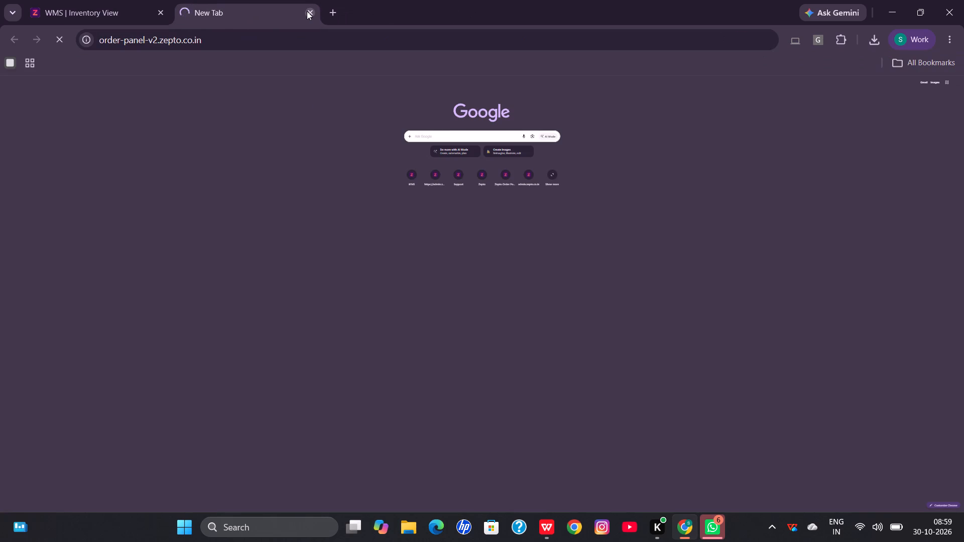
pyautogui.click(122, 0)
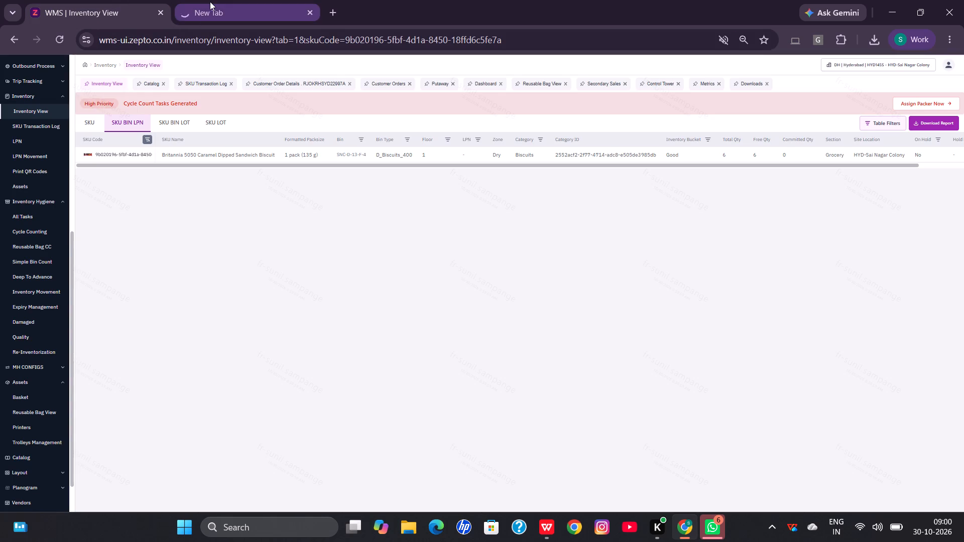
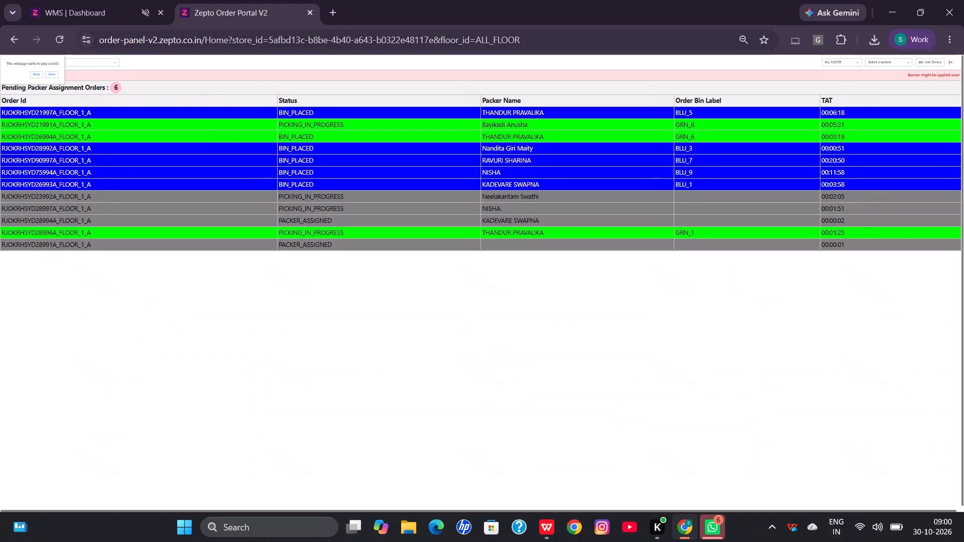
# Look up the Zepto admin portal address, admin.zepto.co.in, in a new browser tab.
pyautogui.click(328, 17)
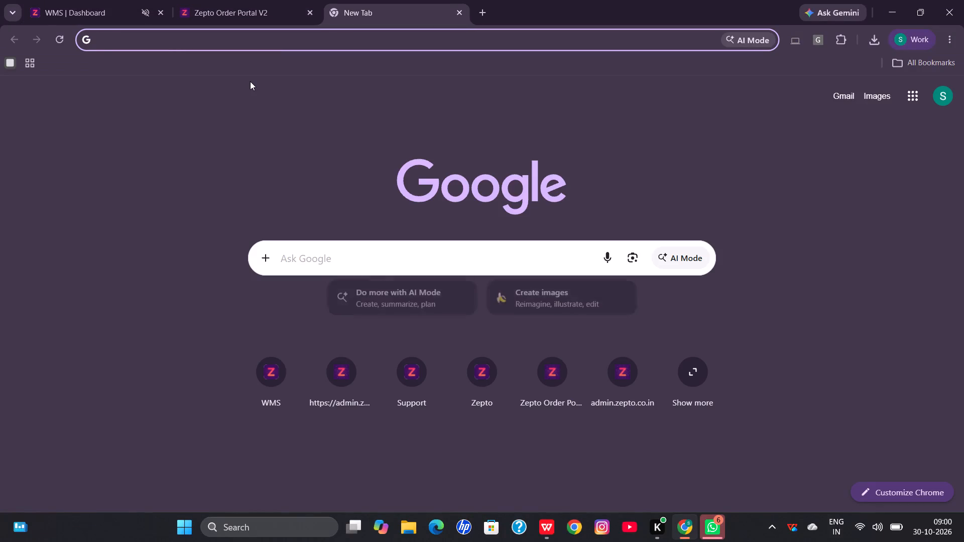
pyautogui.write('PR')
pyautogui.press('BackSpace')
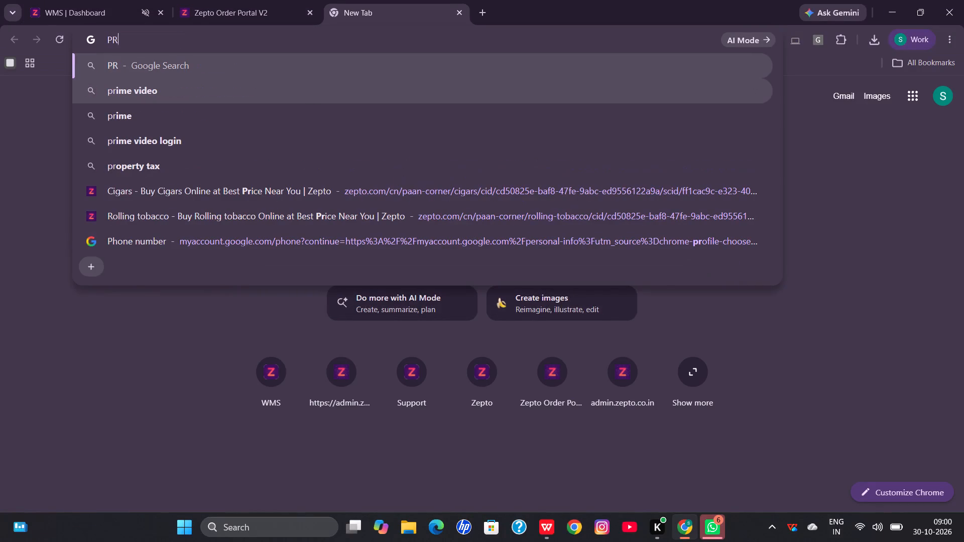
pyautogui.press('BackSpace')
pyautogui.press('BackSpace')
pyautogui.write('OR')
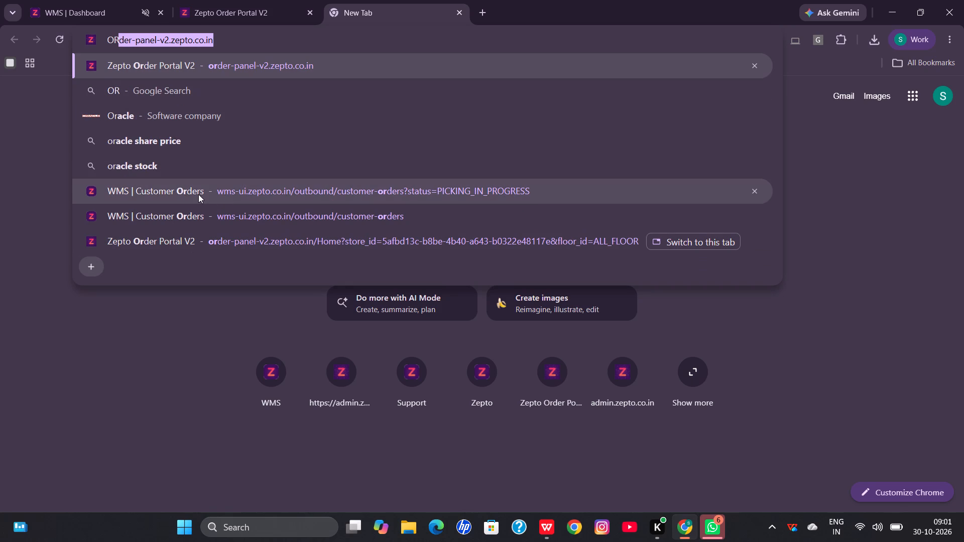
pyautogui.press('BackSpace')
pyautogui.press('BackSpace')
pyautogui.press('a')
pyautogui.press('BackSpace')
pyautogui.press('BackSpace')
pyautogui.press('BackSpace')
pyautogui.write('AD')
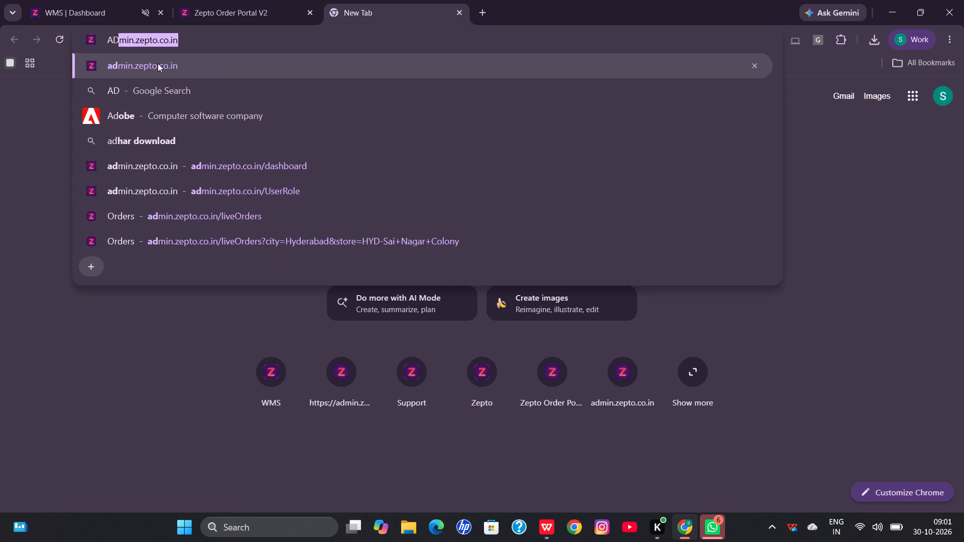
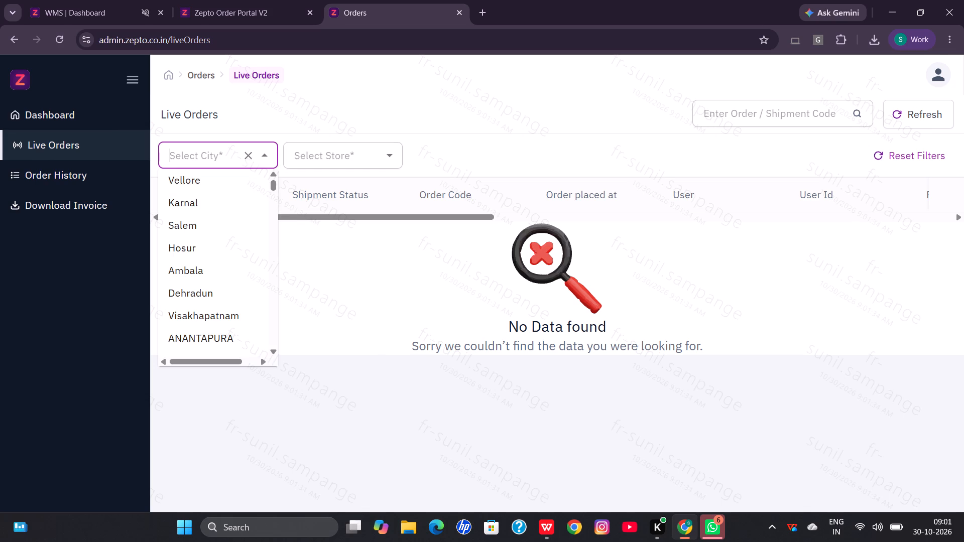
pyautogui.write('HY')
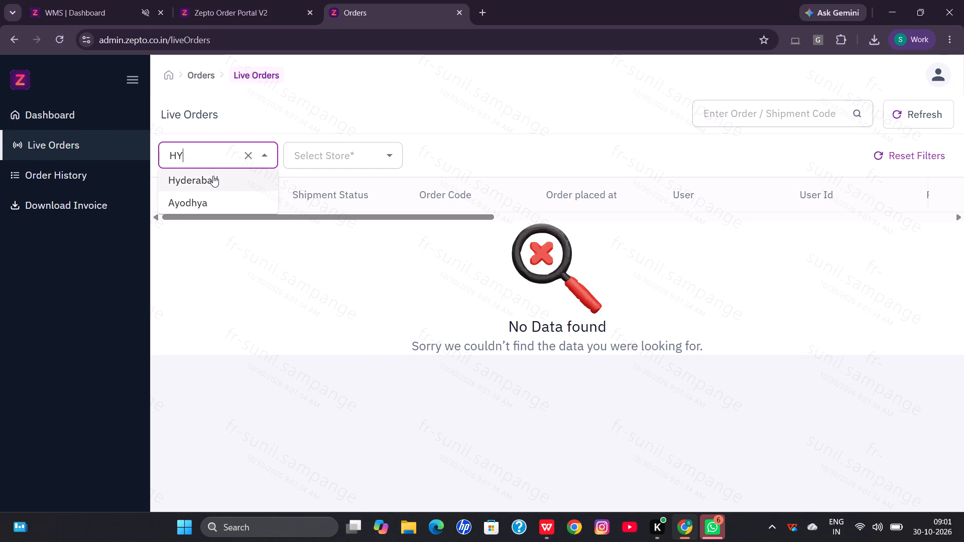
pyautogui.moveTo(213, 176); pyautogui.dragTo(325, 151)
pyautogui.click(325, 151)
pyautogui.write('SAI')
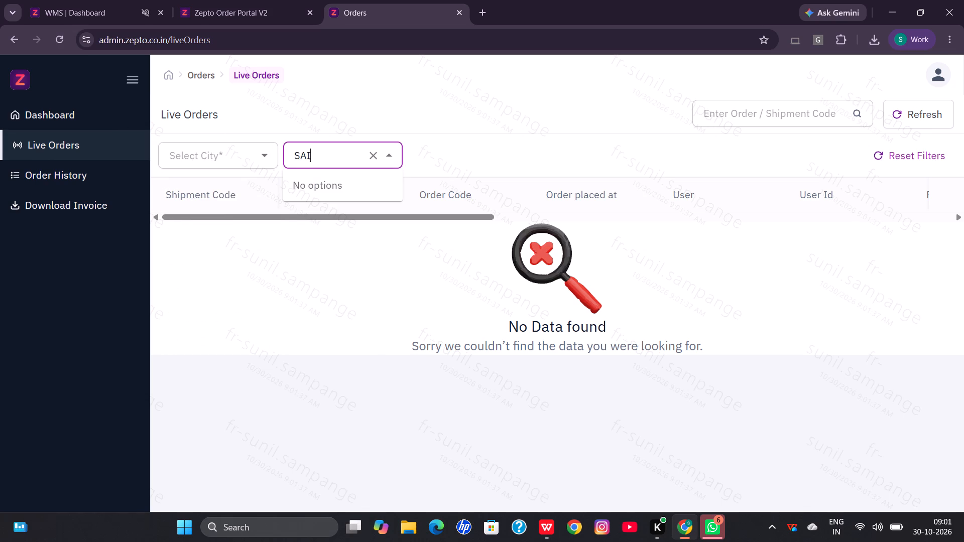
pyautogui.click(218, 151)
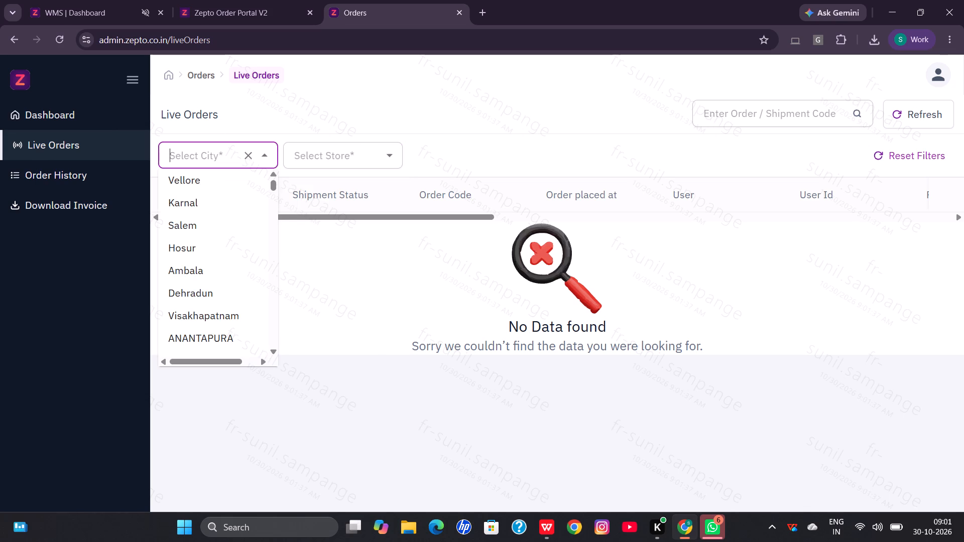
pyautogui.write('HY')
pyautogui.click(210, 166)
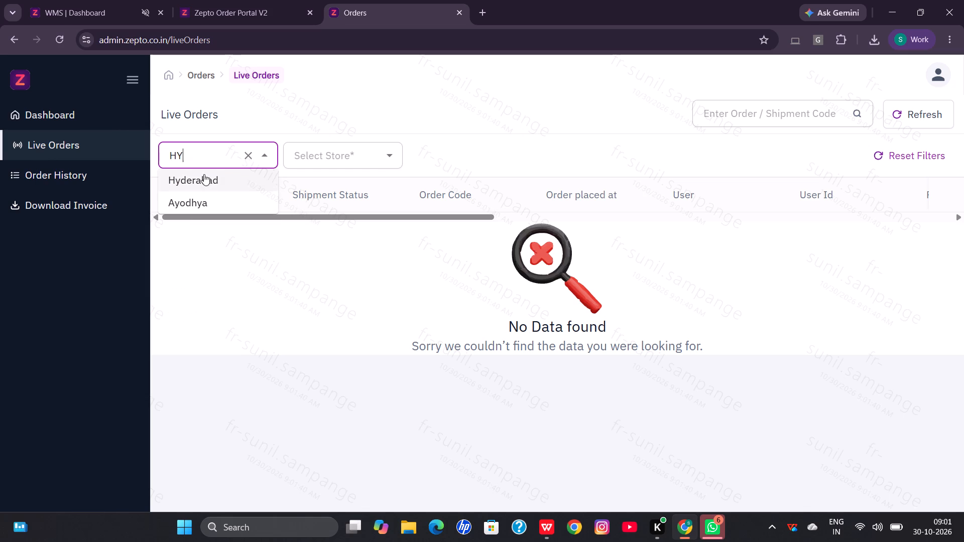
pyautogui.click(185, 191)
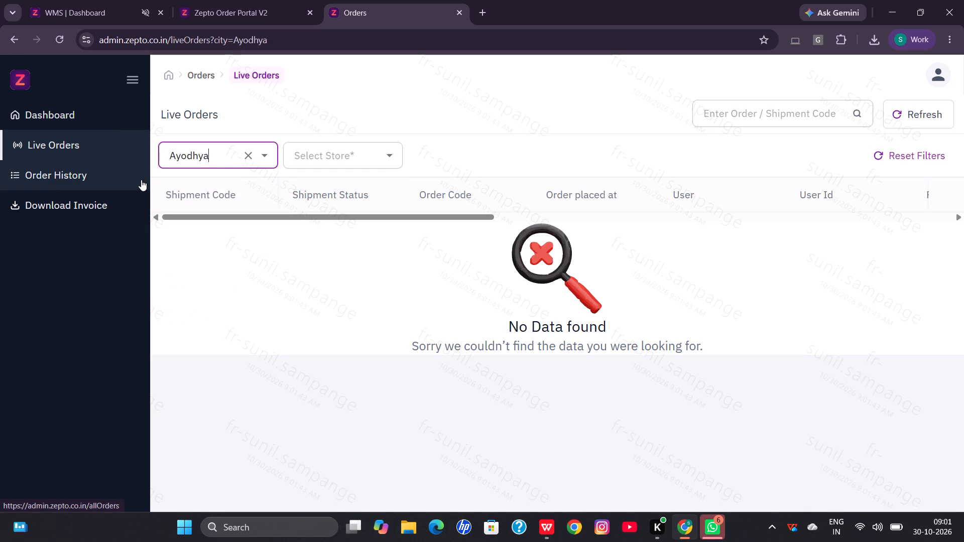
# Filter the live orders by the city Hyderabad and the store HYD-Sai Nagar Colony, and reload the page.
pyautogui.hotkey('ctrl', 'a')
pyautogui.write('HY')
pyautogui.click(203, 183)
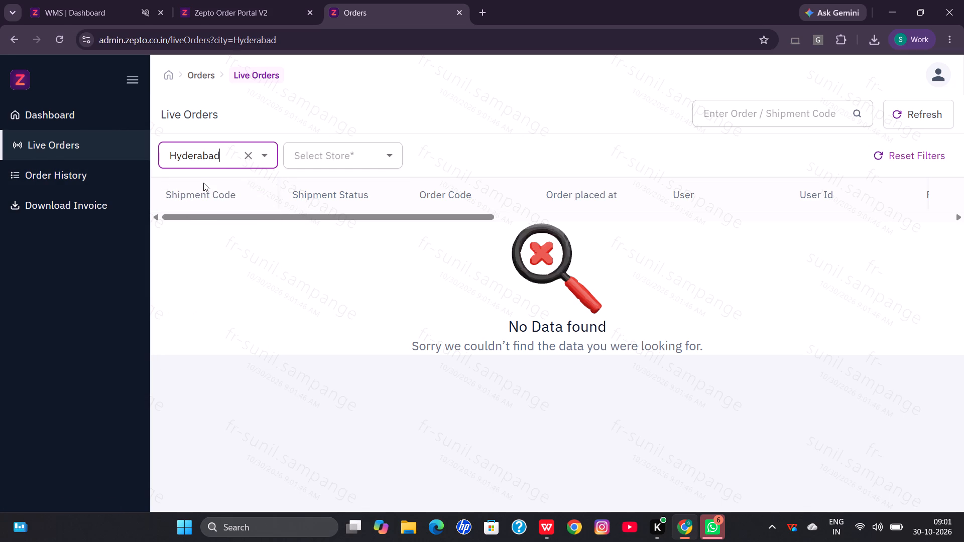
pyautogui.click(314, 146)
pyautogui.write('SAI')
pyautogui.click(323, 181)
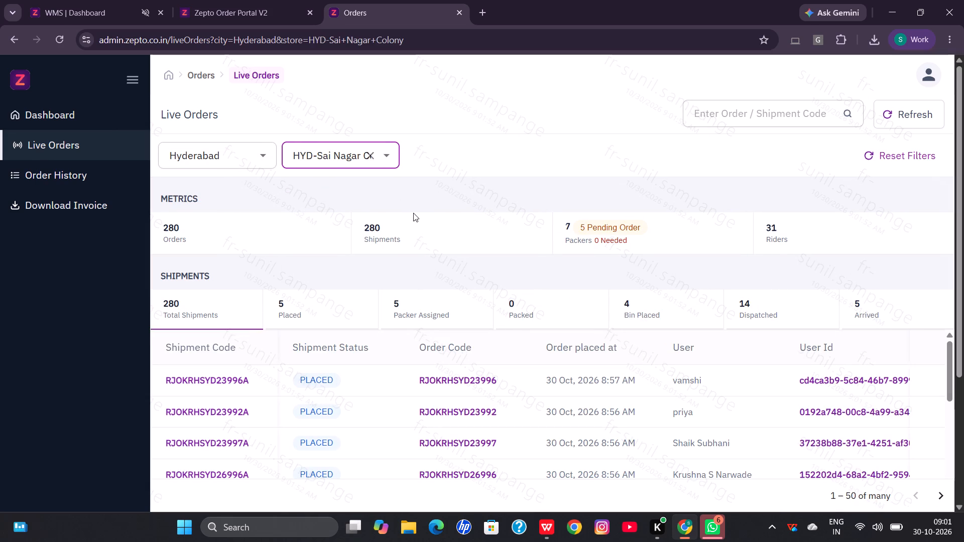
pyautogui.hotkey('ctrl', 'r')
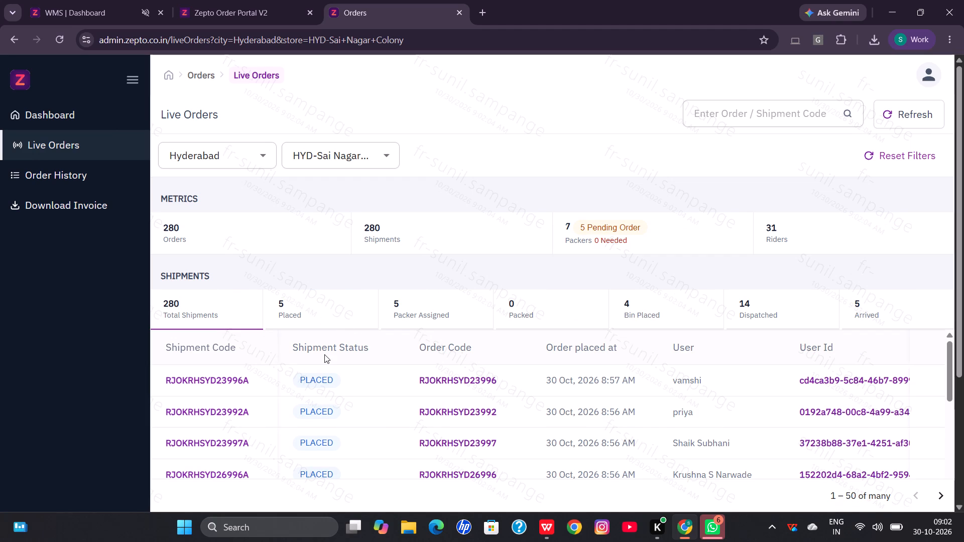
# Reload the order portal and the WMS dashboard, and unmute the WMS browser tab.
pyautogui.click(202, 0)
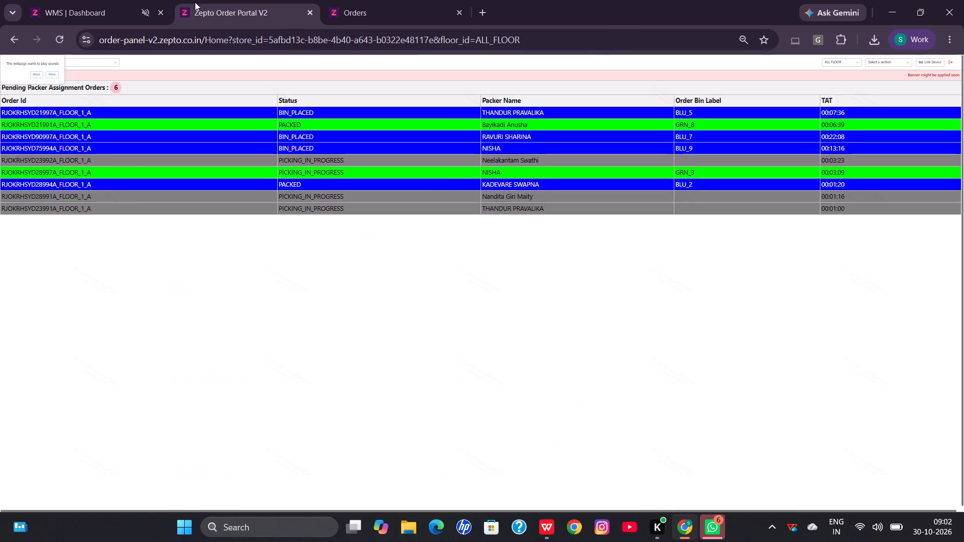
pyautogui.hotkey('ctrl', 'r')
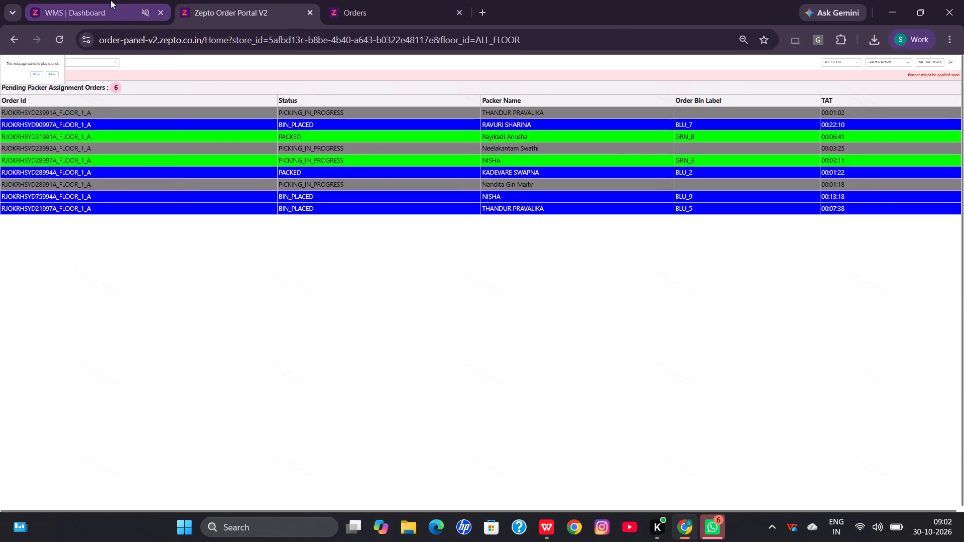
pyautogui.click(110, 0)
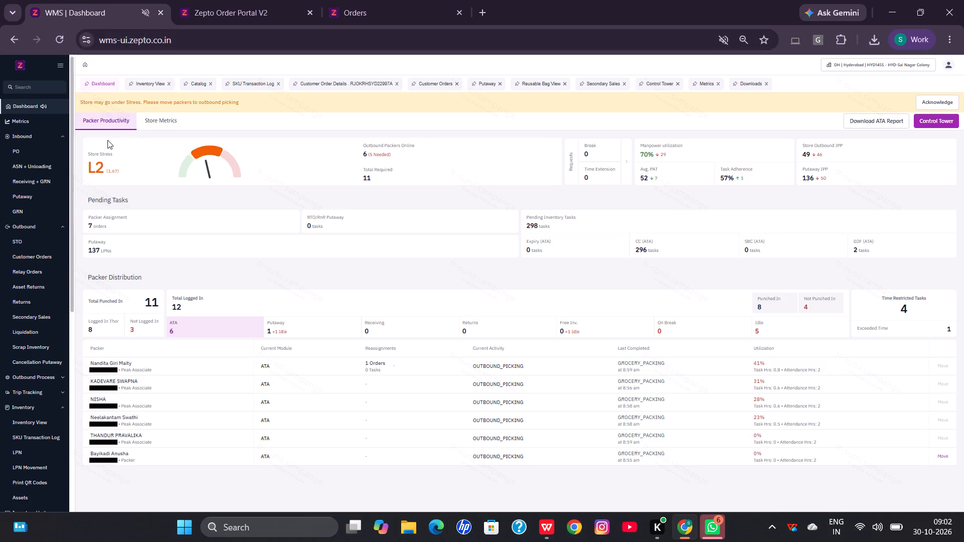
pyautogui.hotkey('ctrl', 'r')
pyautogui.click(144, 7)
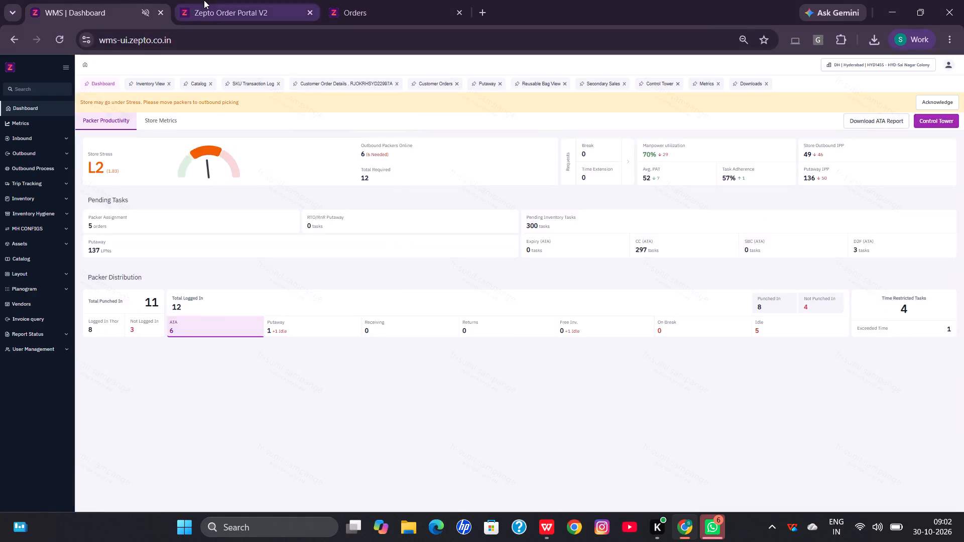
# Compare the pending orders across the WMS dashboard, the live orders page and the order portal, reloading the order portal.
pyautogui.moveTo(204, 0); pyautogui.dragTo(161, 55)
pyautogui.moveTo(127, 65); pyautogui.dragTo(242, 1)
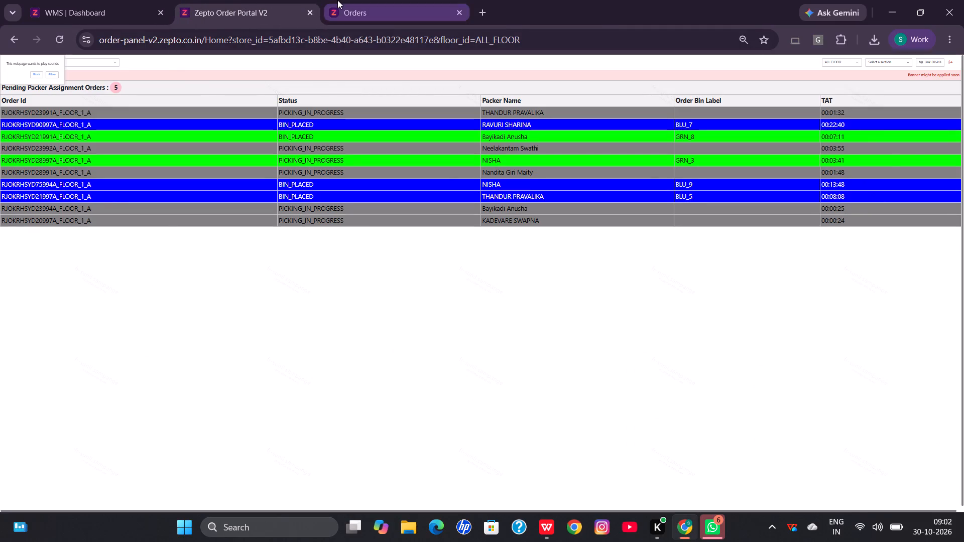
pyautogui.click(337, 0)
pyautogui.hotkey('ctrl', 'Tab')
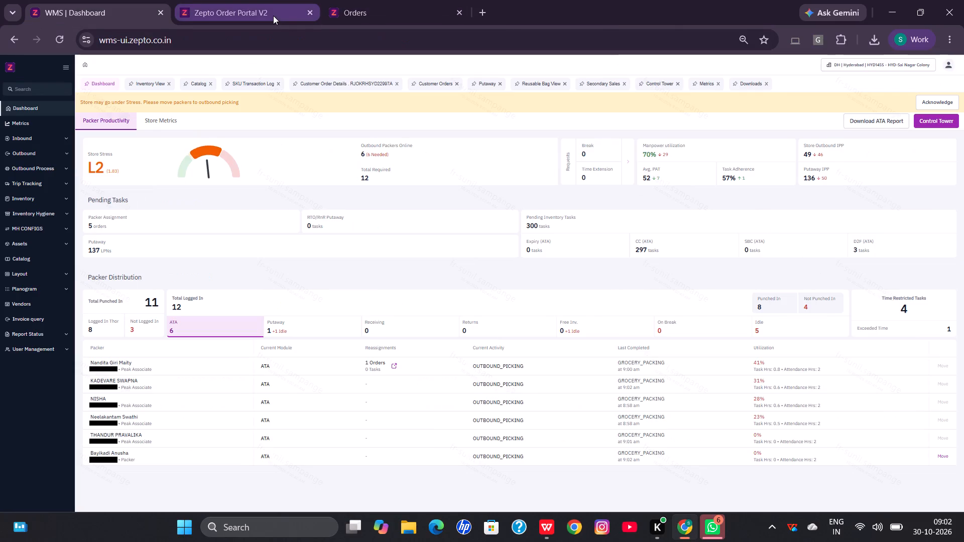
pyautogui.hotkey('ctrl', 'Tab')
pyautogui.hotkey('ctrl', 'Tab')
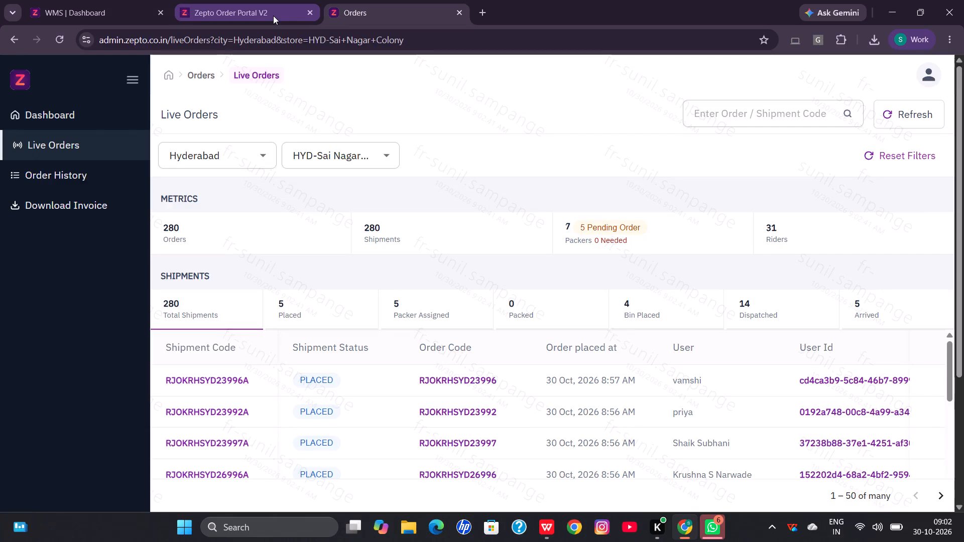
pyautogui.hotkey('ctrl', 'Tab')
pyautogui.hotkey('ctrl', 'Tab')
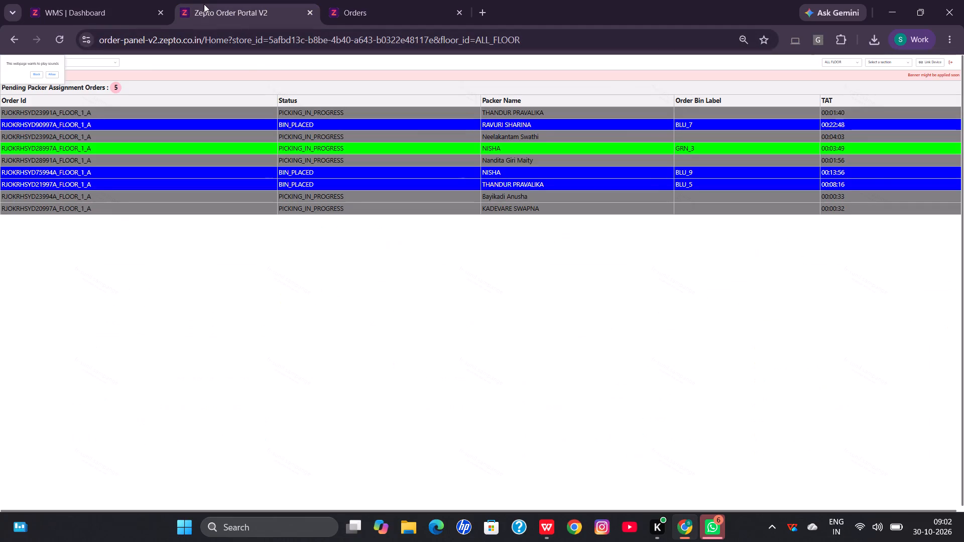
pyautogui.hotkey('ctrl', 'r')
pyautogui.keyDown('ctrl'); pyautogui.click(364, 9); pyautogui.keyUp('ctrl')
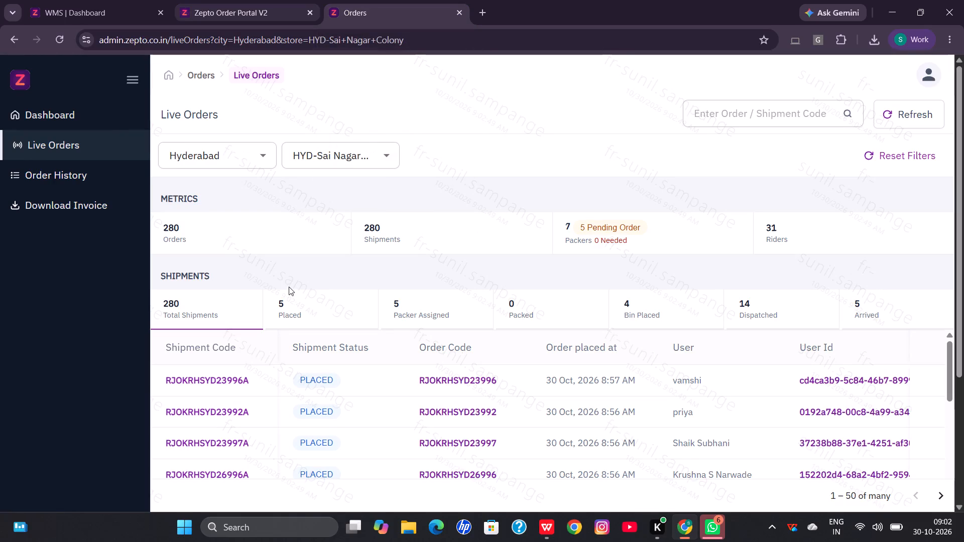
# Filter the outbound customer orders in WMS by the status PICKING_IN_PROGRESS.
pyautogui.click(128, 26)
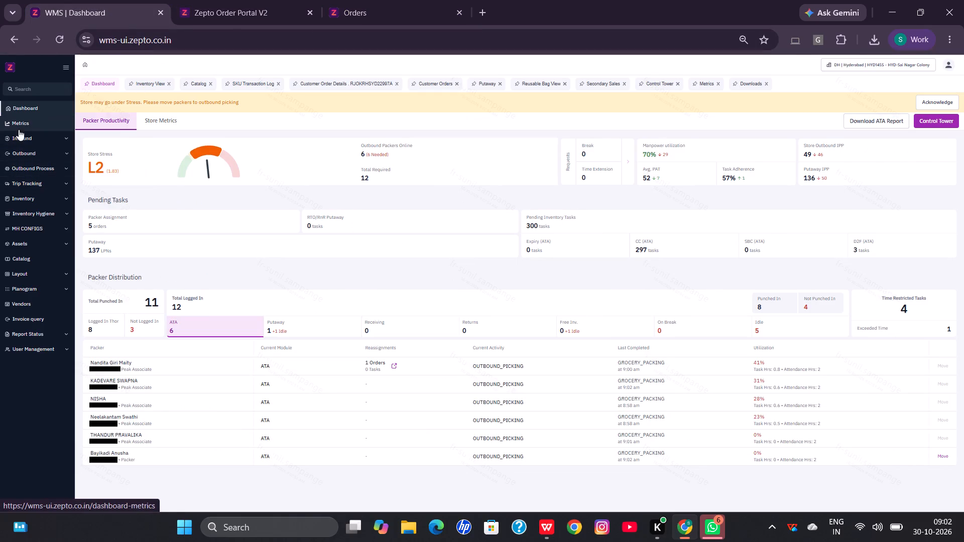
pyautogui.click(20, 148)
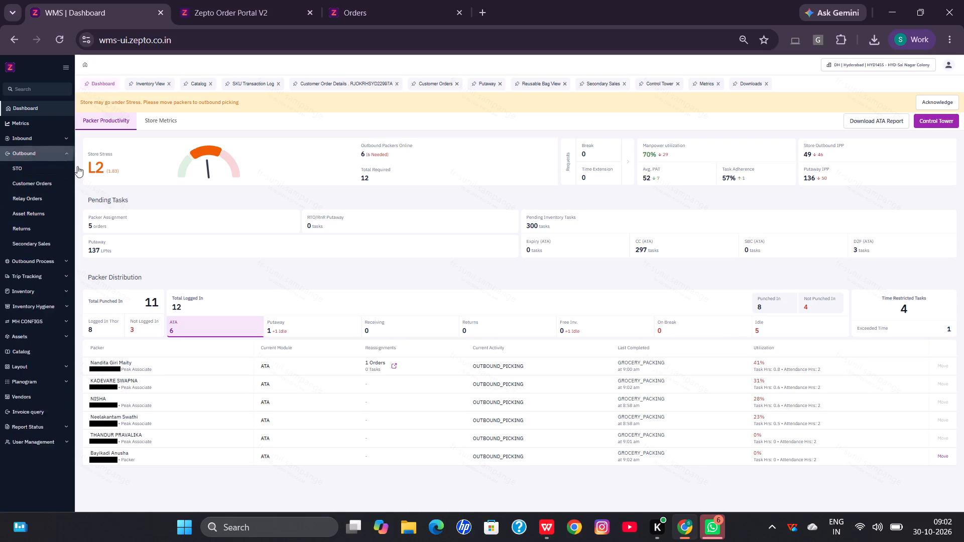
pyautogui.click(27, 183)
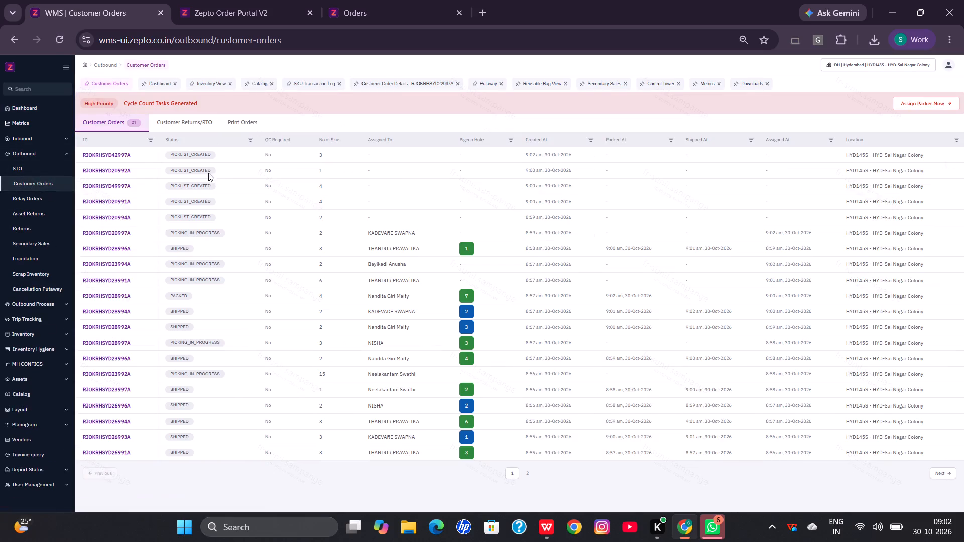
pyautogui.click(251, 143)
pyautogui.write('POC')
pyautogui.press('BackSpace')
pyautogui.press('BackSpace')
pyautogui.press('BackSpace')
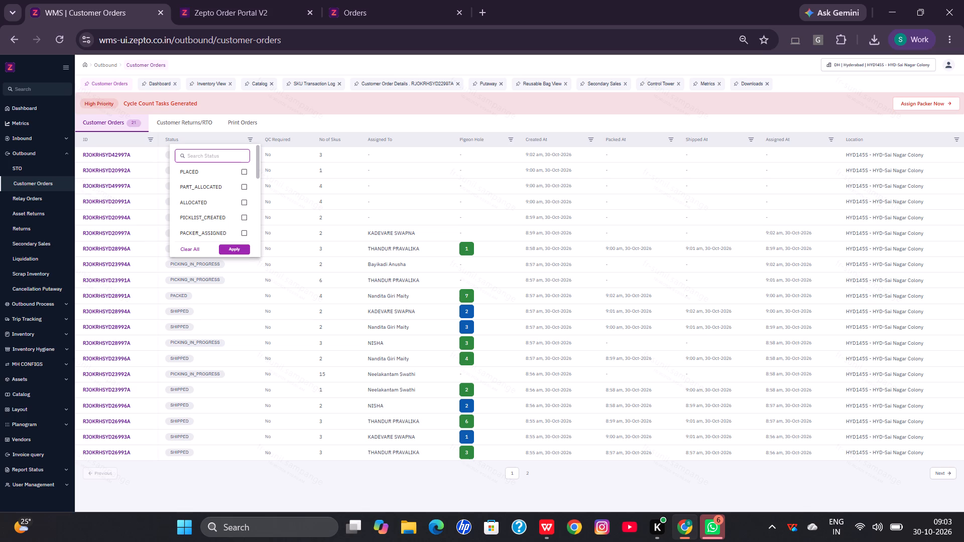
pyautogui.write('PIC')
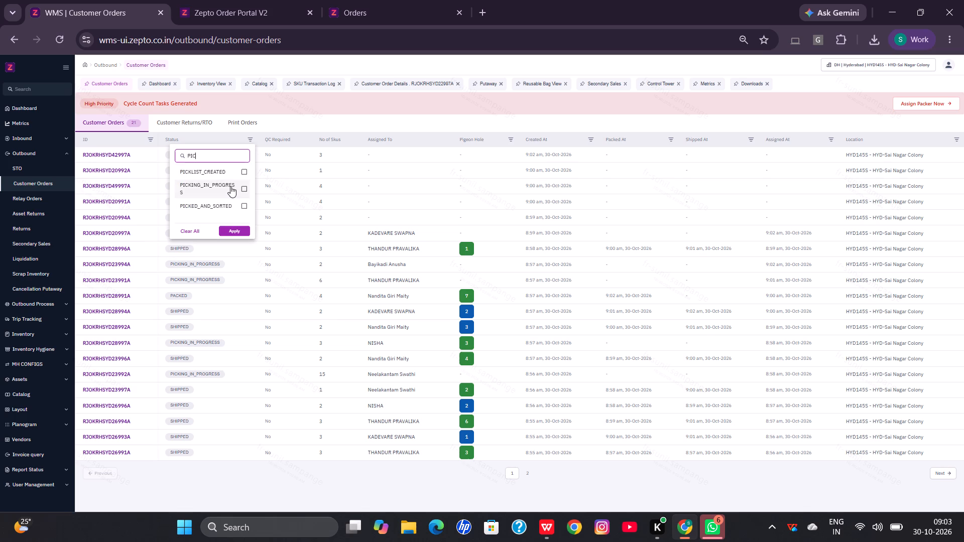
pyautogui.click(230, 188)
pyautogui.press('Return')
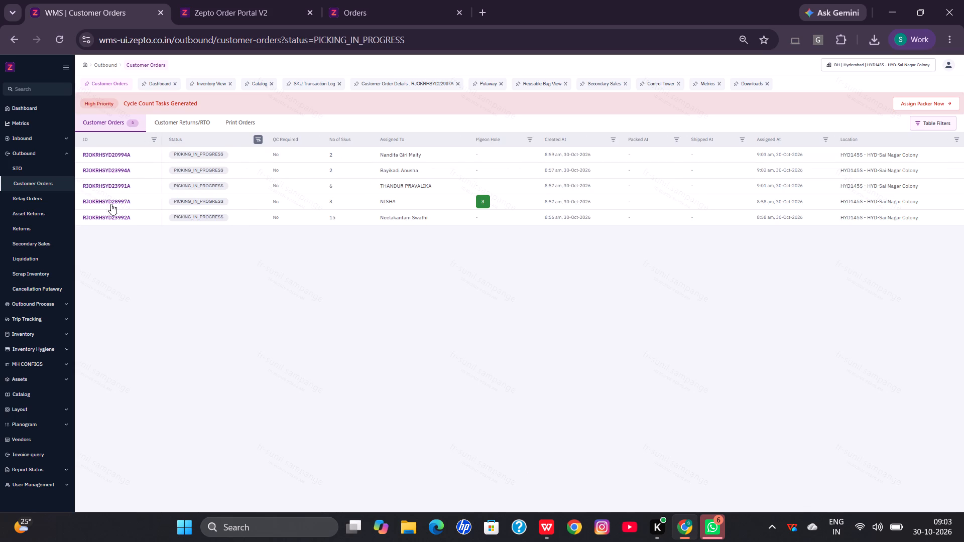
pyautogui.click(98, 200)
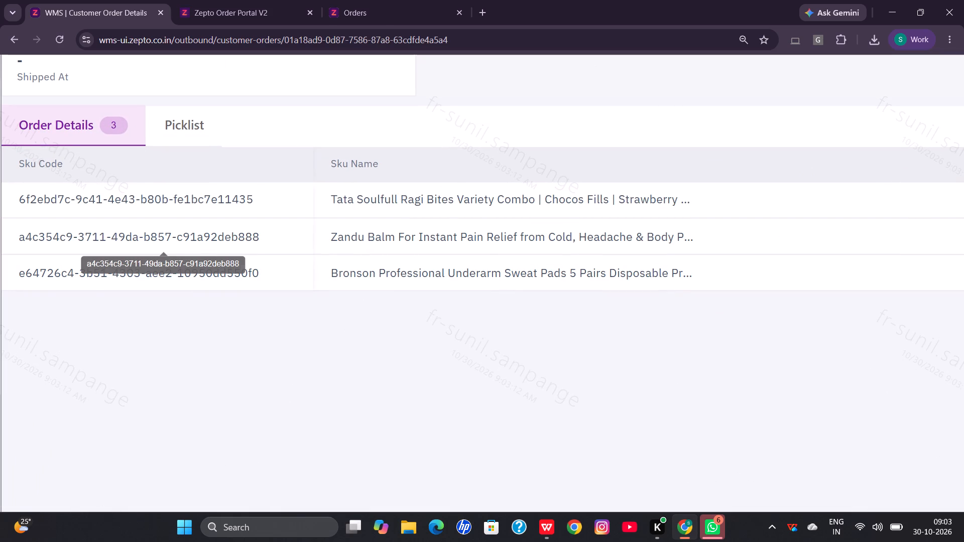
pyautogui.keyDown('ctrl'); pyautogui.tripleClick(191, 188); pyautogui.keyUp('ctrl')
pyautogui.hotkey('ctrl', 'c')
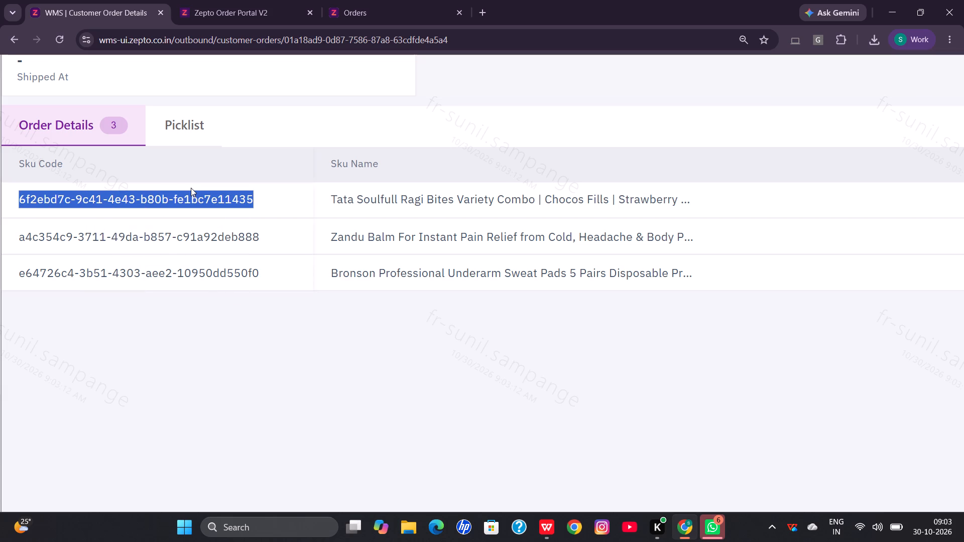
pyautogui.hotkey('ctrl', 'c')
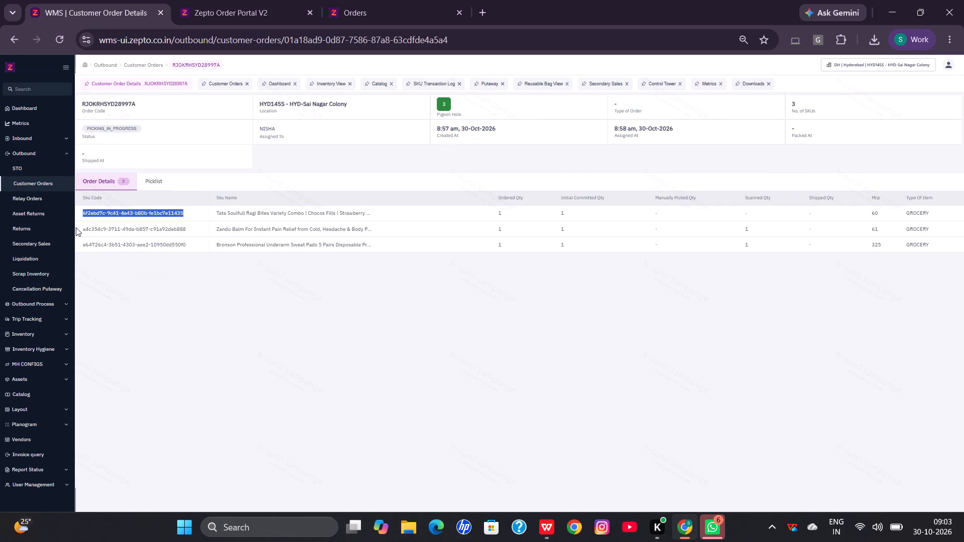
pyautogui.hotkey('ctrl', 'c')
pyautogui.hotkey('ctrl', 'c')
# Filter the Inventory View by the copied SKU code 6f2ebd7c-9c41-4e43-b80b-fe1bc7e11435.
pyautogui.click(33, 338)
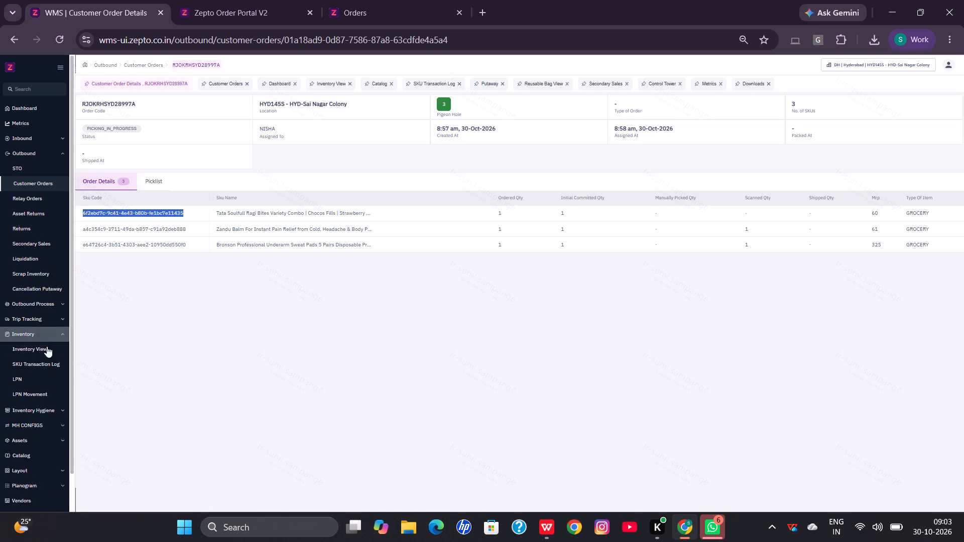
pyautogui.click(38, 350)
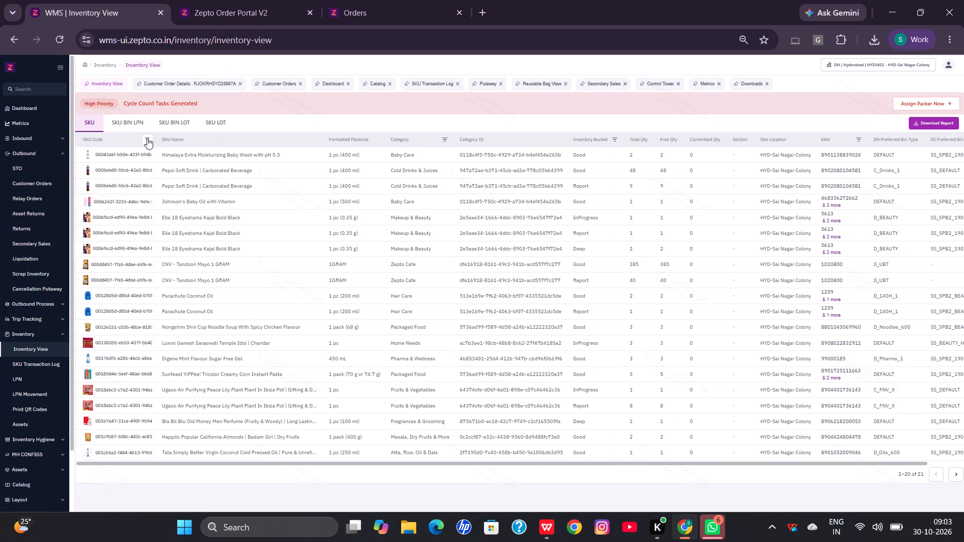
pyautogui.click(147, 138)
pyautogui.hotkey('ctrl', 'v')
pyautogui.hotkey('ctrl', '.')
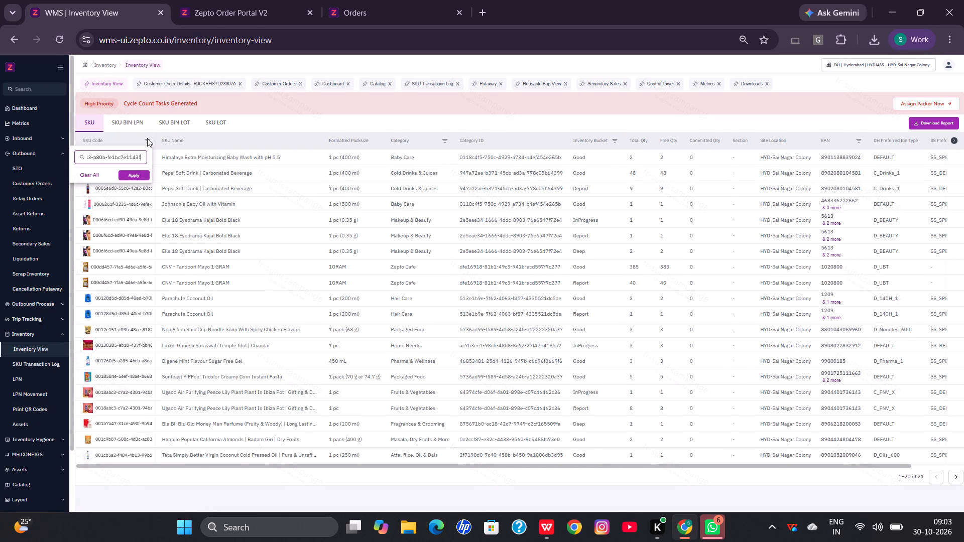
pyautogui.press('Return')
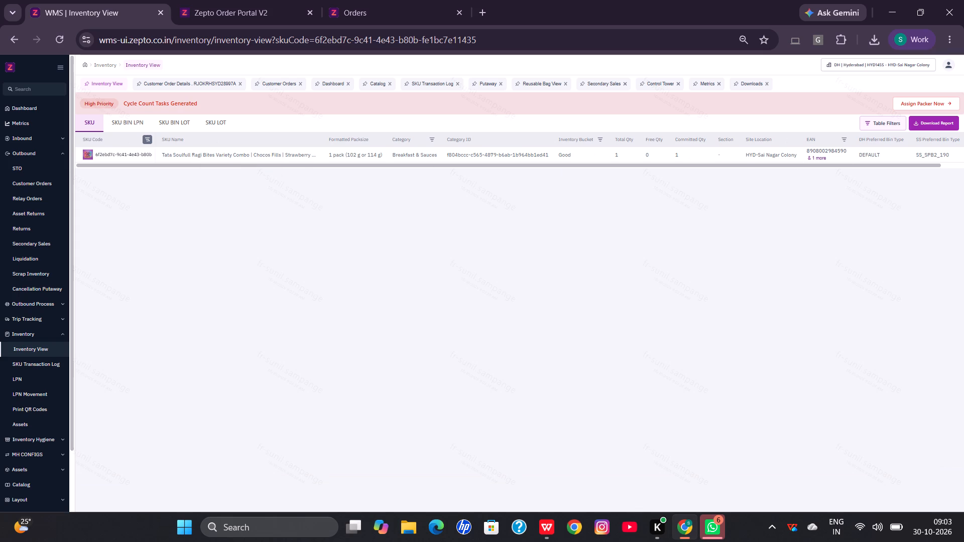
pyautogui.tripleClick(822, 150)
pyautogui.hotkey('ctrl', 'c')
pyautogui.hotkey('ctrl', 'c')
pyautogui.keyDown('ctrl'); pyautogui.rightClick(668, 216); pyautogui.keyUp('ctrl')
pyautogui.moveTo(724, 411); pyautogui.dragTo(720, 418)
pyautogui.keyDown('ctrl'); pyautogui.click(720, 418); pyautogui.keyUp('ctrl')
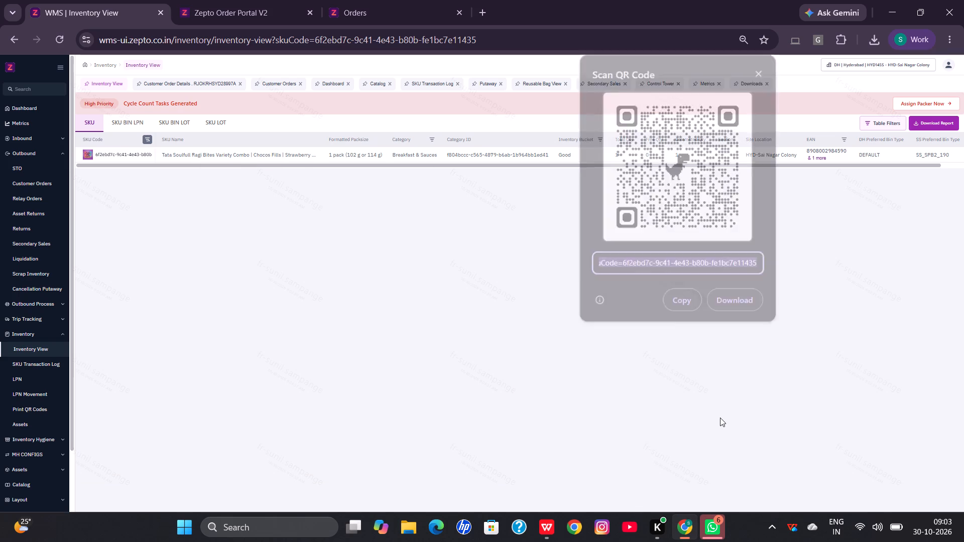
pyautogui.keyDown('ctrl'); pyautogui.rightClick(720, 418); pyautogui.keyUp('ctrl')
pyautogui.keyDown('ctrl'); pyautogui.click(753, 331); pyautogui.keyUp('ctrl')
pyautogui.hotkey('ctrl', 'v')
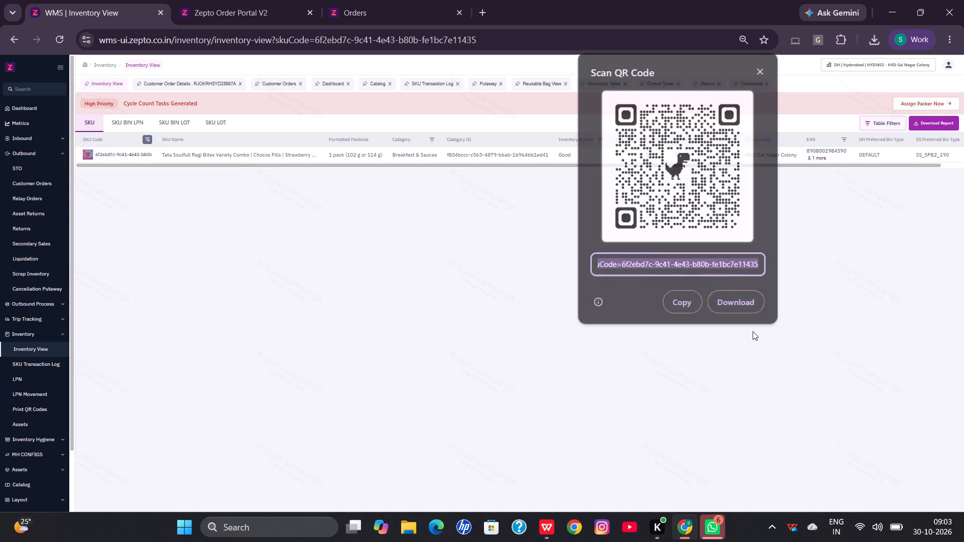
pyautogui.hotkey('ctrl', 'v')
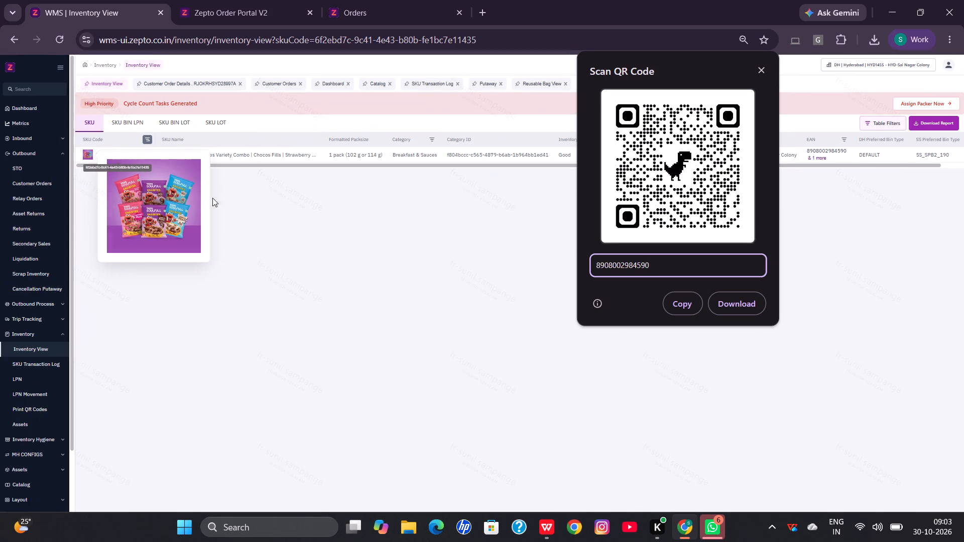
pyautogui.click(251, 205)
pyautogui.hotkey('ctrl', 'Tab')
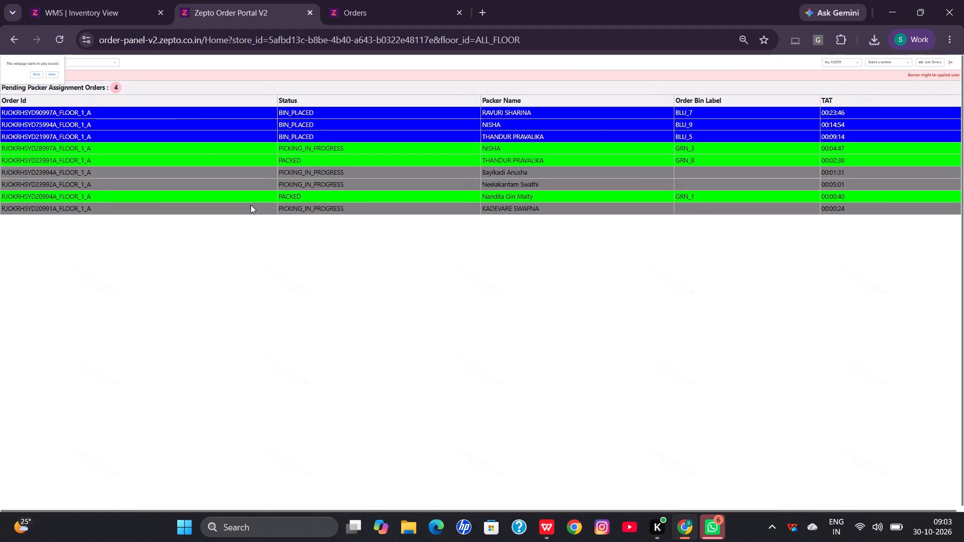
pyautogui.hotkey('ctrl', 'Tab')
pyautogui.hotkey('ctrl', 'Tab')
pyautogui.keyDown('ctrl'); pyautogui.hscroll(7, 132, 218); pyautogui.keyUp('ctrl')
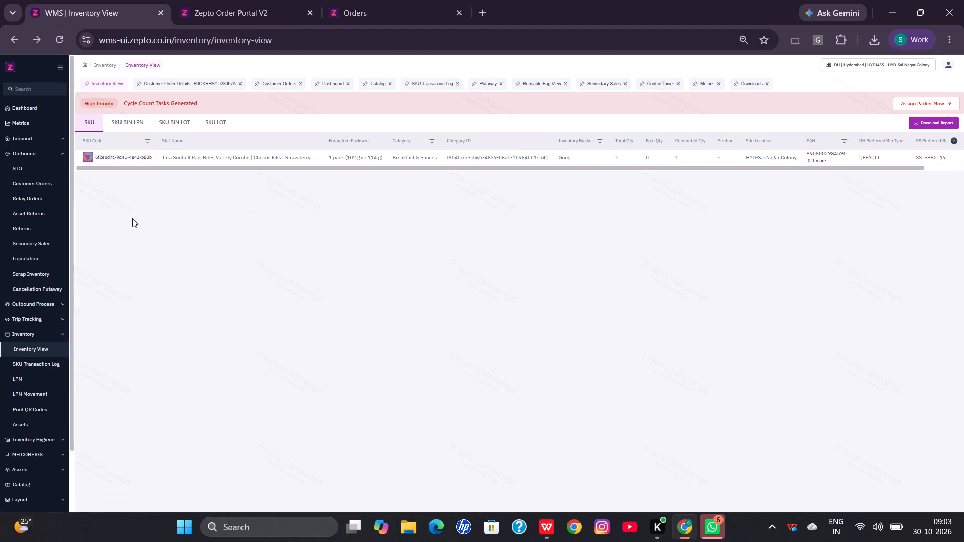
pyautogui.keyDown('ctrl'); pyautogui.hscroll(7, 132, 218); pyautogui.keyUp('ctrl')
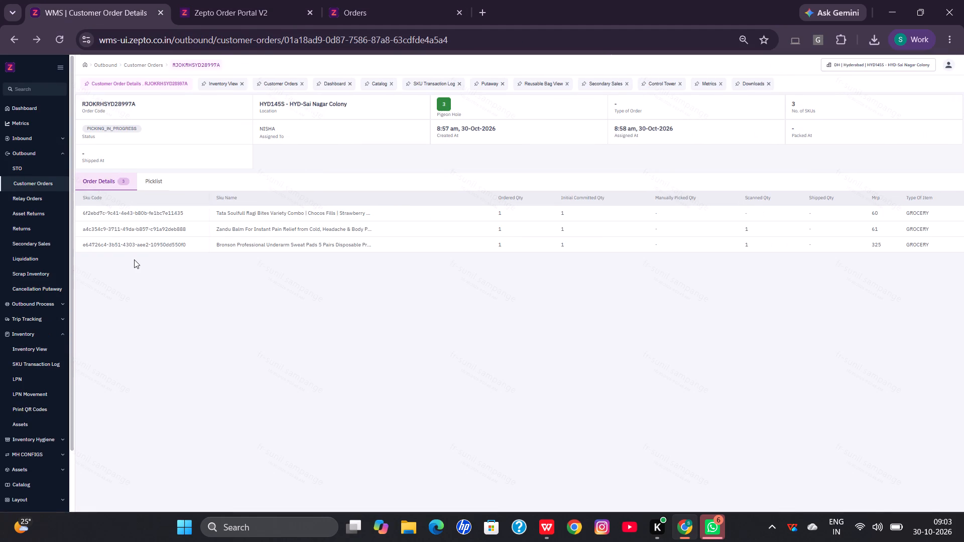
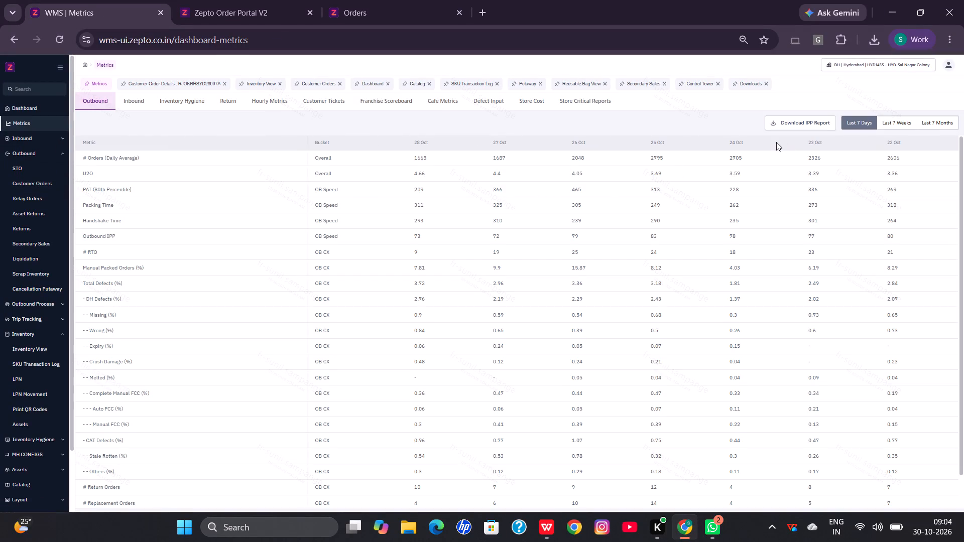
# Show the outbound metrics for the last 7 weeks.
pyautogui.click(895, 120)
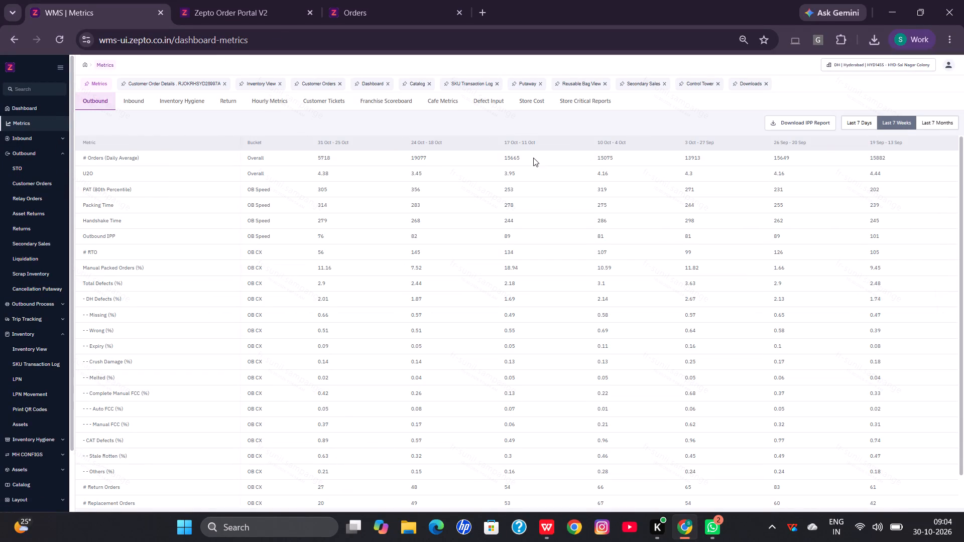
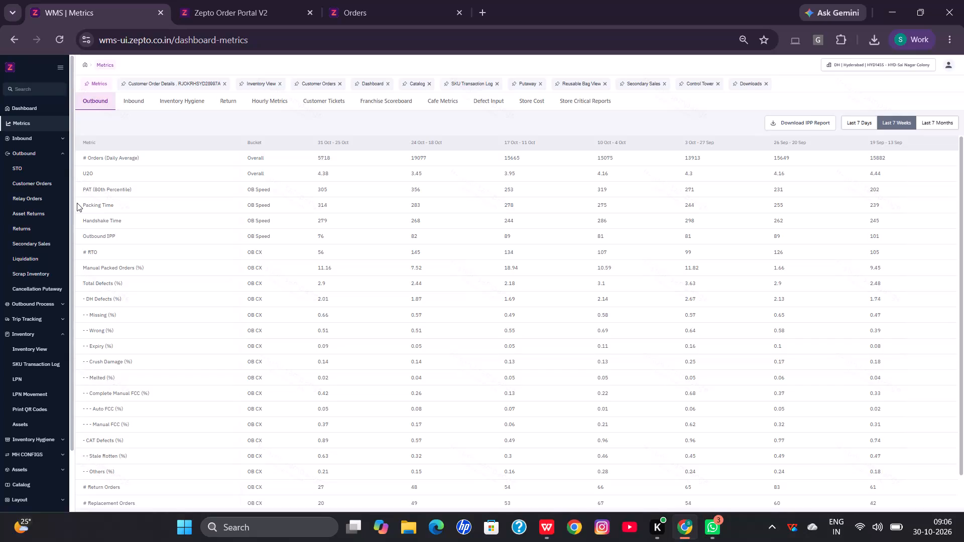
# Reload the WMS Metrics page to refresh the outbound metrics.
pyautogui.hotkey('ctrl', 'r')
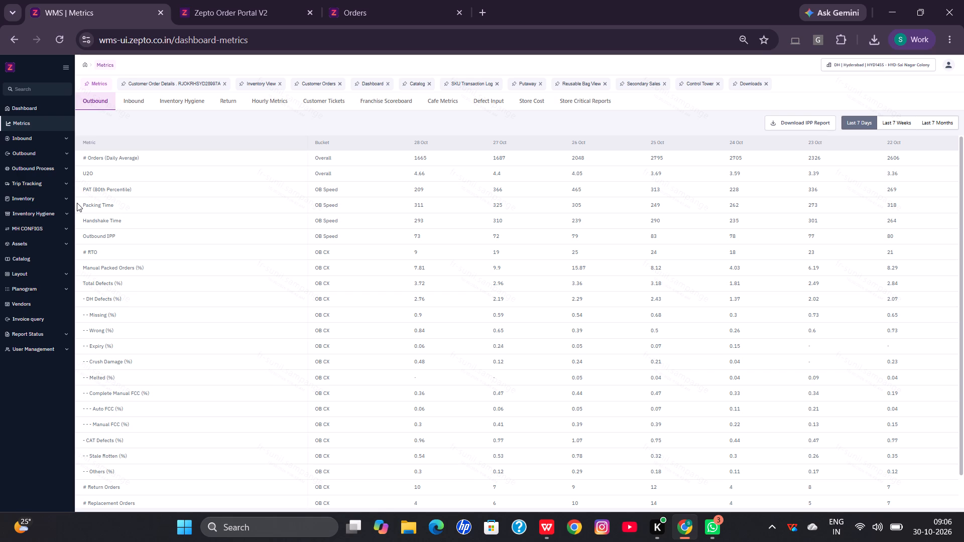
pyautogui.hotkey('ctrl', 'r')
pyautogui.hotkey('ctrl', 'r')
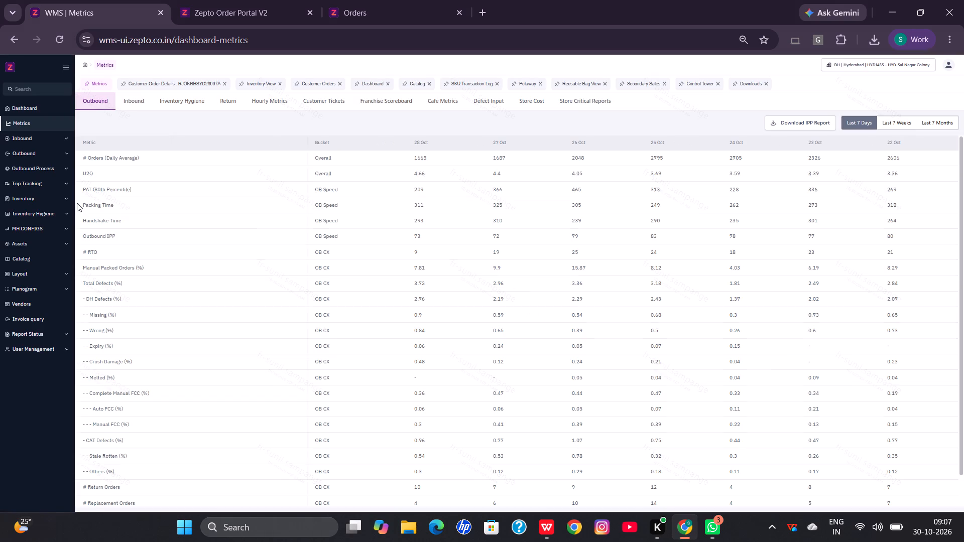
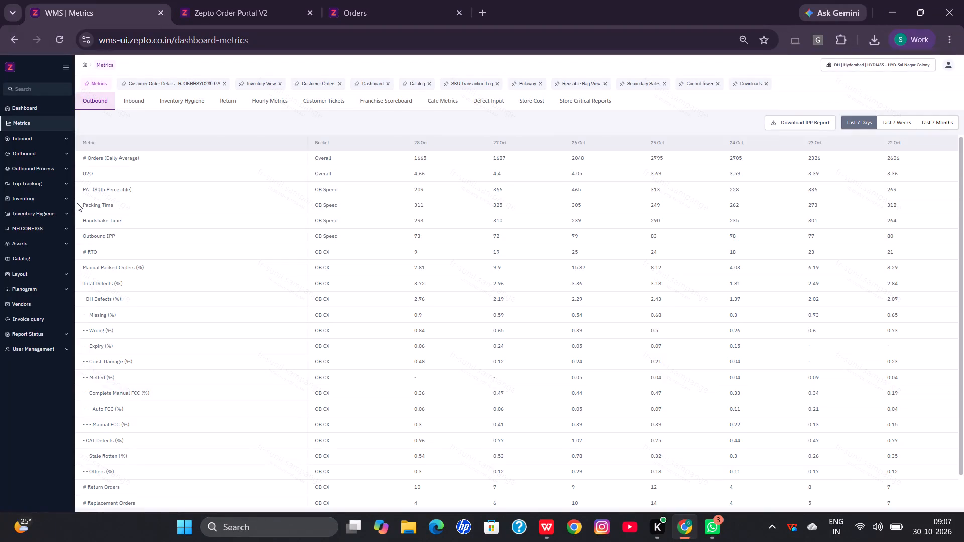
# Open the WMS Dashboard and reload it twice to refresh the Packer Productivity view.
pyautogui.click(28, 105)
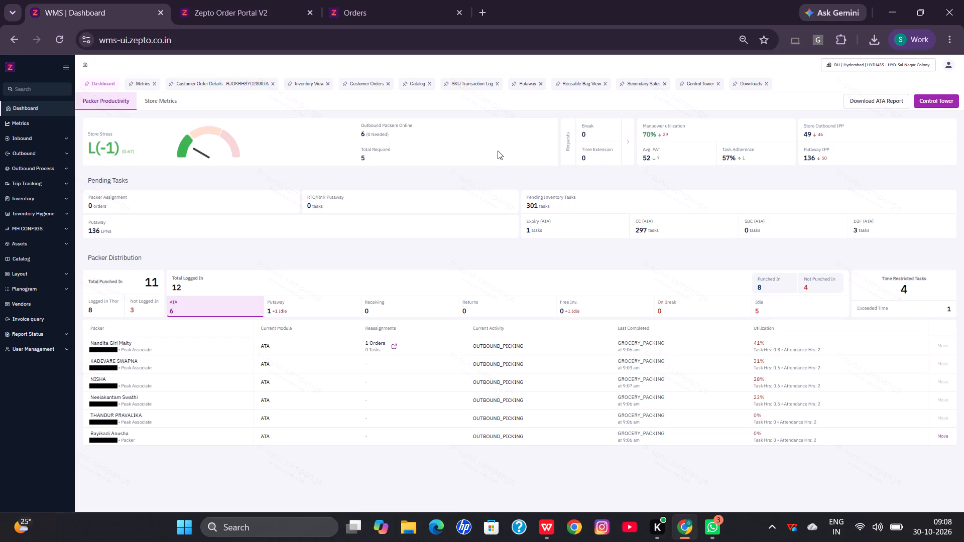
pyautogui.hotkey('ctrl', 'r')
pyautogui.hotkey('ctrl', 'r')
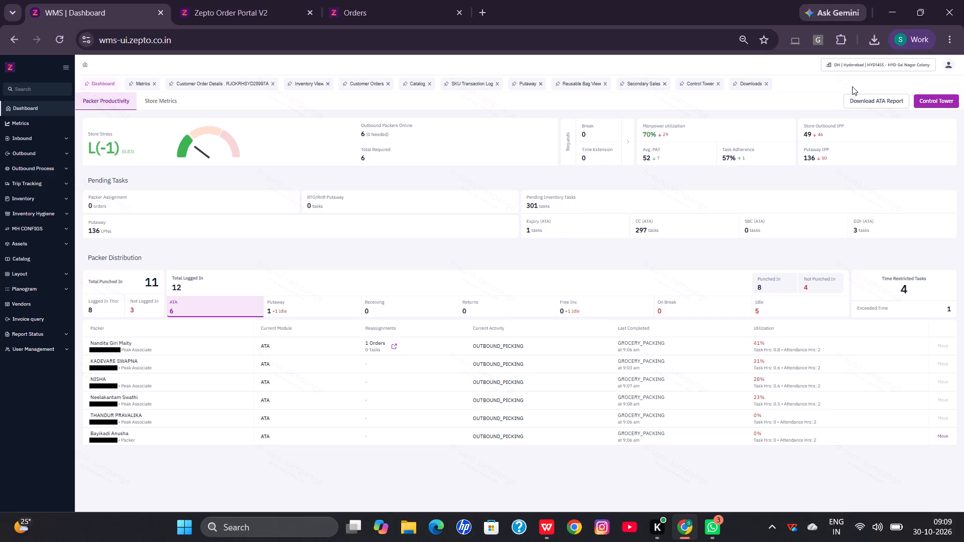
pyautogui.moveTo(852, 86); pyautogui.dragTo(555, 49)
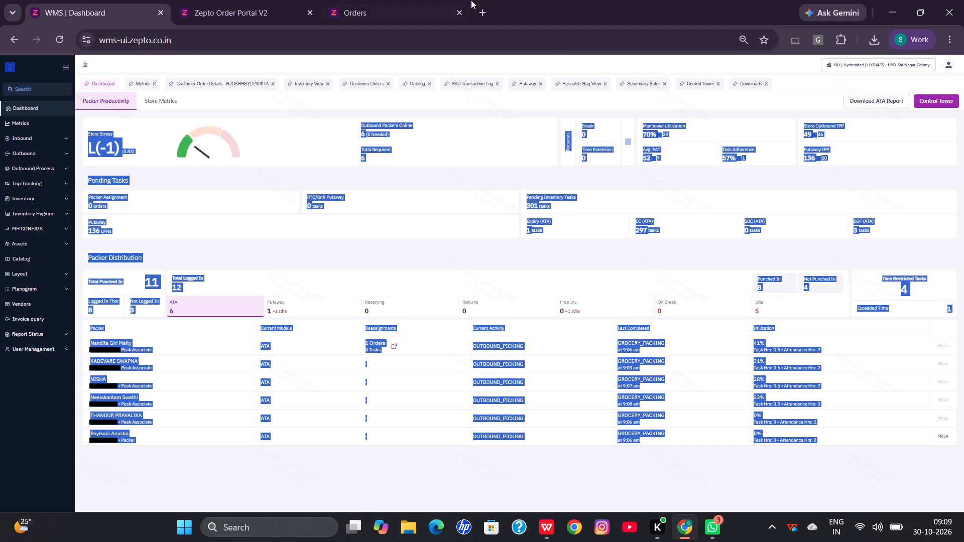
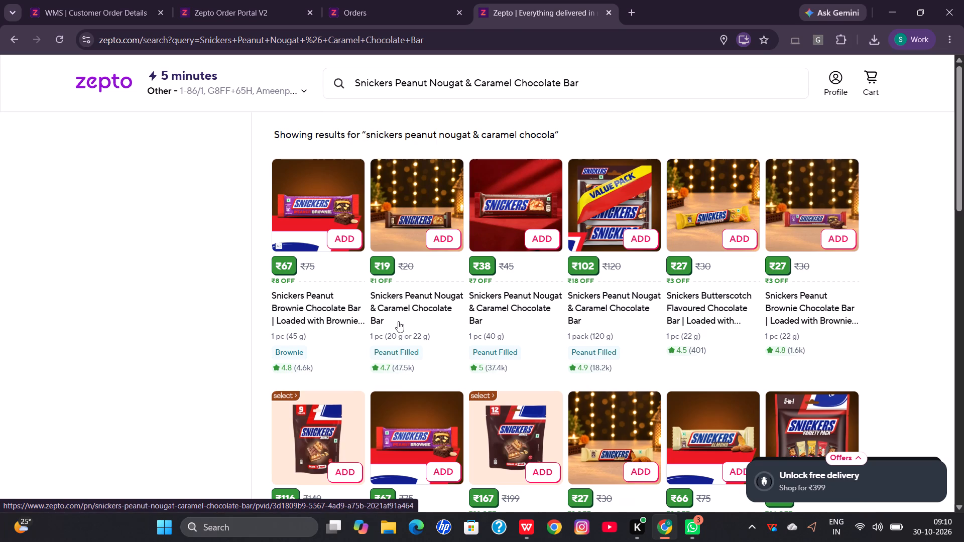
# Look through the Zepto search results for Snickers Peanut Nougat & Caramel Chocolate Bar.
pyautogui.scroll(-6, 398, 321)
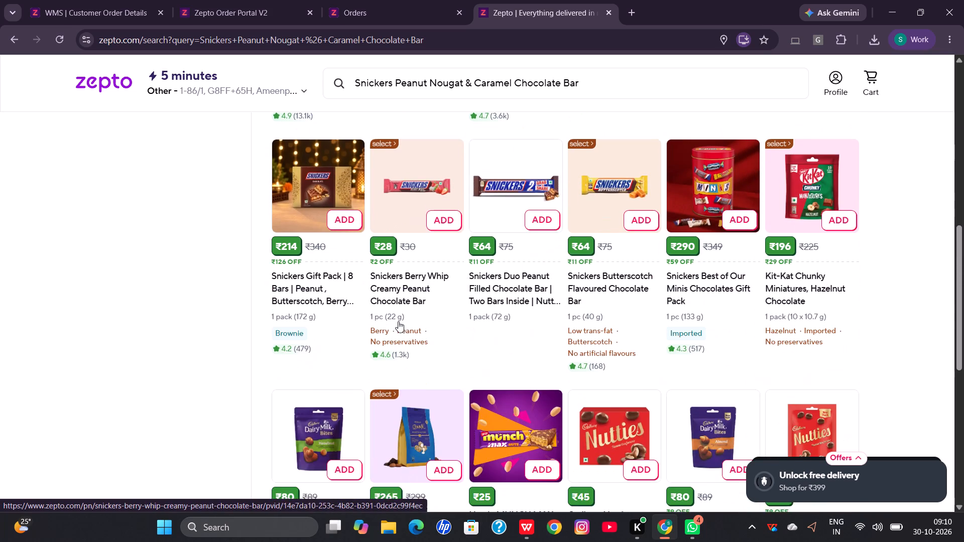
pyautogui.scroll(-2, 398, 321)
pyautogui.scroll(1, 398, 321)
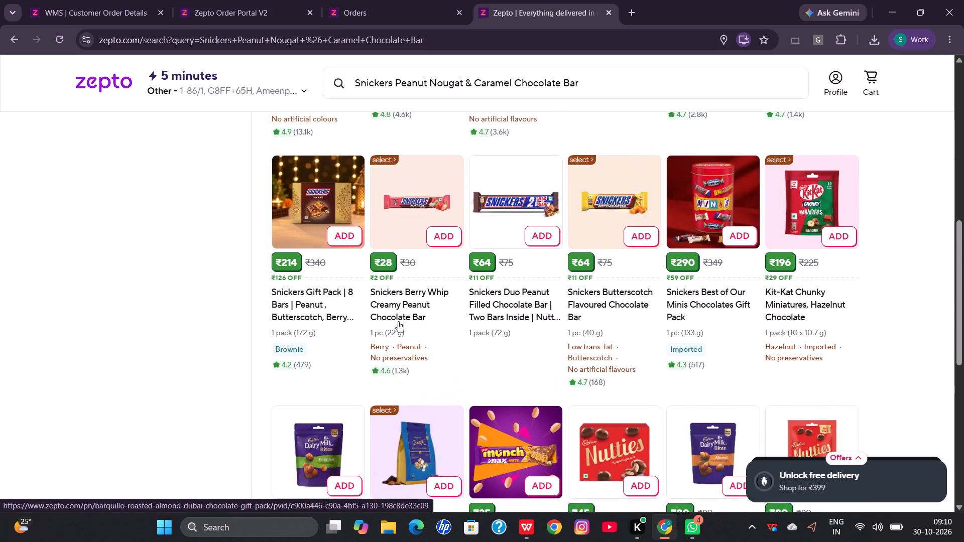
pyautogui.scroll(1, 398, 321)
pyautogui.scroll(-6, 398, 321)
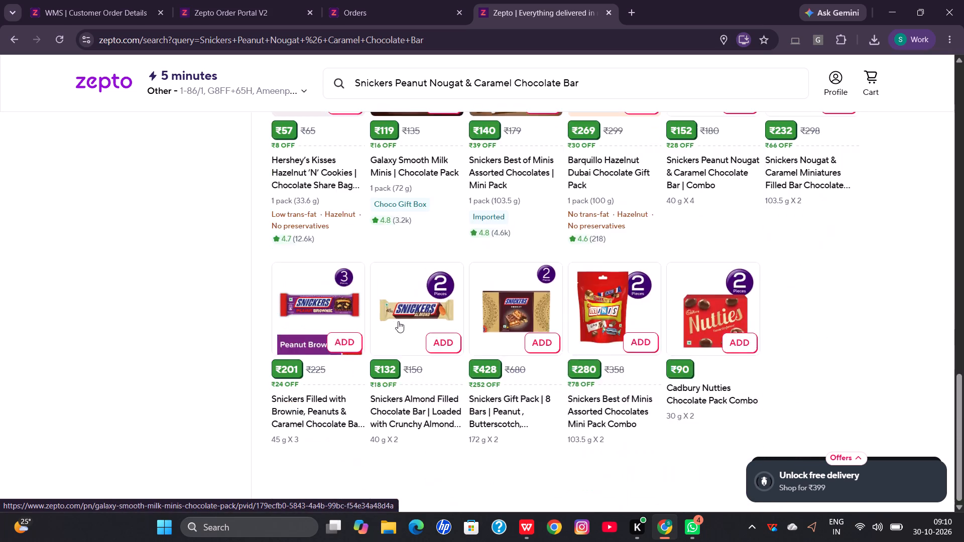
pyautogui.scroll(-3, 398, 321)
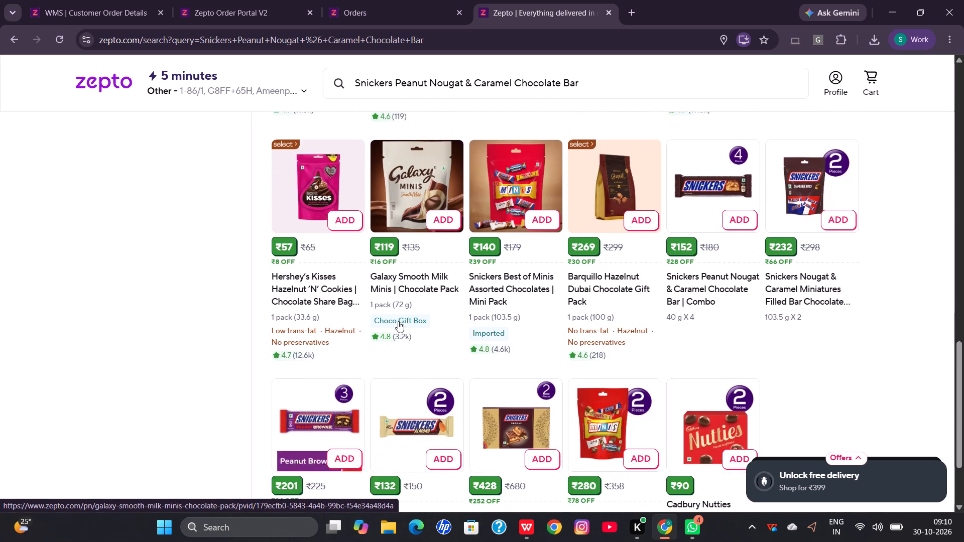
pyautogui.scroll(-1, 398, 321)
pyautogui.scroll(14, 398, 321)
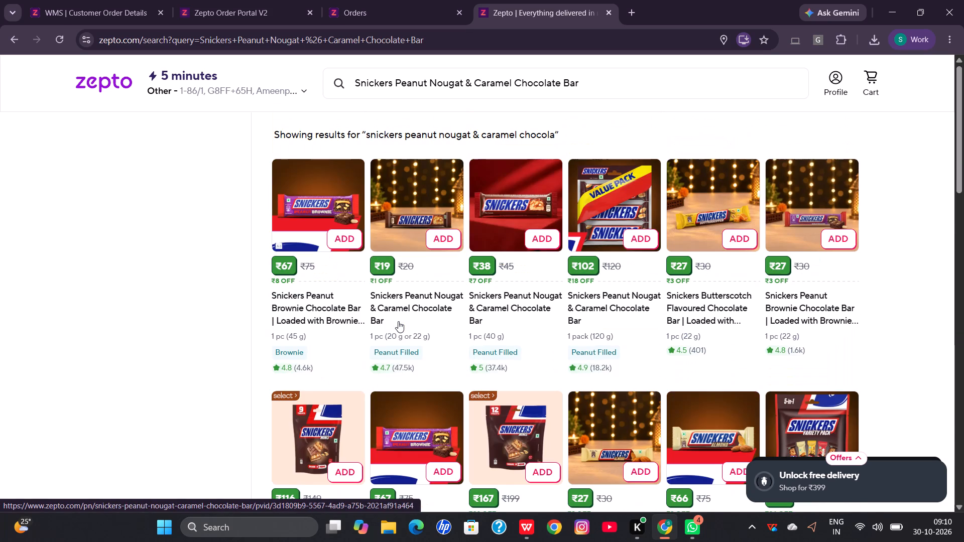
# Check the order portal against the WMS Customer Orders list of PICKING_IN_PROGRESS orders, and reload that list.
pyautogui.click(360, 0)
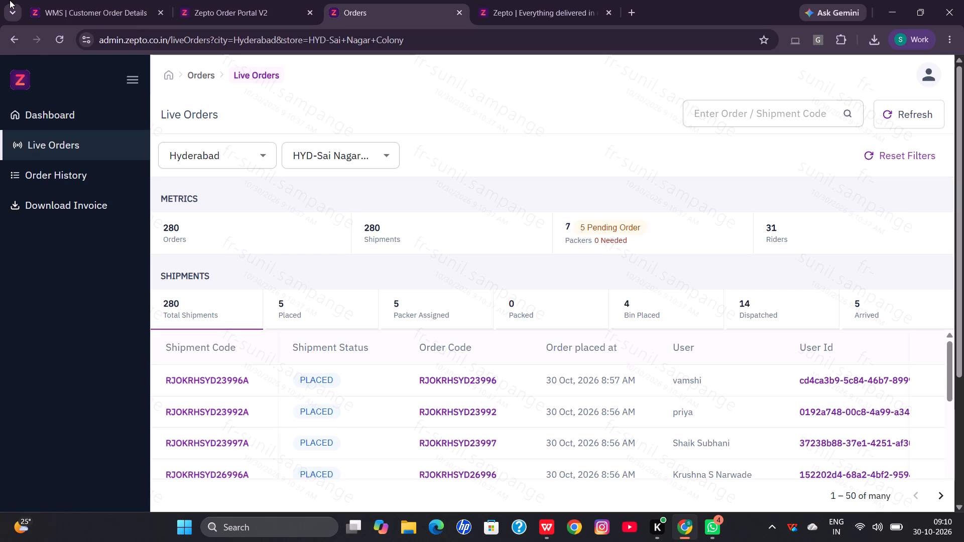
pyautogui.click(182, 0)
pyautogui.click(107, 0)
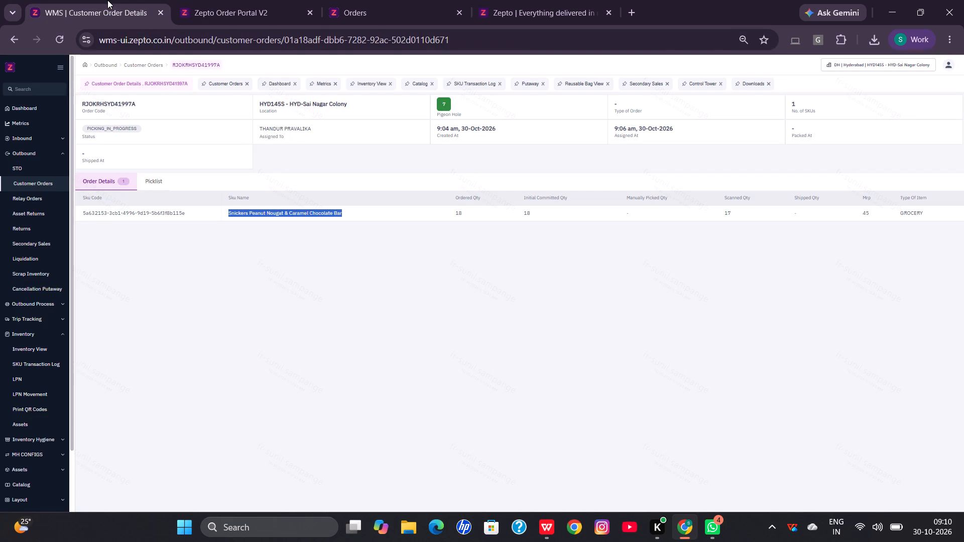
pyautogui.hscroll(11, 170, 223)
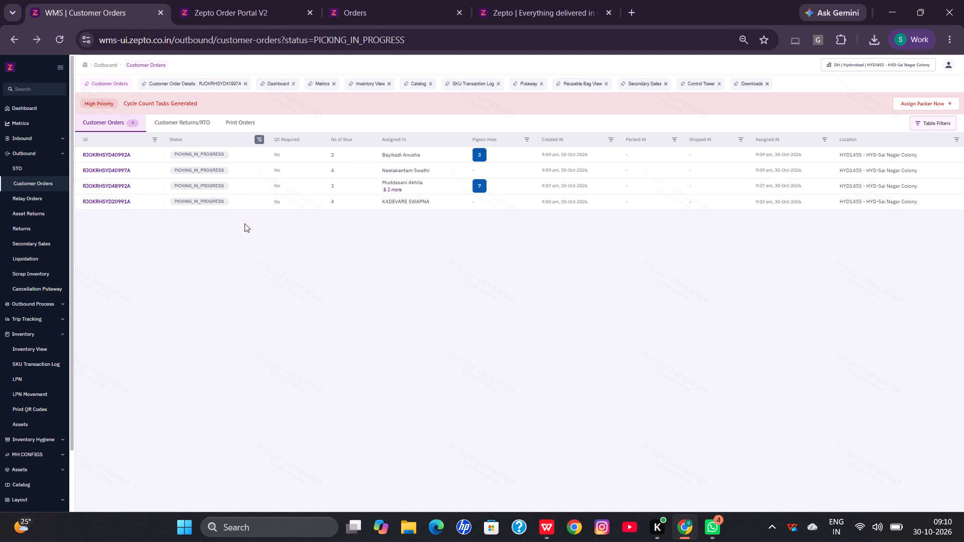
pyautogui.click(212, 19)
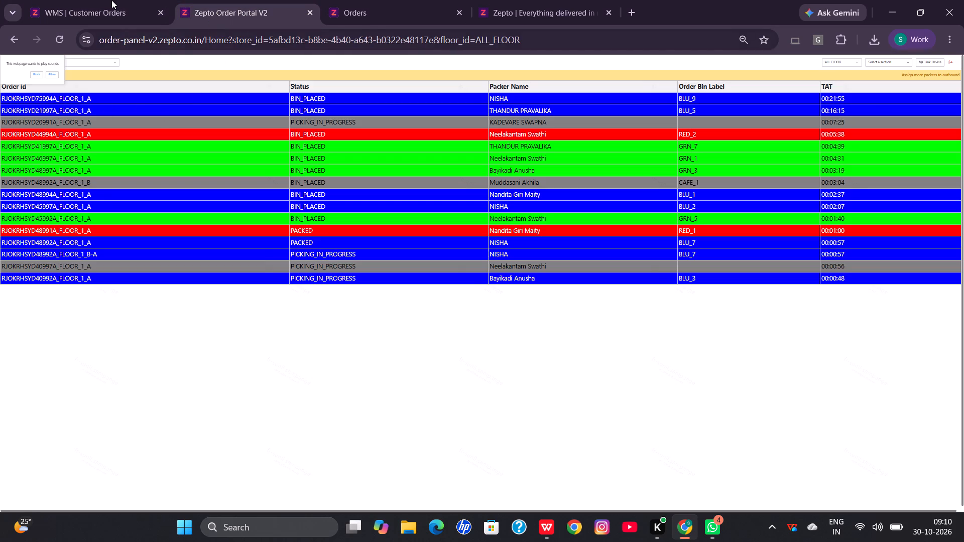
pyautogui.click(105, 0)
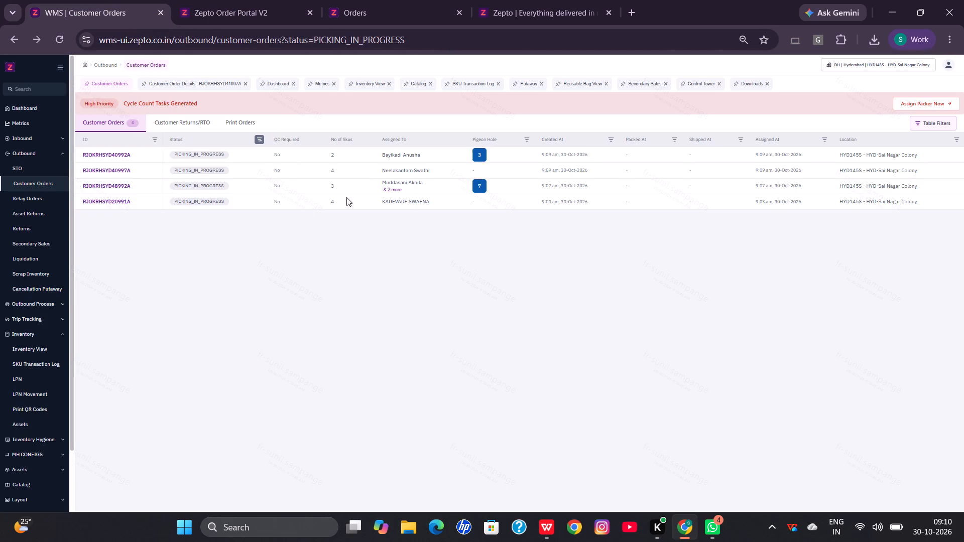
pyautogui.press('r')
pyautogui.hotkey('ctrl', 'r')
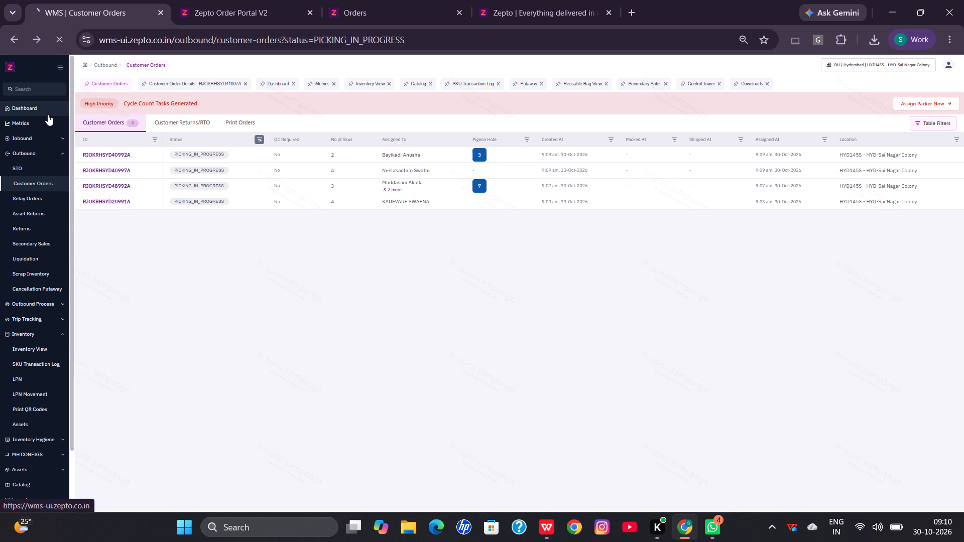
# Open the Docked Vehicles page of the WMS Outbound Process section.
pyautogui.click(33, 153)
pyautogui.click(36, 155)
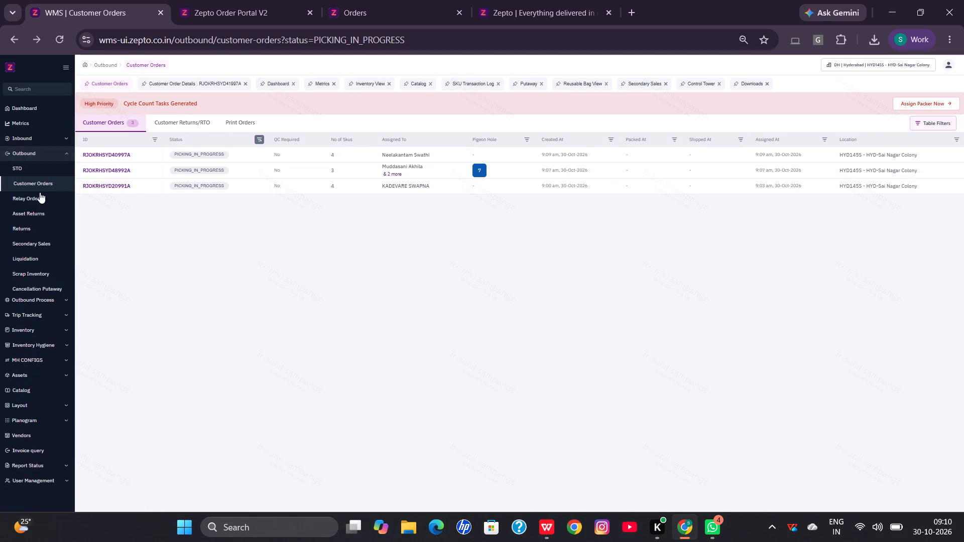
pyautogui.click(45, 304)
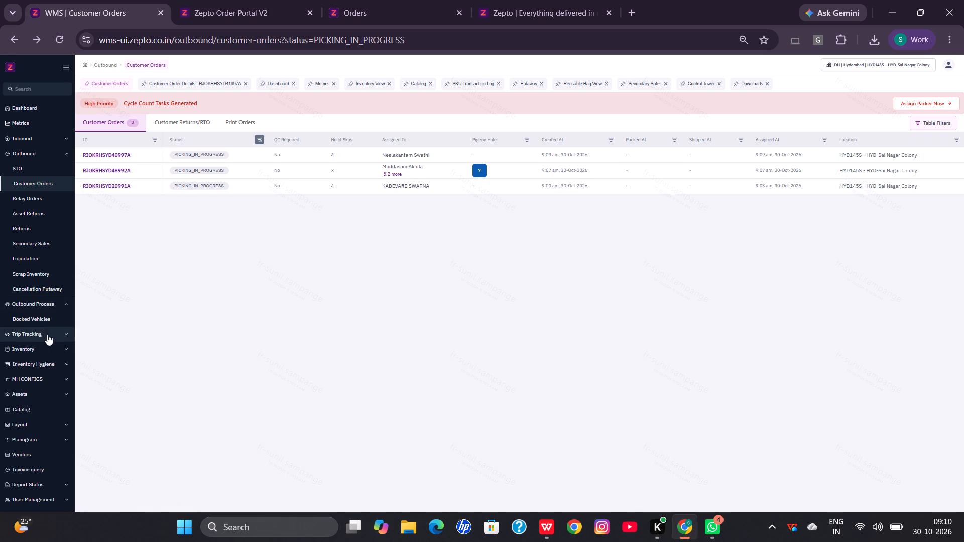
pyautogui.click(30, 303)
pyautogui.moveTo(35, 300); pyautogui.dragTo(44, 312)
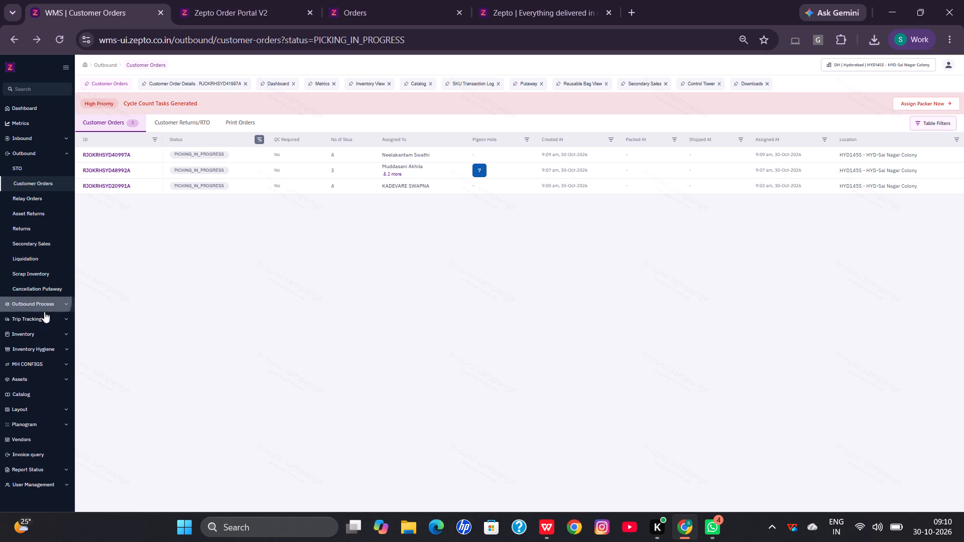
pyautogui.moveTo(44, 312); pyautogui.dragTo(44, 314)
pyautogui.click(44, 314)
pyautogui.click(29, 304)
pyautogui.click(31, 313)
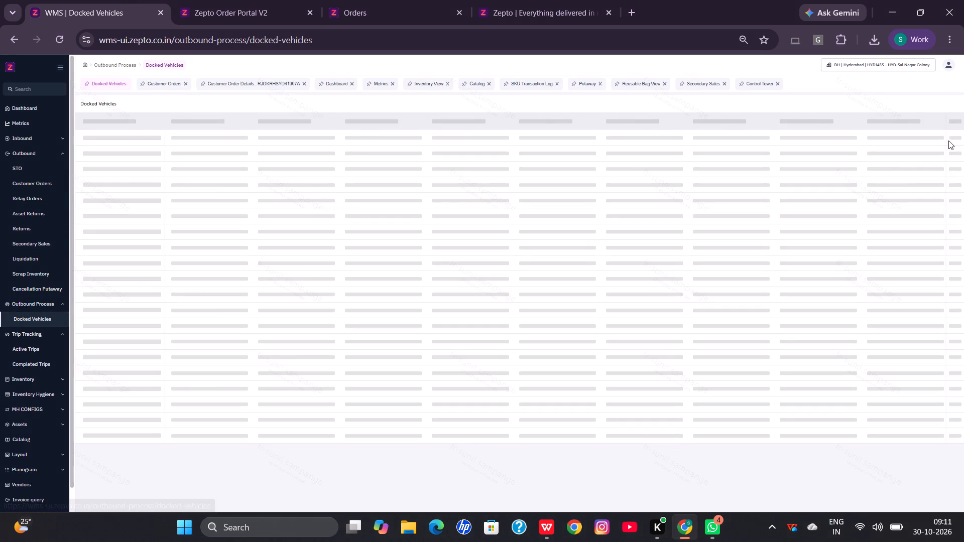
# Try to view the available actions for the docked vehicle listed with the Unloading process type.
pyautogui.moveTo(952, 135); pyautogui.dragTo(884, 182)
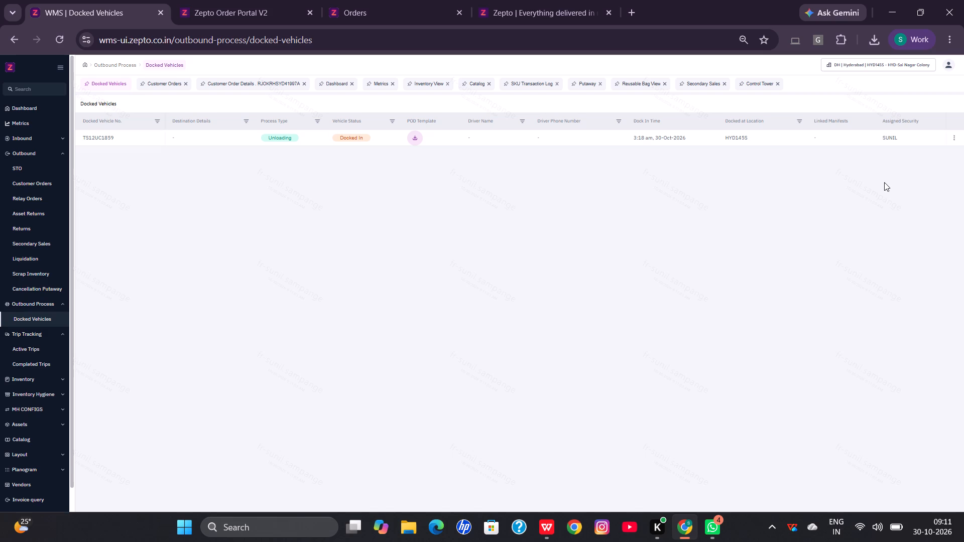
pyautogui.moveTo(884, 182); pyautogui.dragTo(960, 125)
pyautogui.click(953, 139)
pyautogui.click(832, 179)
# Check order statuses, packers and TAT in Zepto Order Portal V2.
pyautogui.click(279, 0)
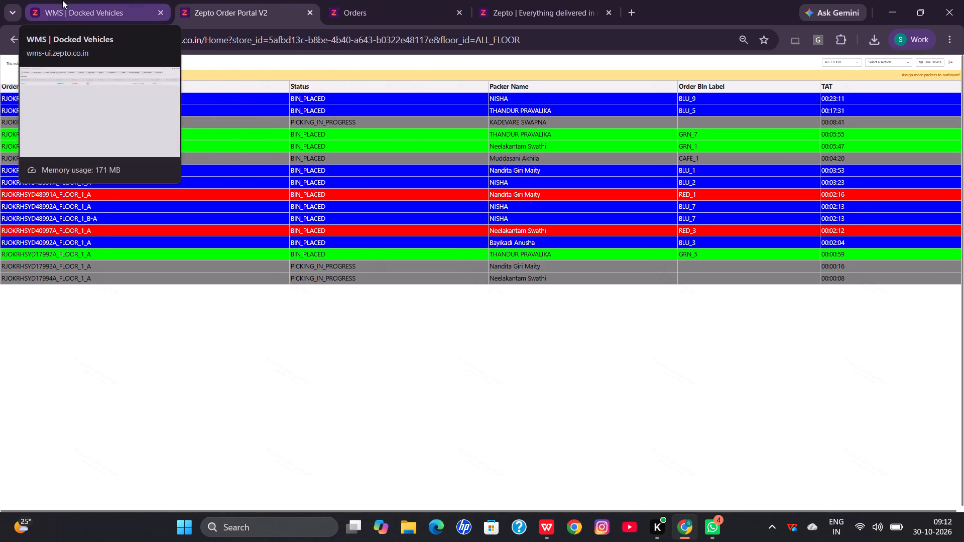
# Open Customer Orders in WMS and filter the Status column to PICKING_IN_PROGRESS.
pyautogui.click(80, 0)
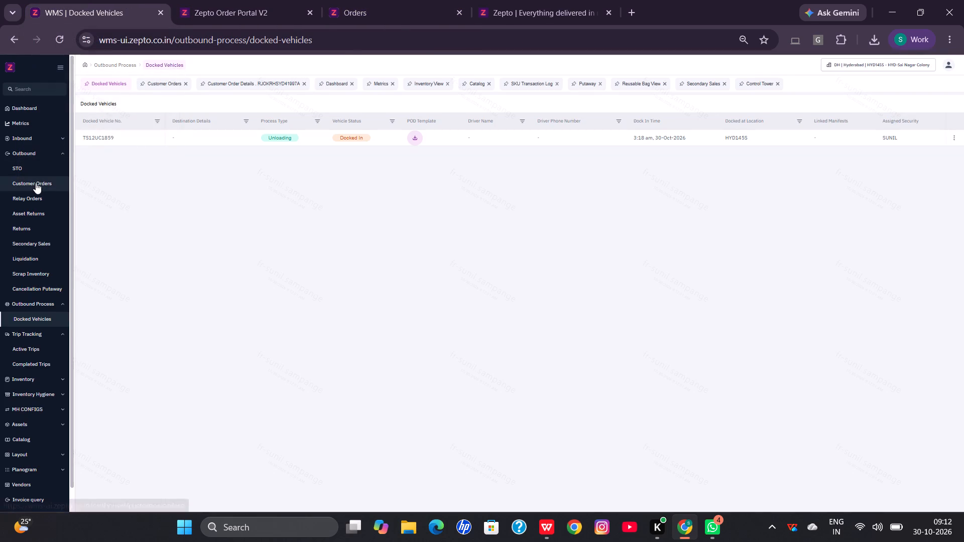
pyautogui.click(36, 183)
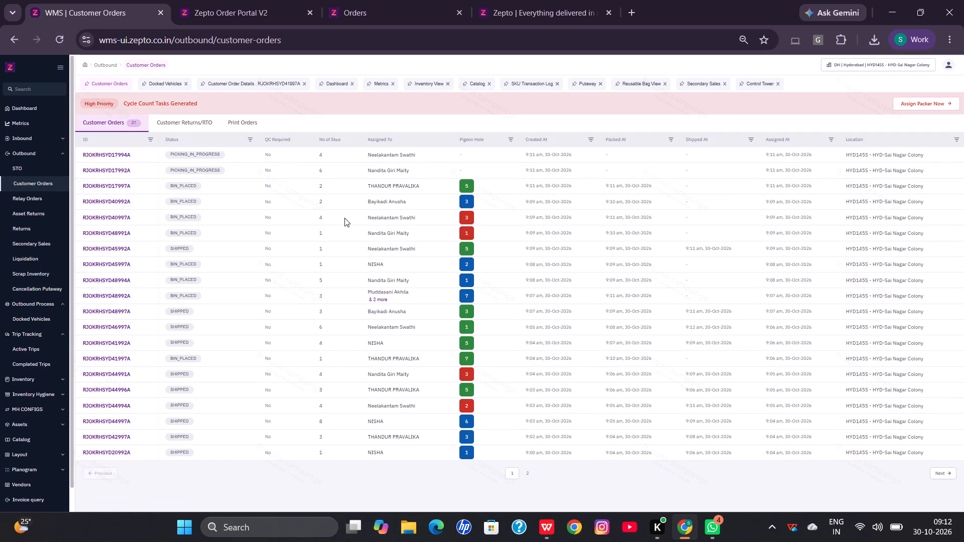
pyautogui.click(244, 139)
pyautogui.click(246, 140)
pyautogui.write('PI')
pyautogui.click(218, 187)
pyautogui.press('3')
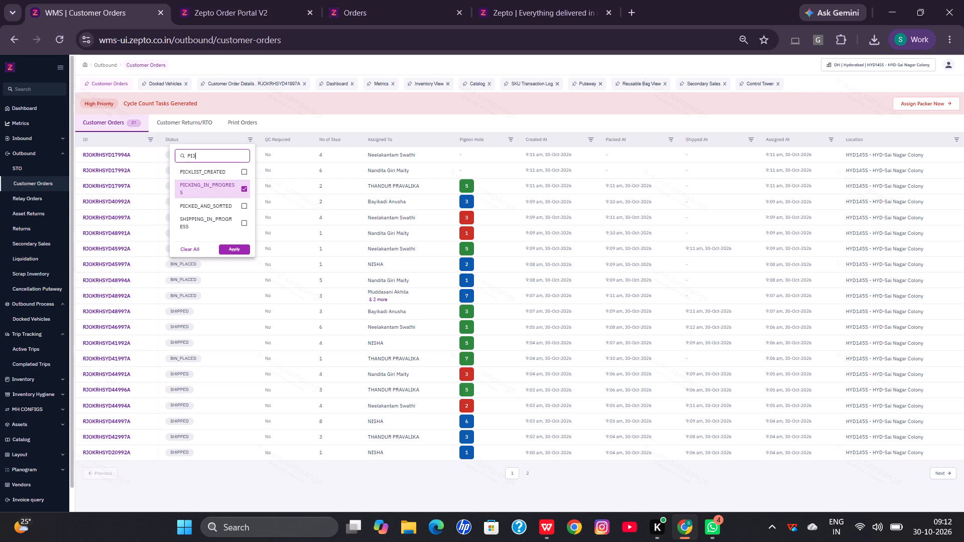
pyautogui.press('Return')
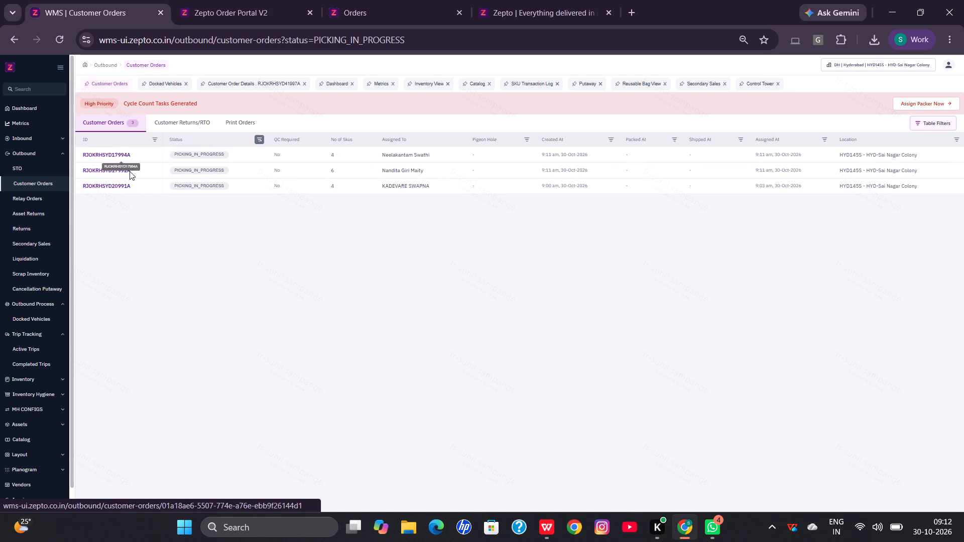
pyautogui.click(101, 184)
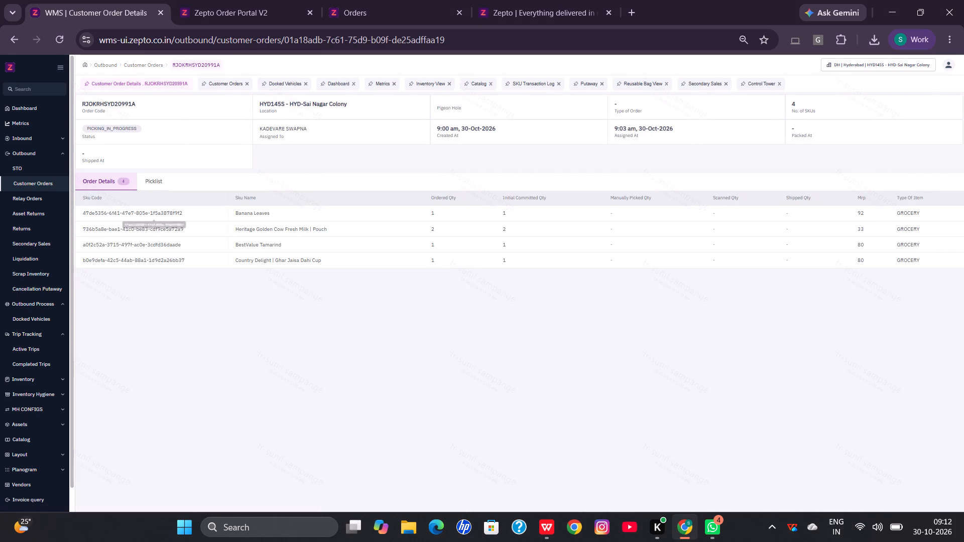
pyautogui.click(174, 217)
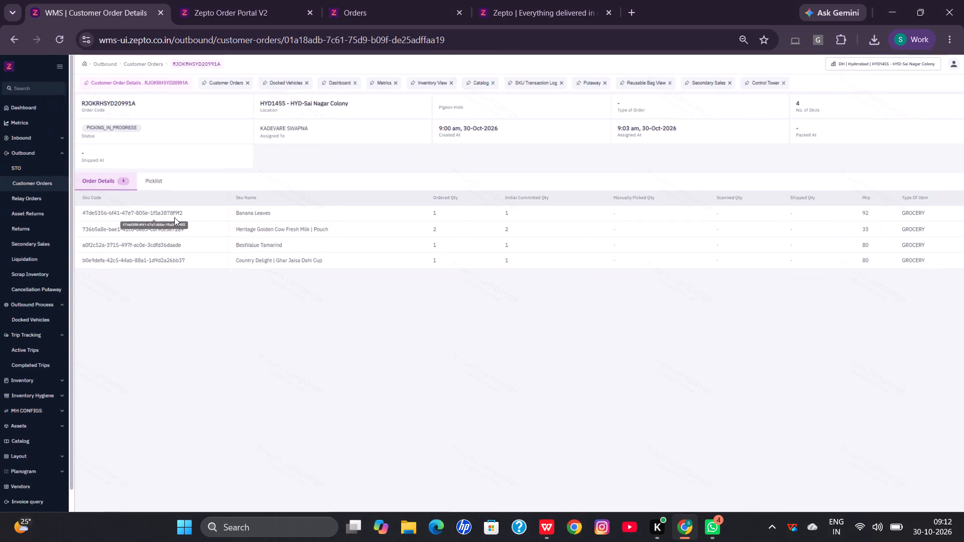
pyautogui.keyDown('ctrl'); pyautogui.tripleClick(154, 263); pyautogui.keyUp('ctrl')
pyautogui.keyDown('ctrl'); pyautogui.tripleClick(121, 253); pyautogui.keyUp('ctrl')
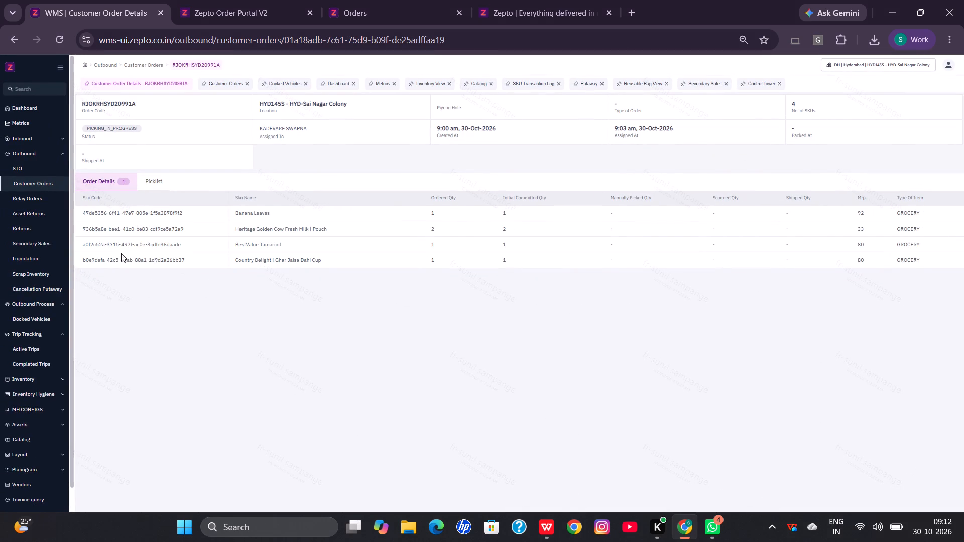
pyautogui.hotkey('ctrl', 'c')
pyautogui.hotkey('ctrl', 'c')
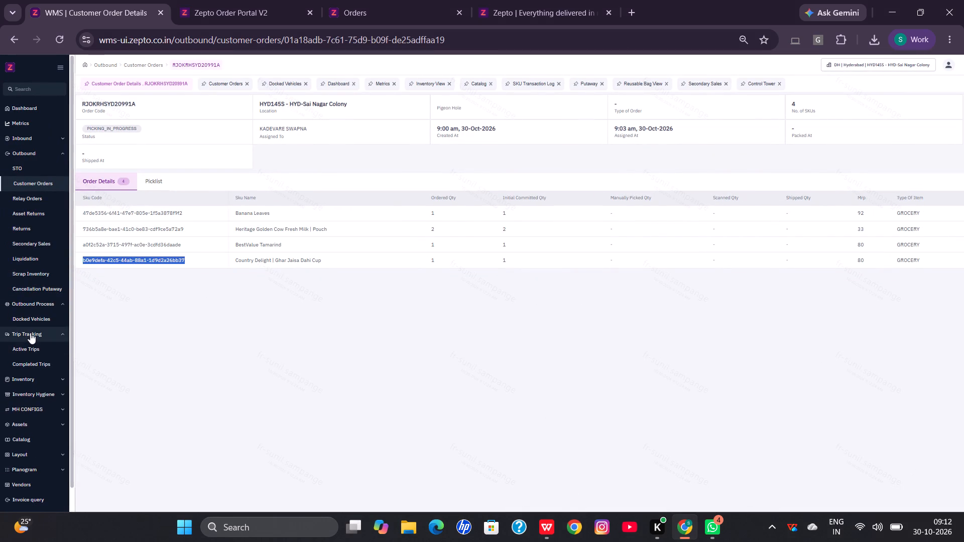
# Look up the copied SKU code in the SKU BIN LPN view of Inventory View.
pyautogui.click(22, 381)
pyautogui.click(15, 398)
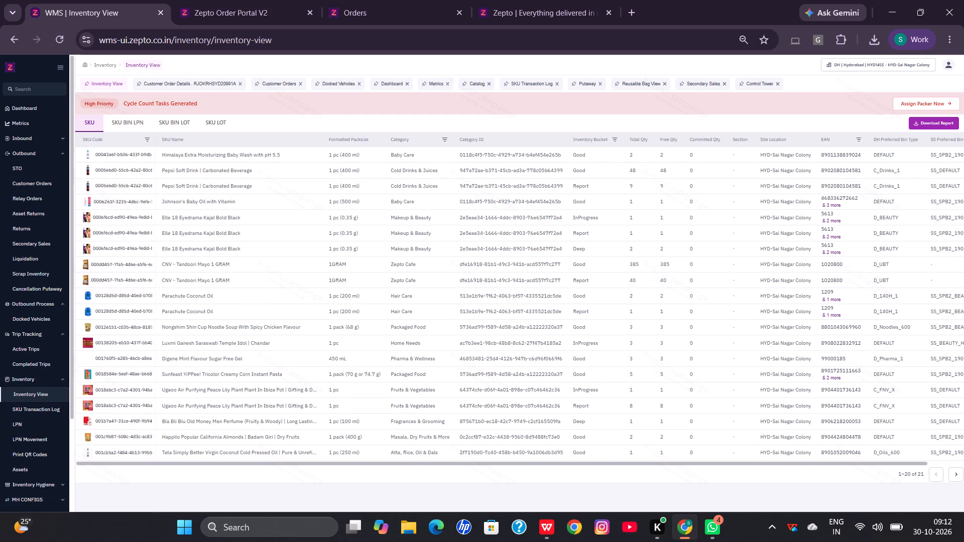
pyautogui.keyDown('ctrl'); pyautogui.click(124, 115); pyautogui.keyUp('ctrl')
pyautogui.click(146, 140)
pyautogui.hotkey('ctrl', 'v')
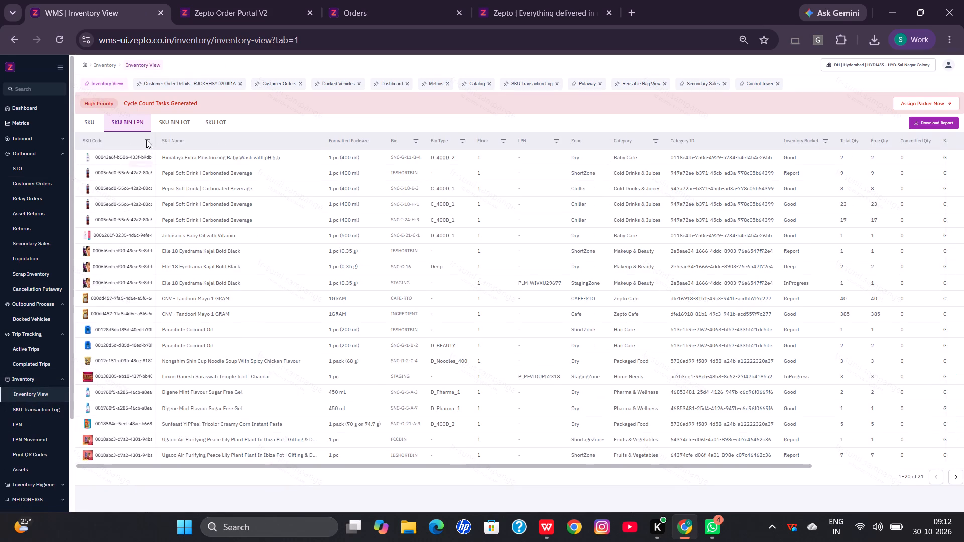
pyautogui.hotkey('ctrl', 'Return')
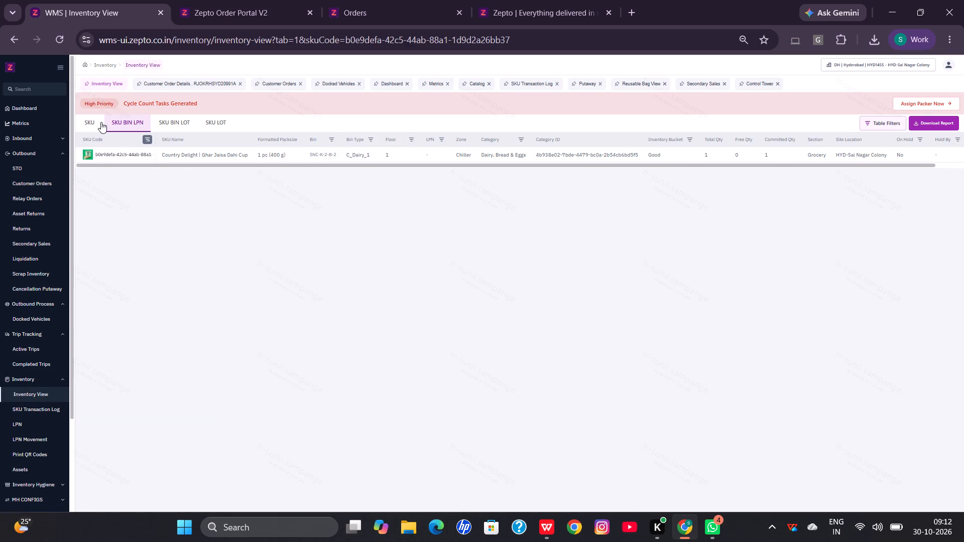
# Filter the SKU view of Inventory View by the same SKU code and copy the item's EAN.
pyautogui.click(101, 122)
pyautogui.keyDown('ctrl'); pyautogui.click(147, 136); pyautogui.keyUp('ctrl')
pyautogui.hotkey('ctrl', 'v')
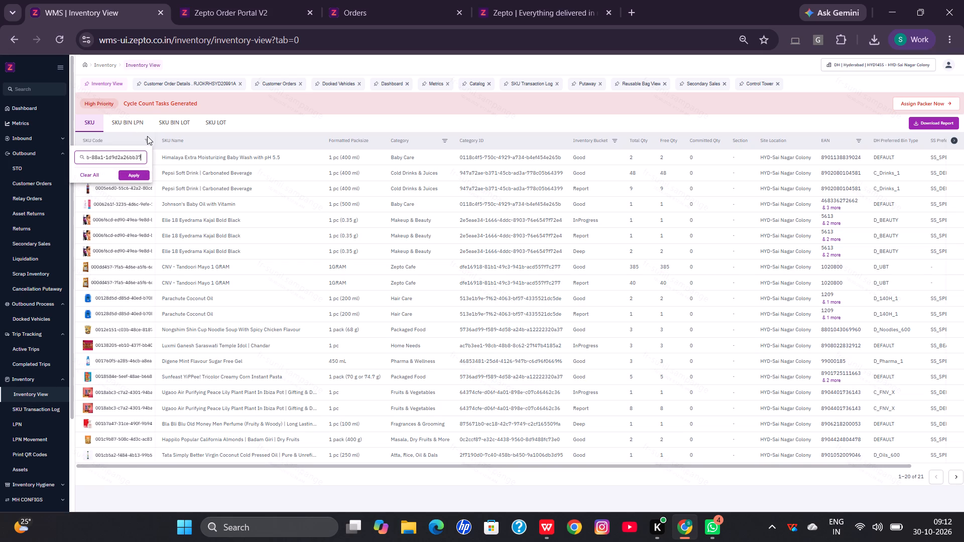
pyautogui.hotkey('ctrl', '.')
pyautogui.hotkey('ctrl', 'Return')
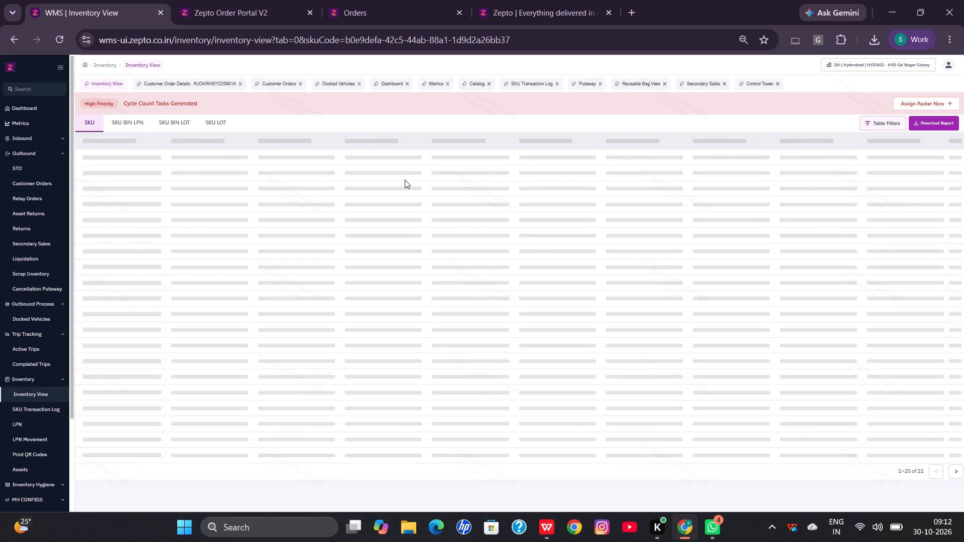
pyautogui.keyDown('ctrl'); pyautogui.tripleClick(771, 161); pyautogui.keyUp('ctrl')
pyautogui.hotkey('ctrl', 'c')
pyautogui.hotkey('ctrl', 'c')
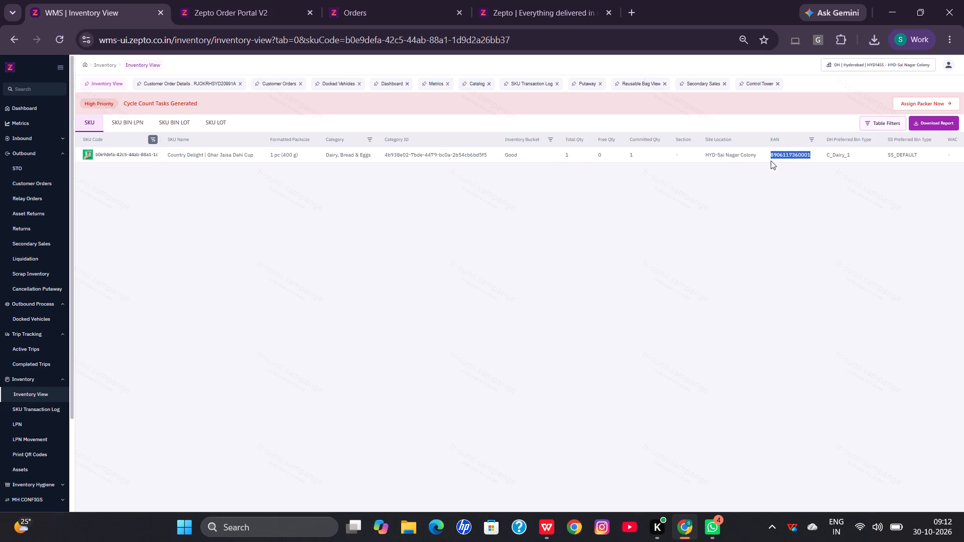
pyautogui.keyDown('ctrl'); pyautogui.rightClick(721, 193); pyautogui.keyUp('ctrl')
pyautogui.keyDown('ctrl'); pyautogui.click(766, 408); pyautogui.keyUp('ctrl')
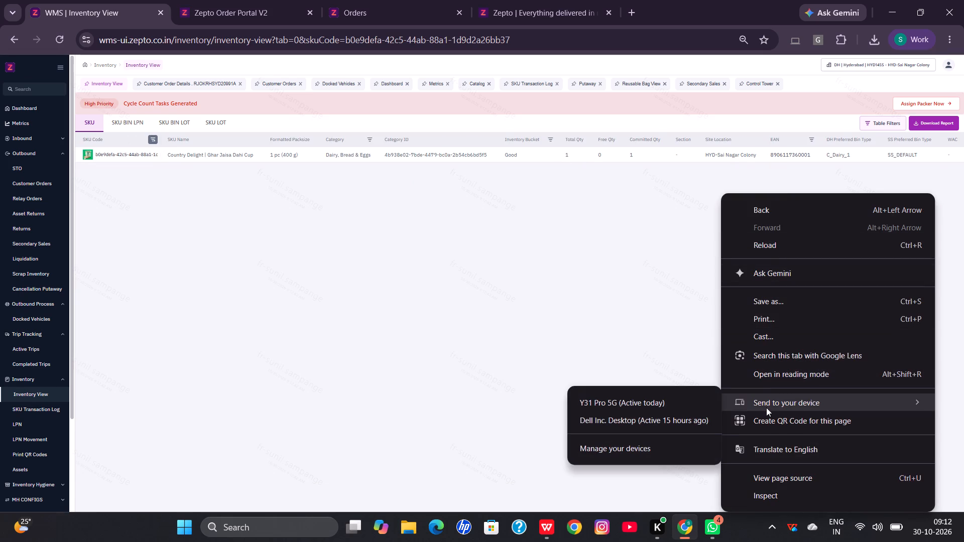
pyautogui.keyDown('ctrl'); pyautogui.click(767, 418); pyautogui.keyUp('ctrl')
pyautogui.hotkey('ctrl', 'v')
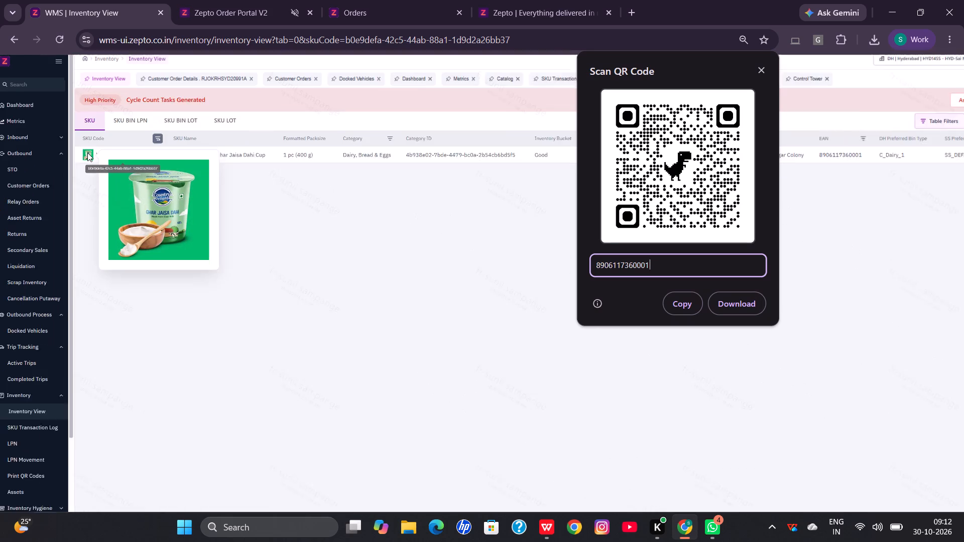
pyautogui.hscroll(6, 125, 256)
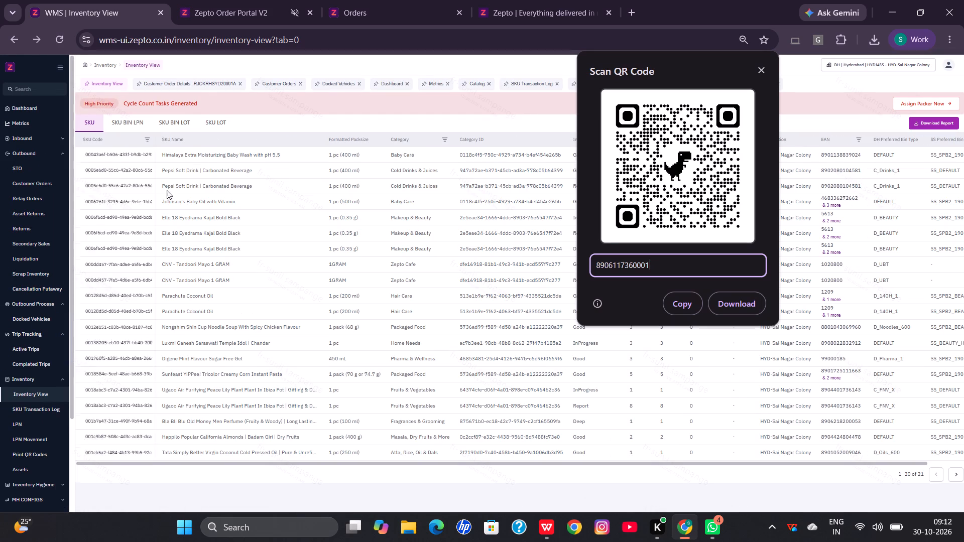
# Check the order statuses, packers and TAT for HYD-Sai Nagar Colony in Zepto Order Portal V2.
pyautogui.click(202, 38)
pyautogui.click(212, 0)
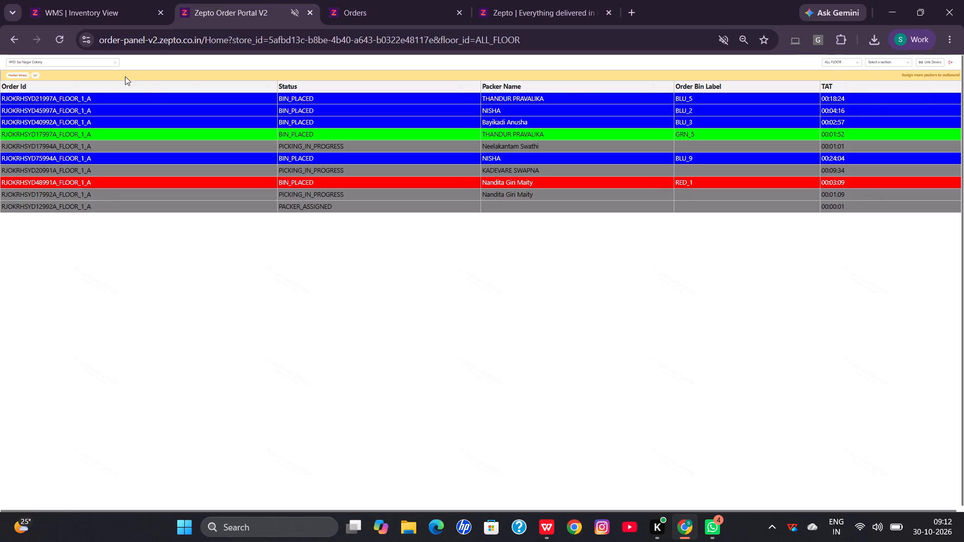
# Return to the WMS Inventory View and reload it.
pyautogui.click(102, 0)
pyautogui.hotkey('ctrl', 'r')
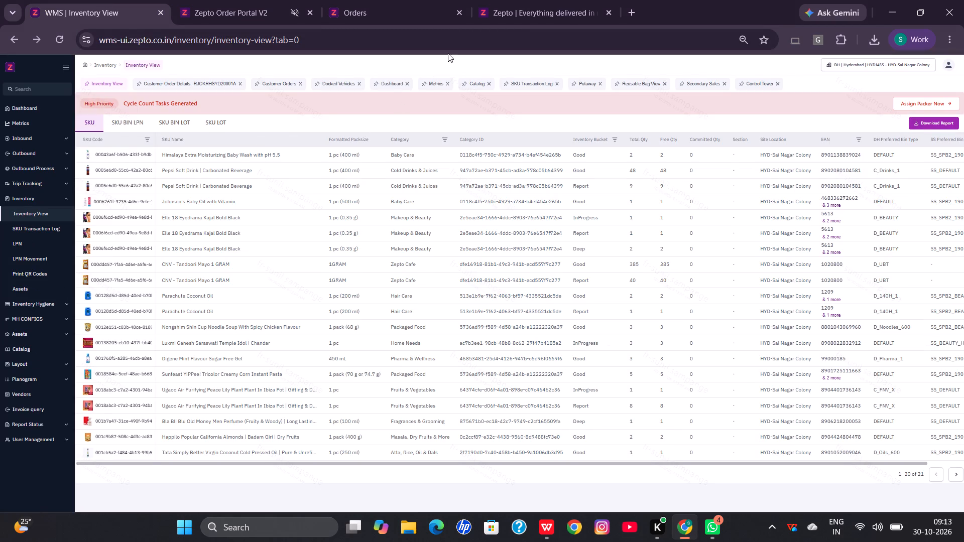
# Switch to the Live Orders page for HYD-Sai Nagar Colony and reload its shipment data.
pyautogui.click(409, 0)
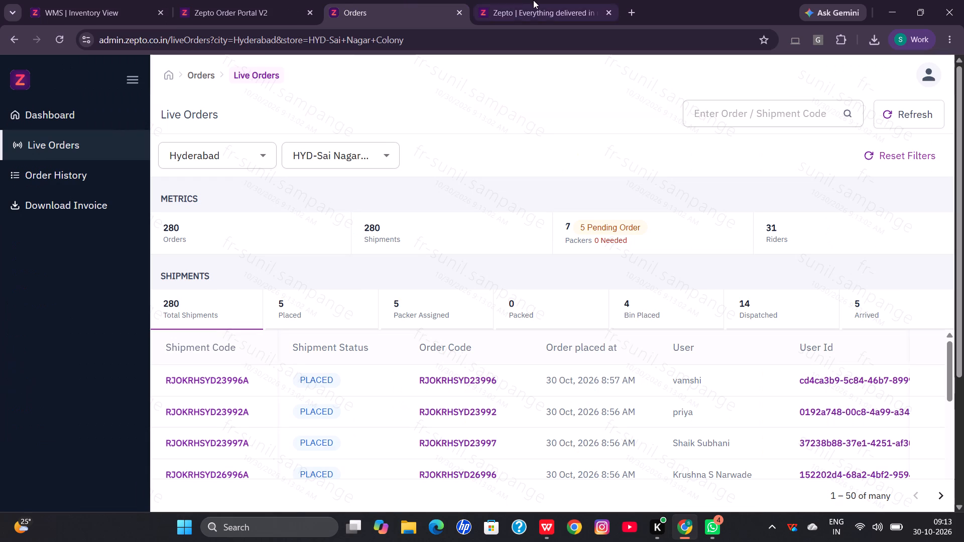
pyautogui.click(538, 0)
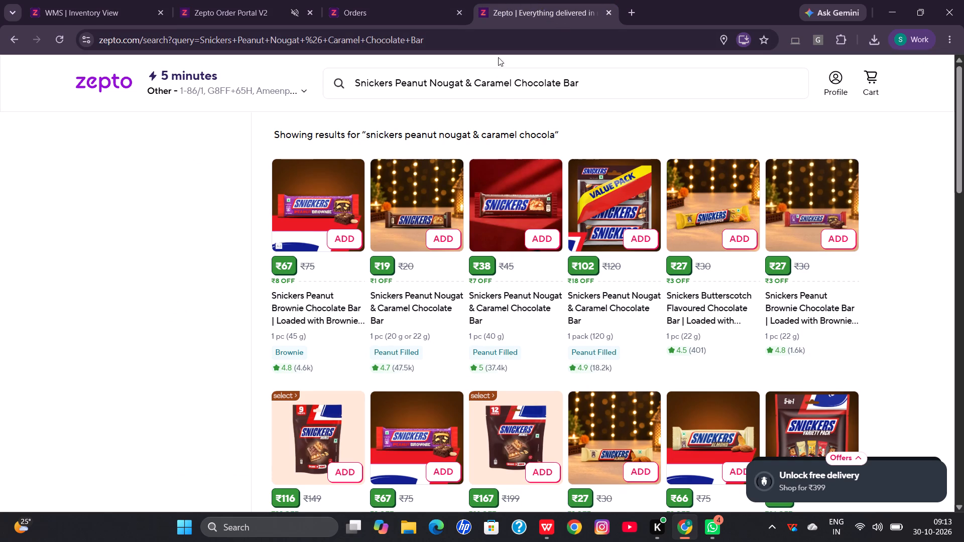
pyautogui.click(391, 0)
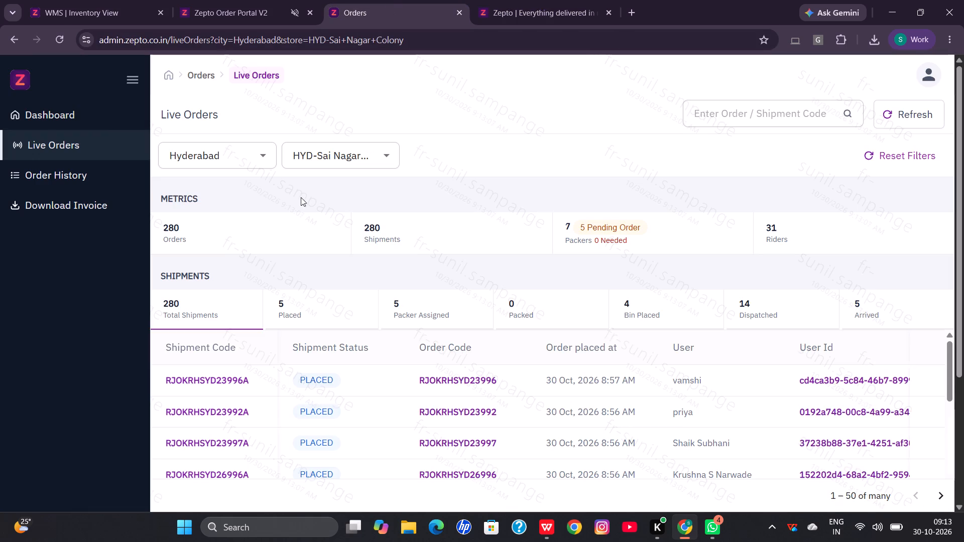
pyautogui.hotkey('ctrl', 'r')
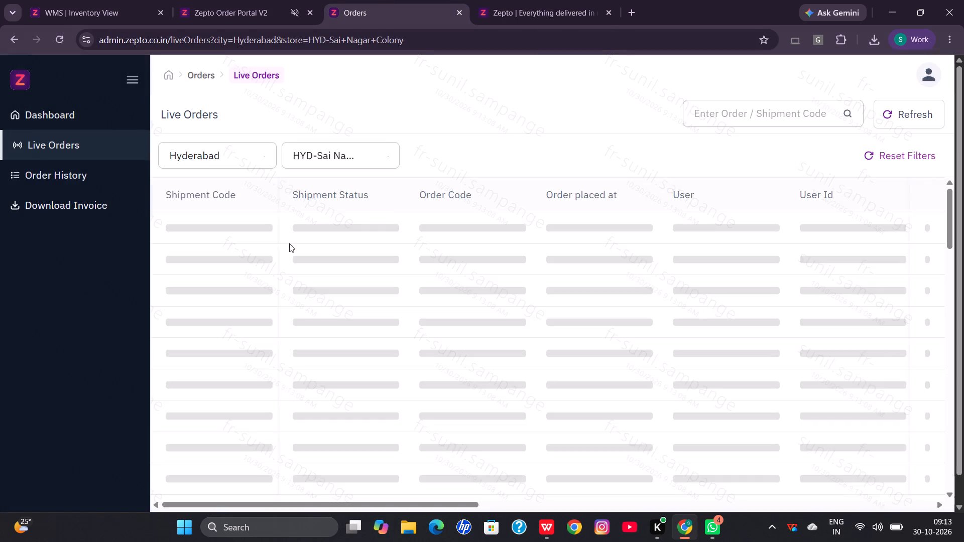
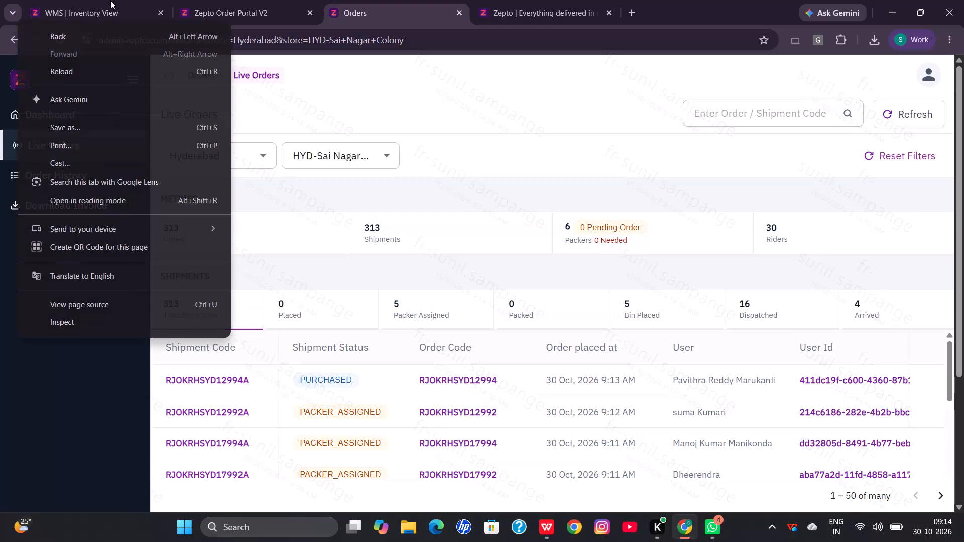
# Open the newest SCRAP_ITEMS_REMOVAL task from WMS Inventory Hygiene's All Tasks list and examine its SKUs, bins, quantities and expiry dates.
pyautogui.click(110, 0)
pyautogui.click(105, 0)
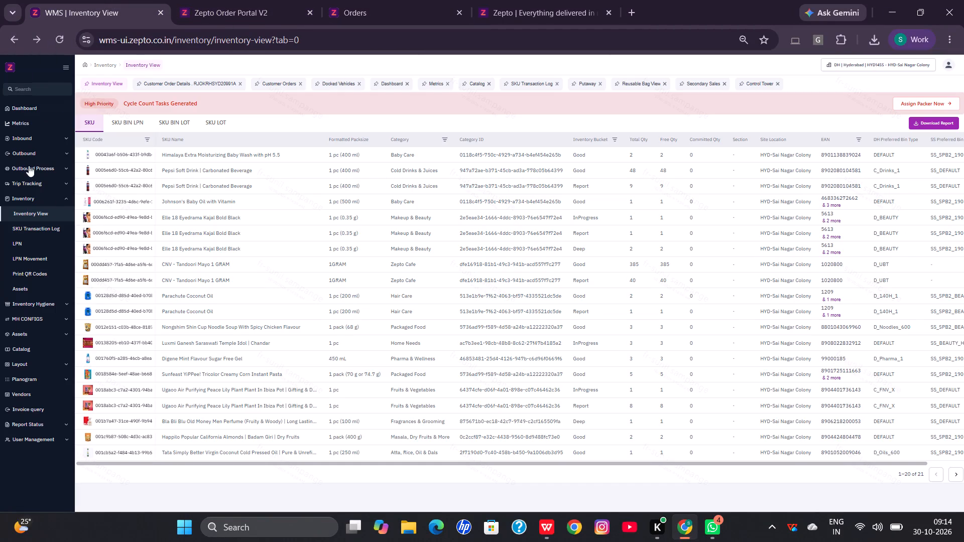
pyautogui.click(56, 300)
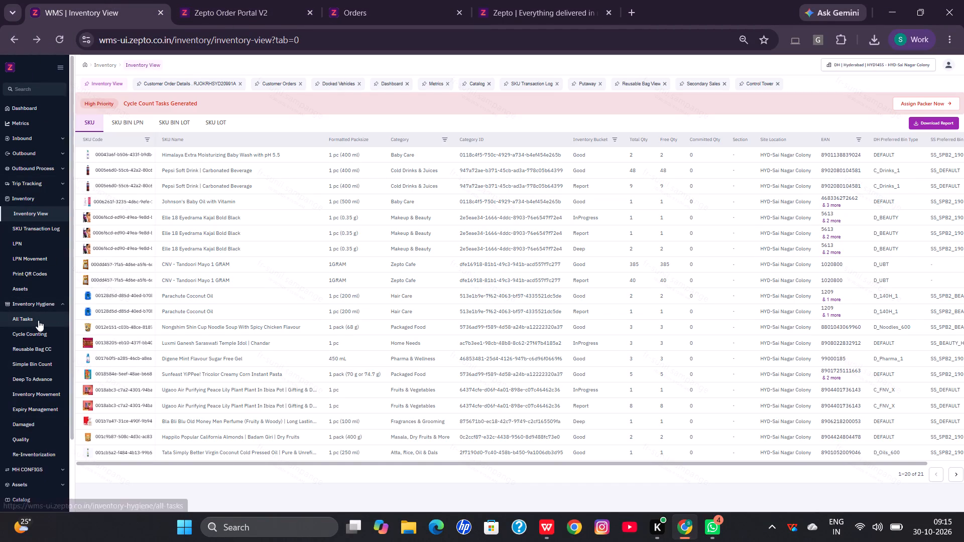
pyautogui.click(38, 320)
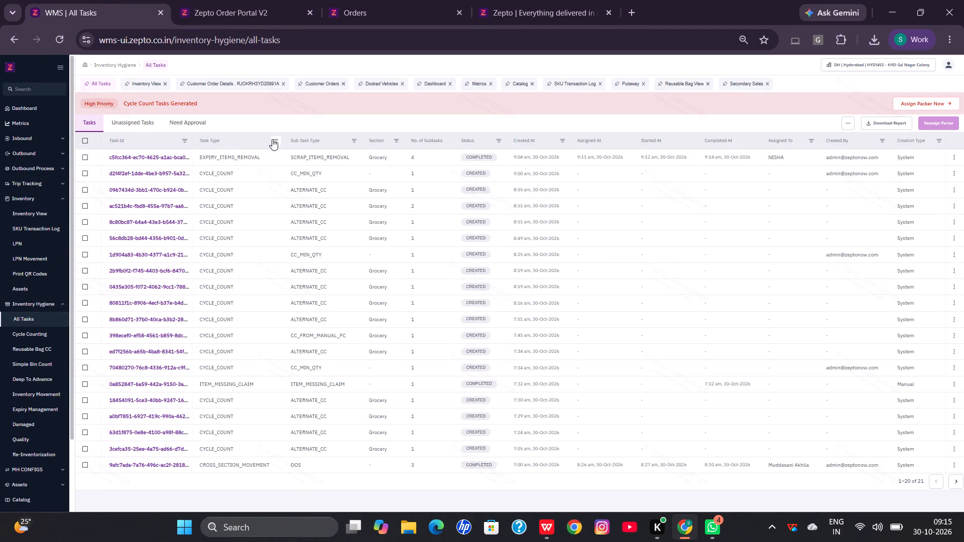
pyautogui.click(150, 160)
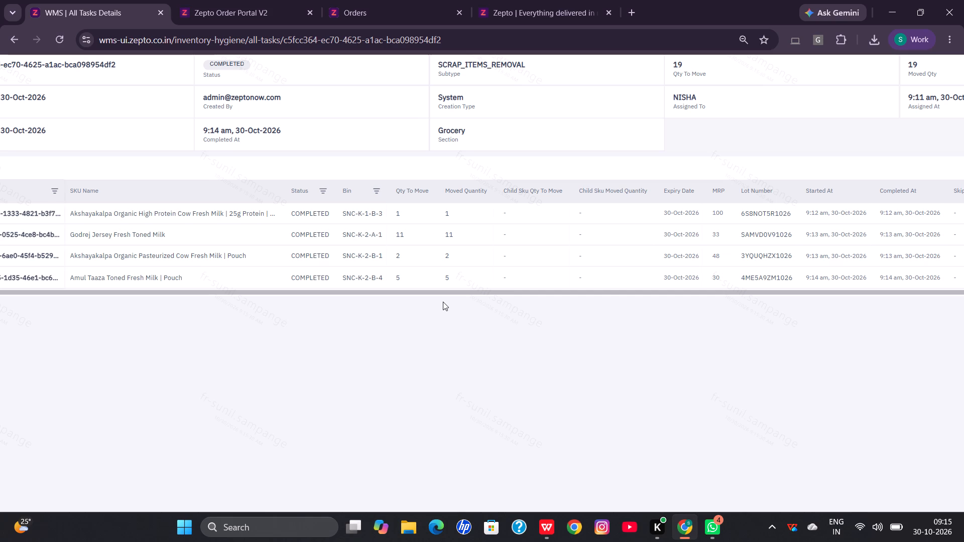
pyautogui.hscroll(1, 251, 270)
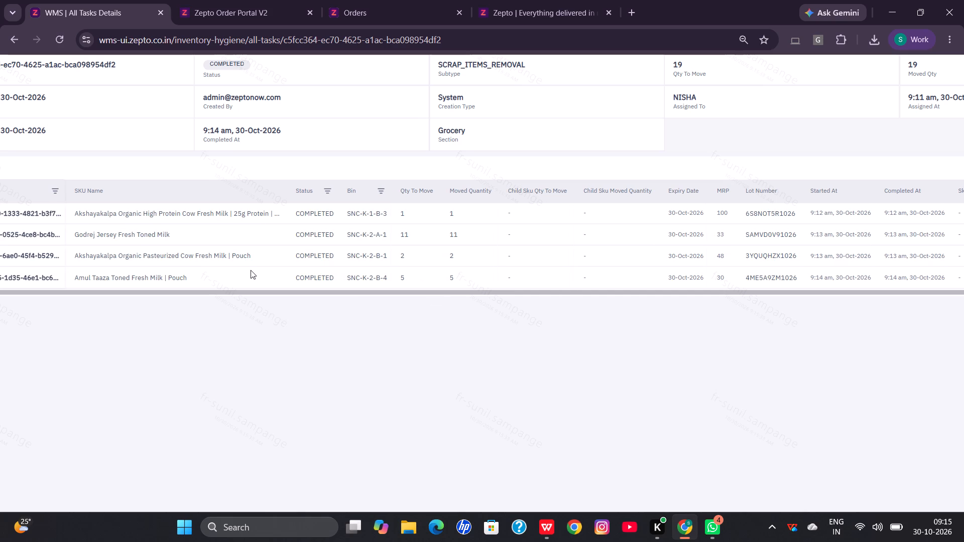
pyautogui.hscroll(2, 251, 270)
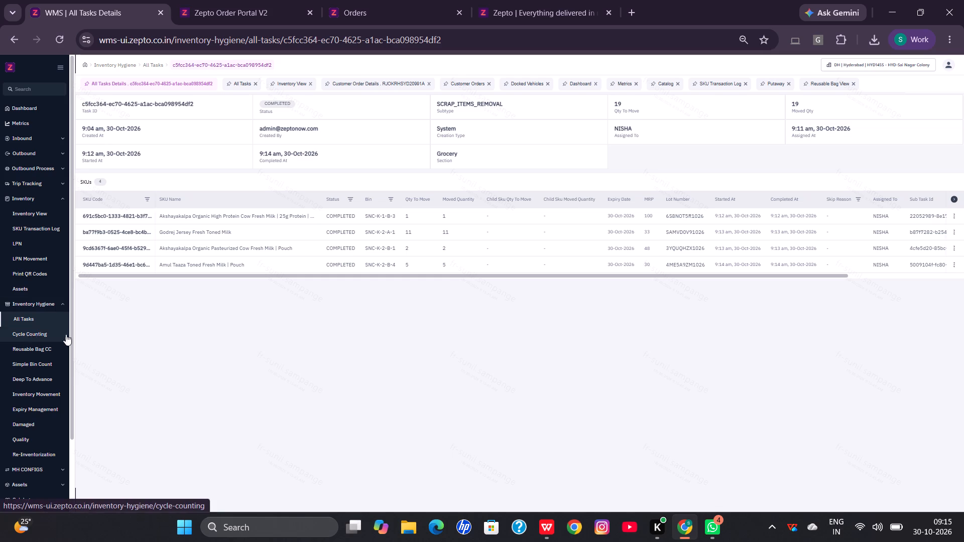
# Reload the HYD-Sai Nagar Colony orders in Zepto Order Portal V2 and check them alongside Live Orders before returning to the WMS task details.
pyautogui.click(240, 0)
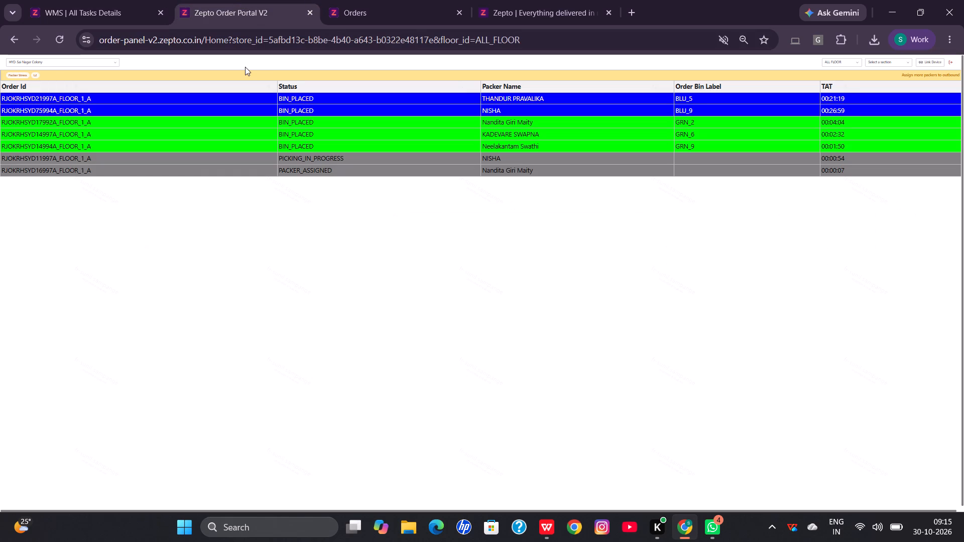
pyautogui.hotkey('ctrl', 'r')
pyautogui.click(359, 0)
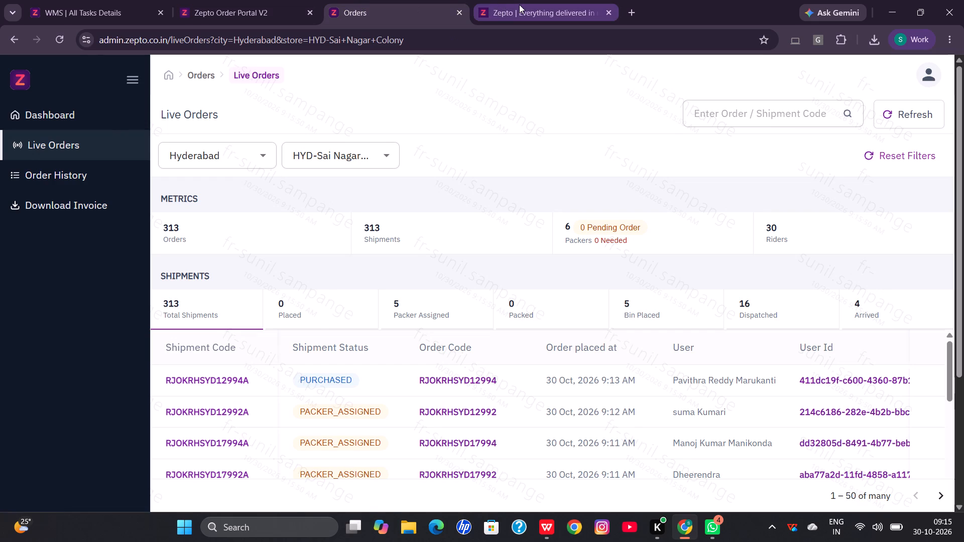
pyautogui.click(519, 5)
pyautogui.click(399, 1)
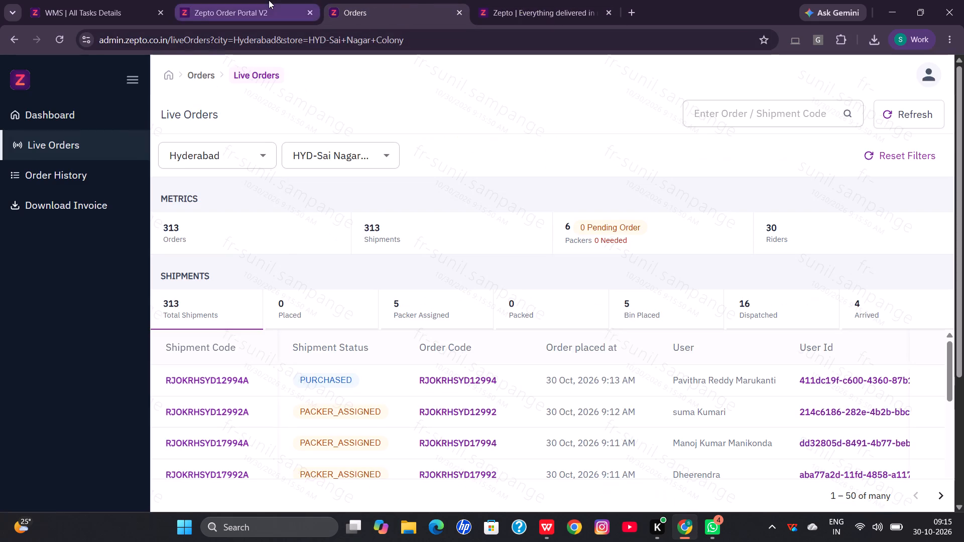
pyautogui.click(269, 0)
pyautogui.click(113, 0)
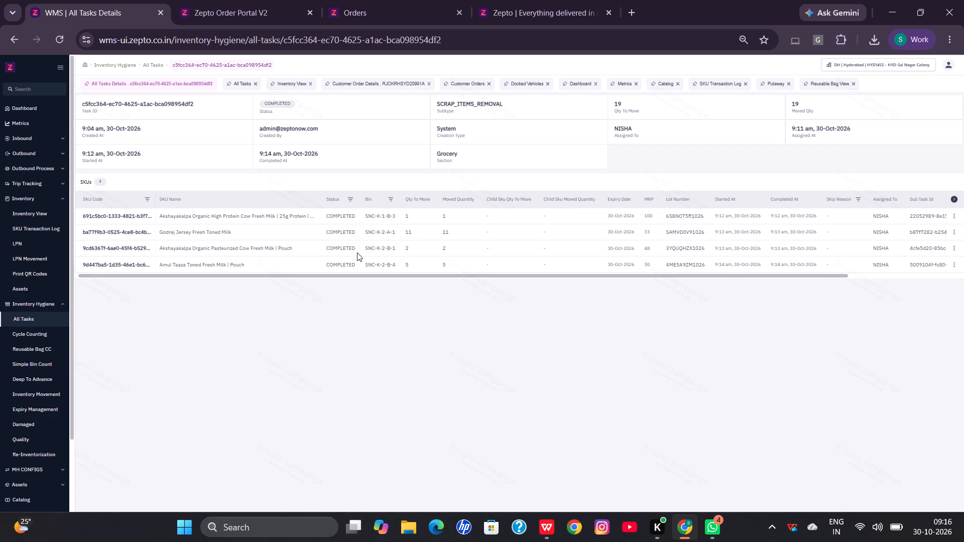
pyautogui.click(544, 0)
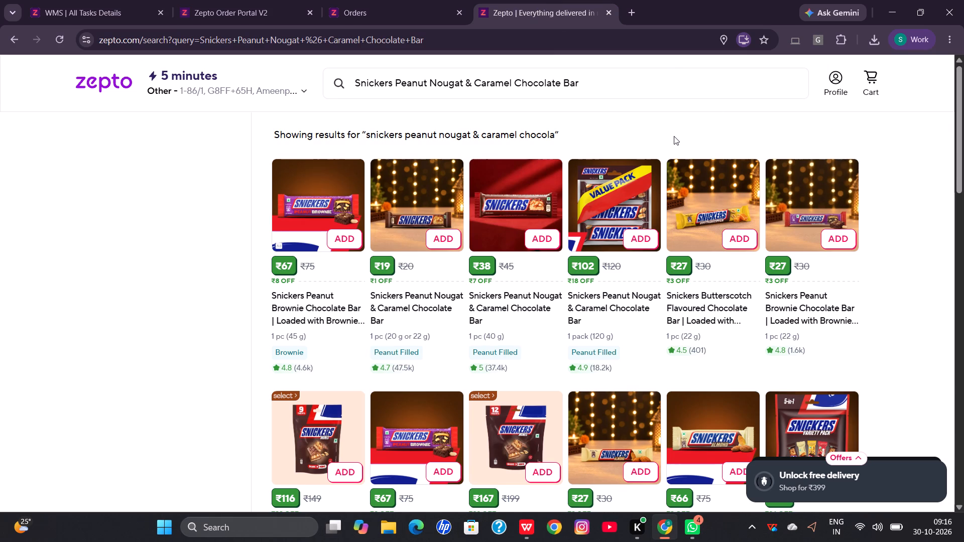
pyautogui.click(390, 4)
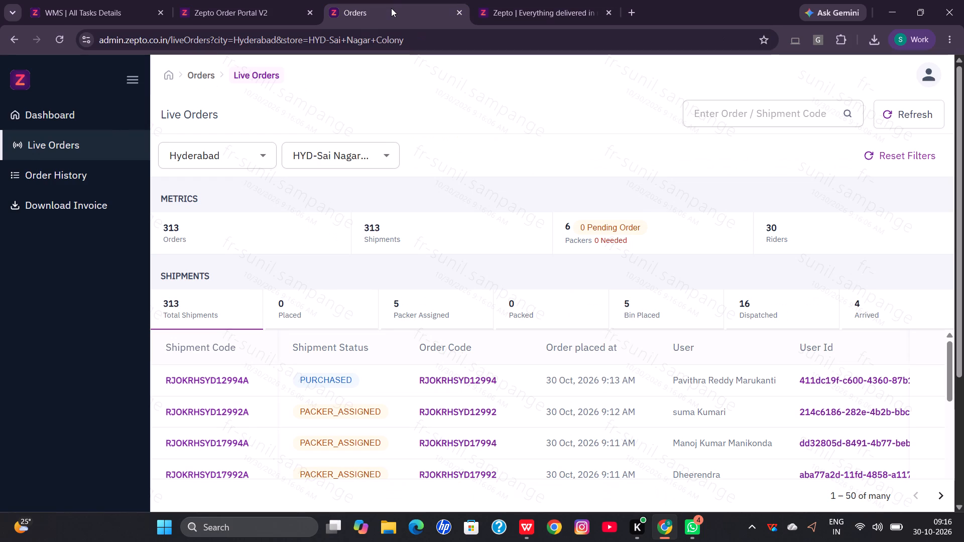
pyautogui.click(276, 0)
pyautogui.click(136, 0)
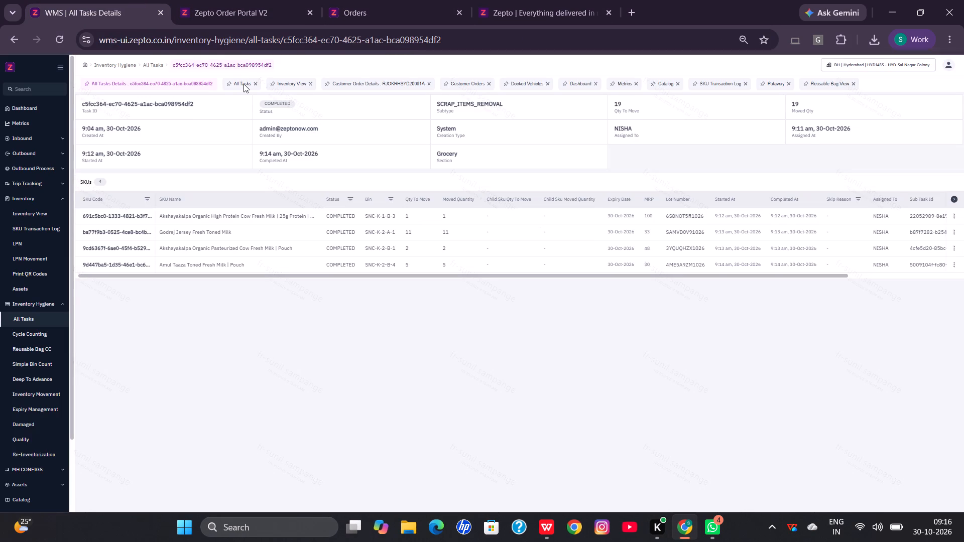
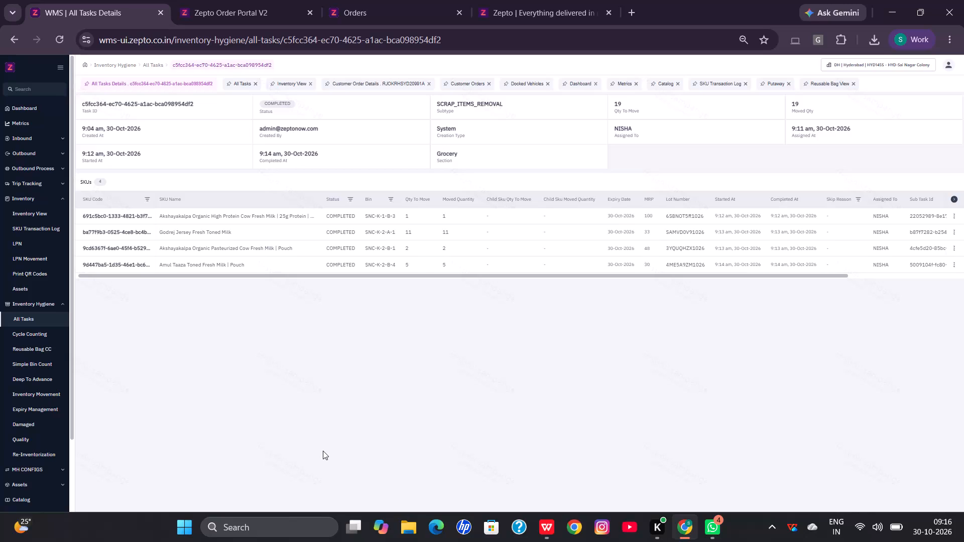
# Check the order portal and HYD-Sai Nagar Colony's Live Orders, and switch to the Zepto storefront's Snickers search results.
pyautogui.click(163, 19)
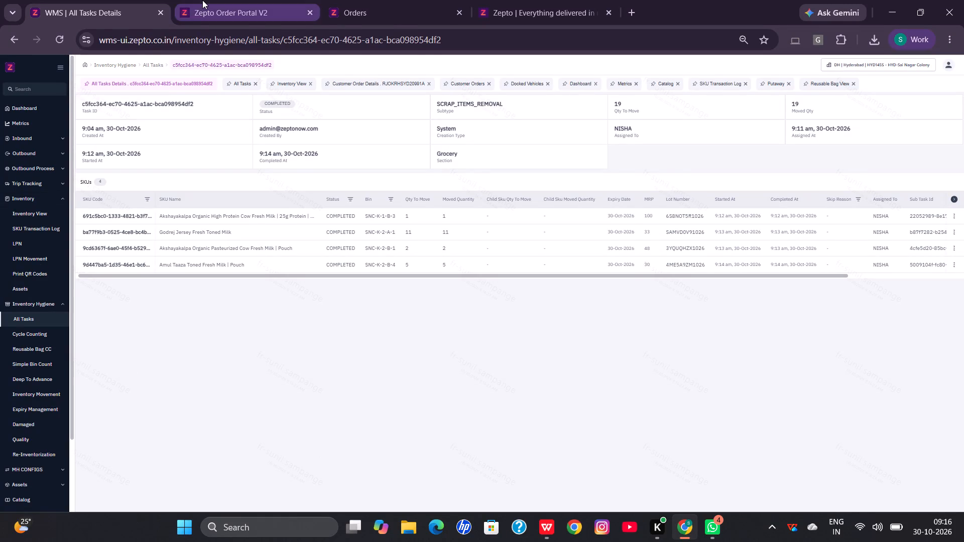
pyautogui.click(202, 0)
pyautogui.click(124, 0)
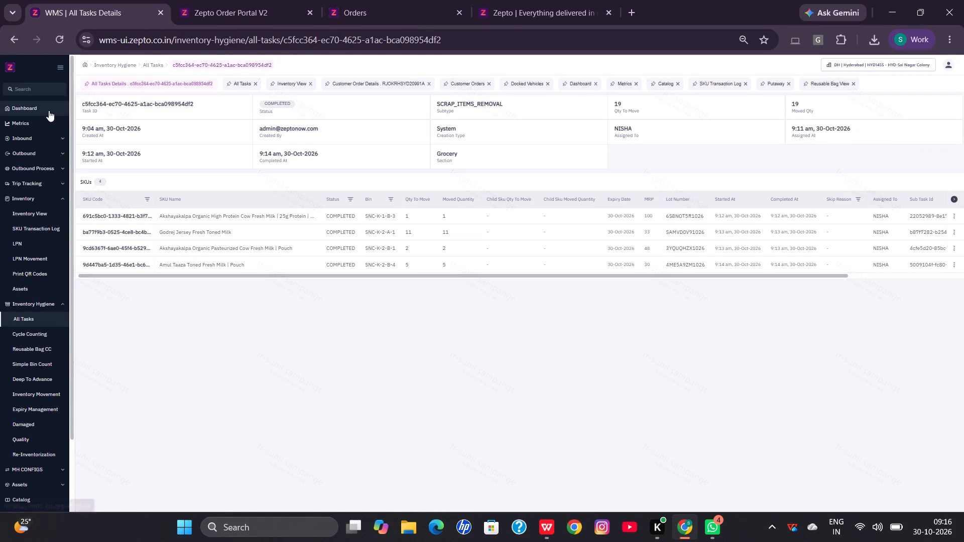
pyautogui.click(328, 0)
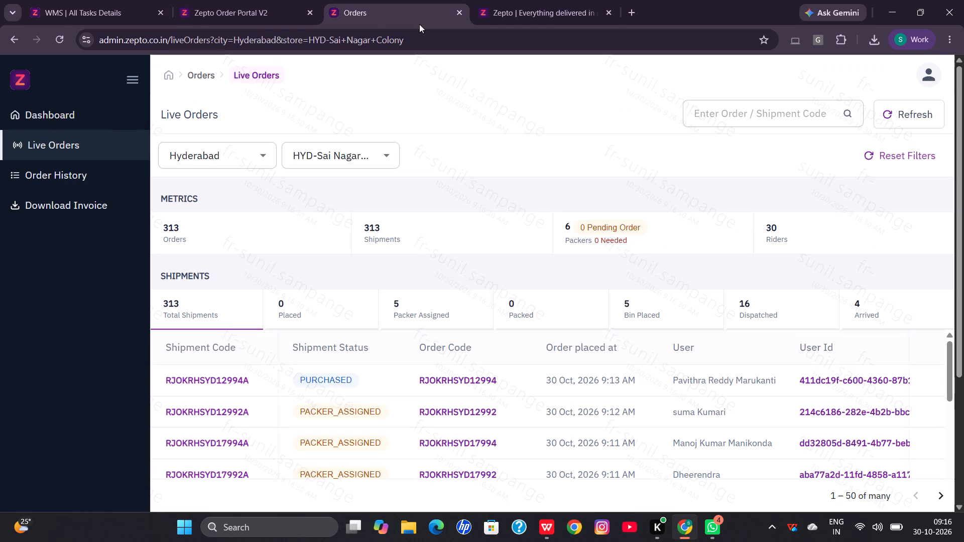
pyautogui.click(503, 0)
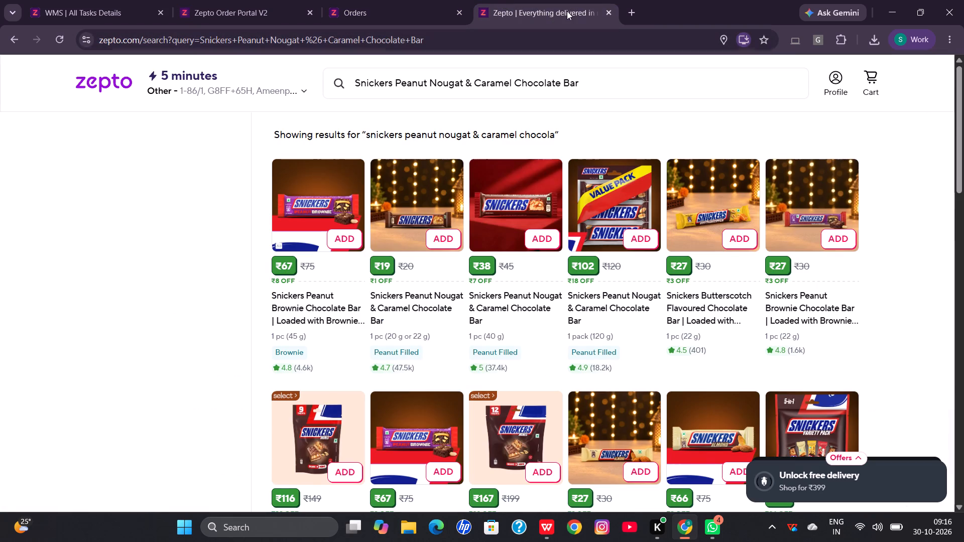
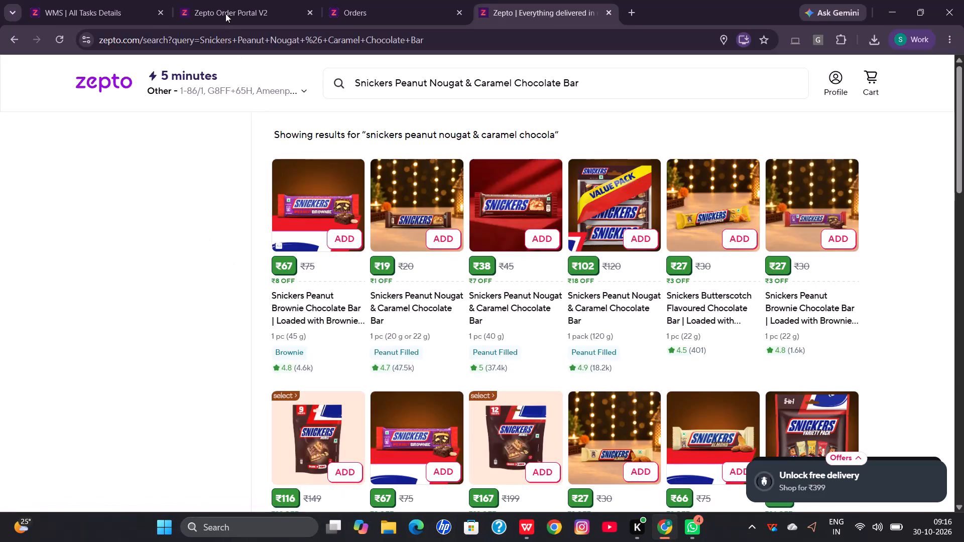
# Check the order portal's bin and picking statuses, and reload the SCRAP_ITEMS_REMOVAL task details in WMS to examine its SKUs.
pyautogui.click(224, 11)
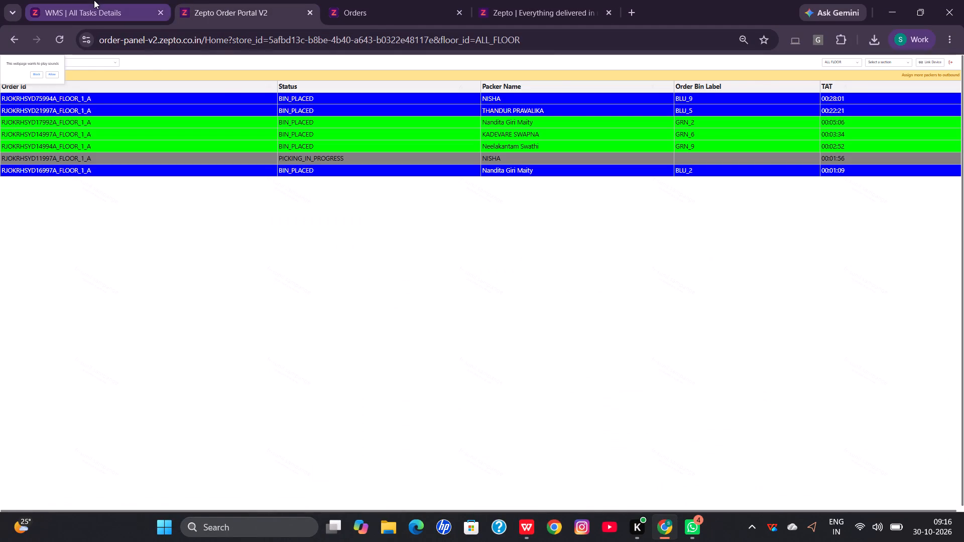
pyautogui.click(94, 0)
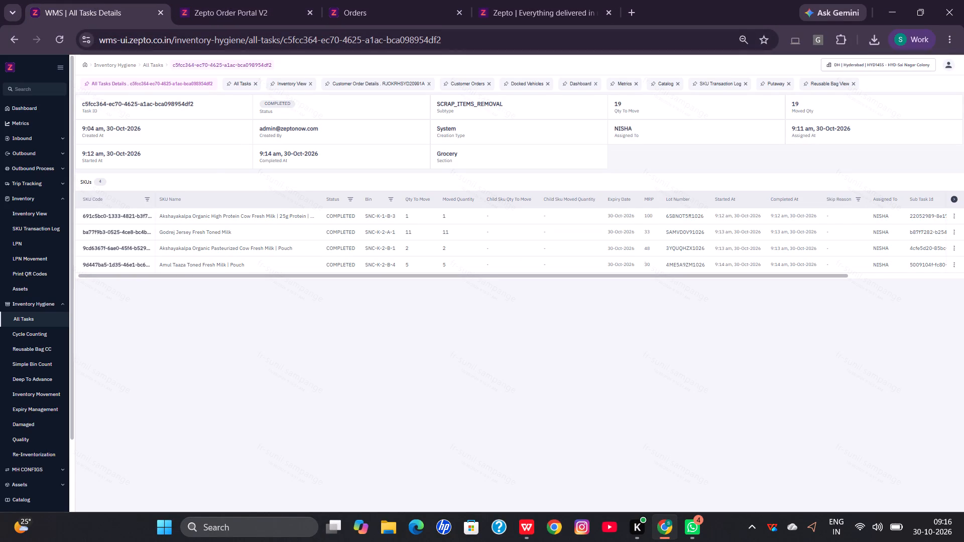
pyautogui.hscroll(7, 214, 225)
pyautogui.hscroll(8, 302, 245)
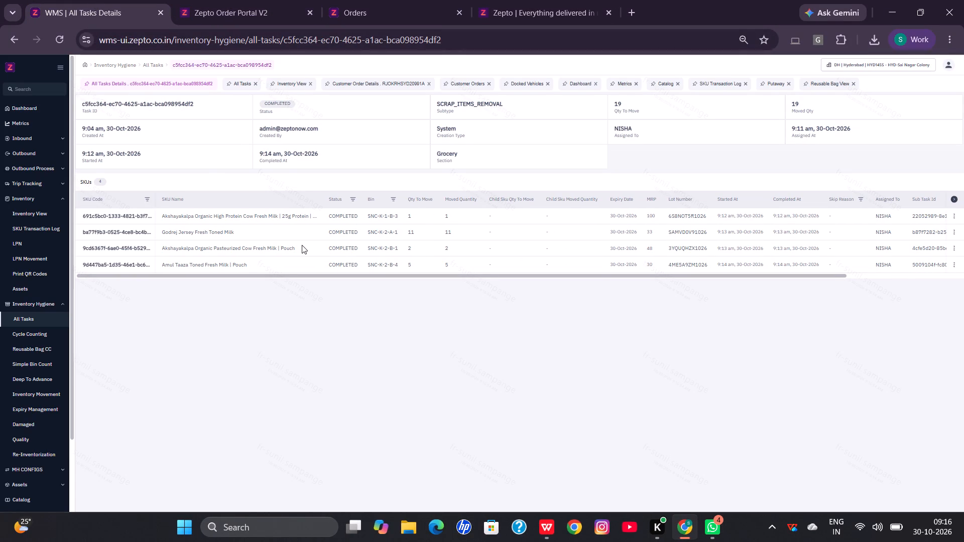
pyautogui.keyDown('ctrl'); pyautogui.click(227, 0); pyautogui.keyUp('ctrl')
pyautogui.hotkey('ctrl', 'r')
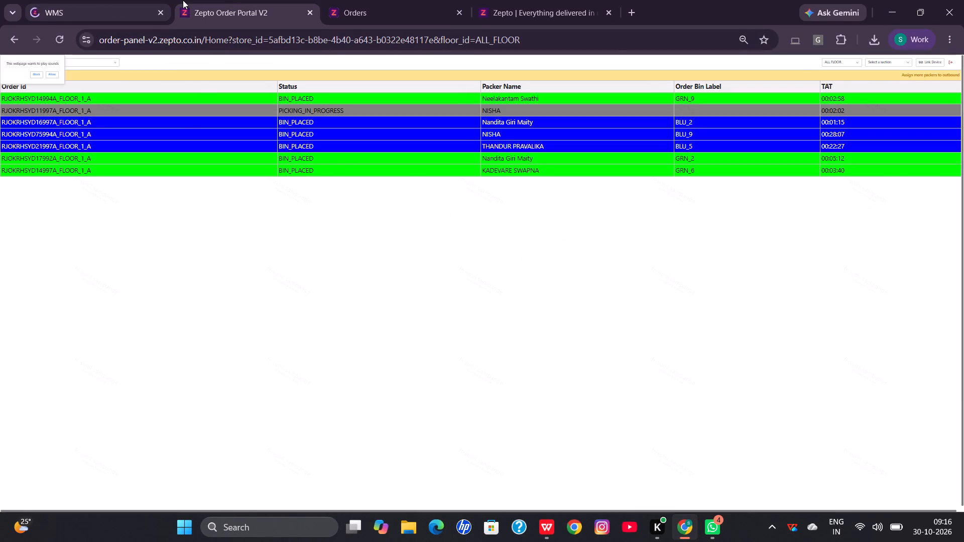
pyautogui.hotkey('ctrl', 'Tab')
pyautogui.hotkey('ctrl', 'Tab')
pyautogui.hotkey('ctrl', 'Tab')
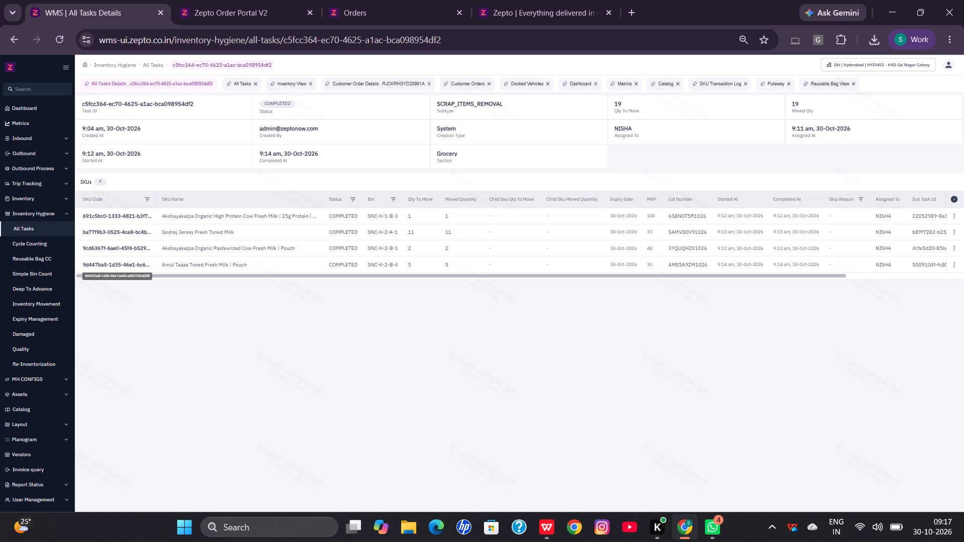
# Recheck the outbound orders' status and TAT in the order portal, and return to the WMS task details.
pyautogui.moveTo(99, 262); pyautogui.dragTo(0, 148)
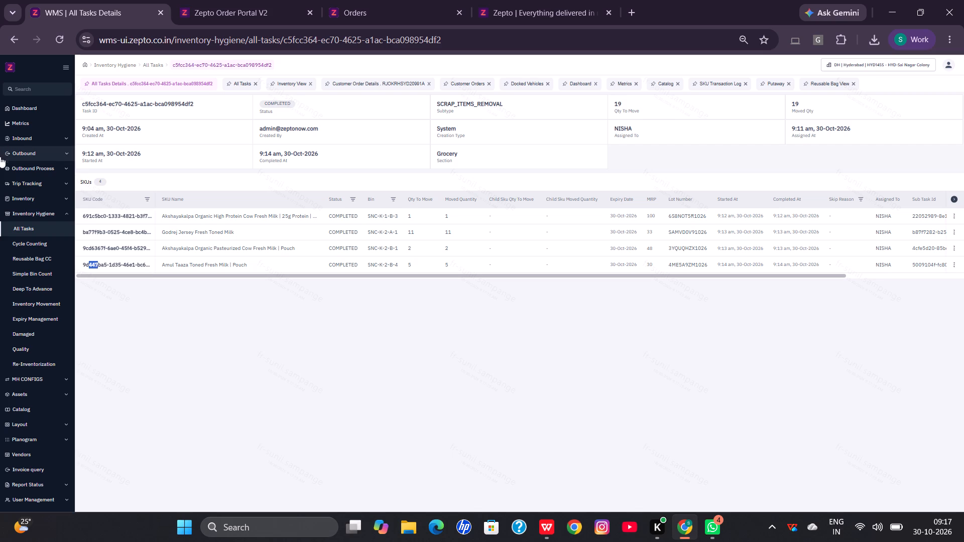
pyautogui.click(137, 299)
pyautogui.click(221, 0)
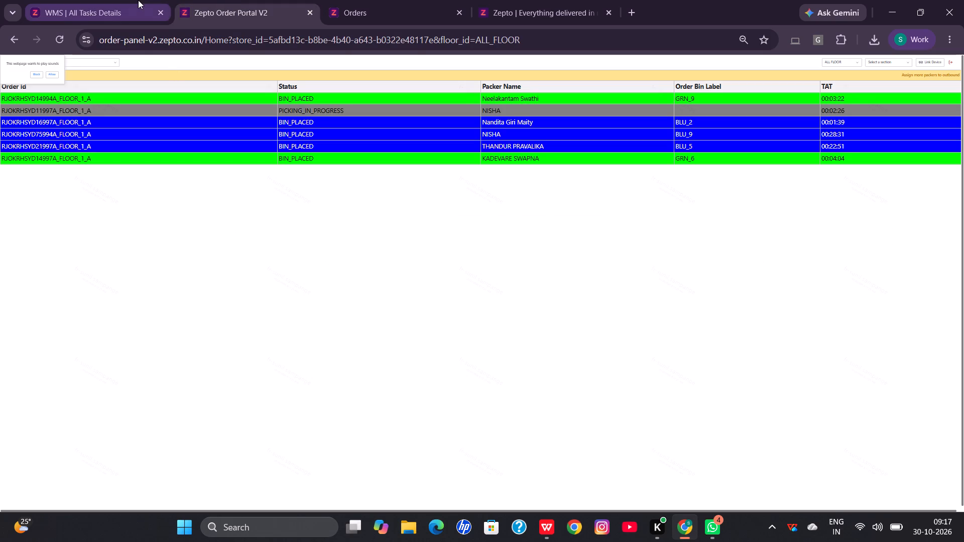
pyautogui.click(62, 0)
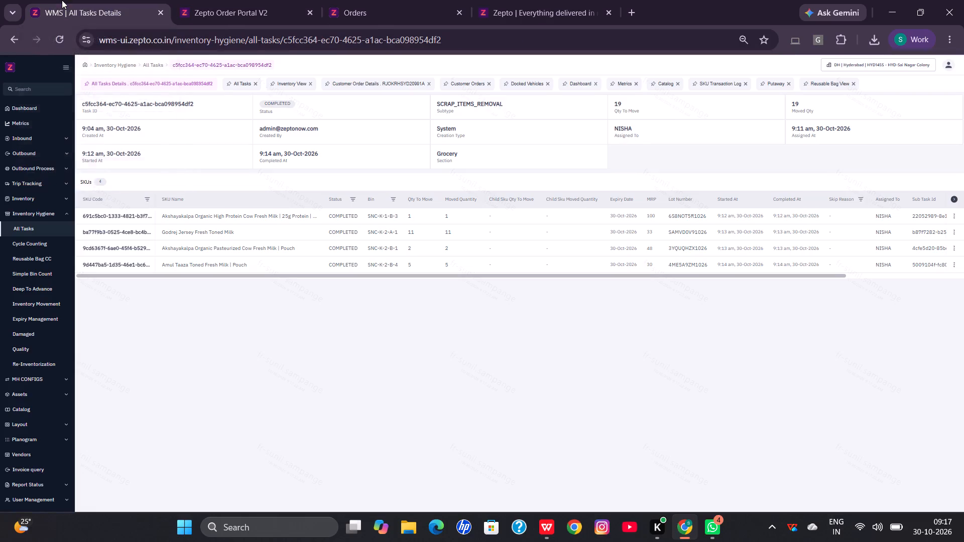
# Open the WMS dashboard, refresh HYD-Sai Nagar Colony's Live Orders, and review the store's packer productivity figures.
pyautogui.click(34, 108)
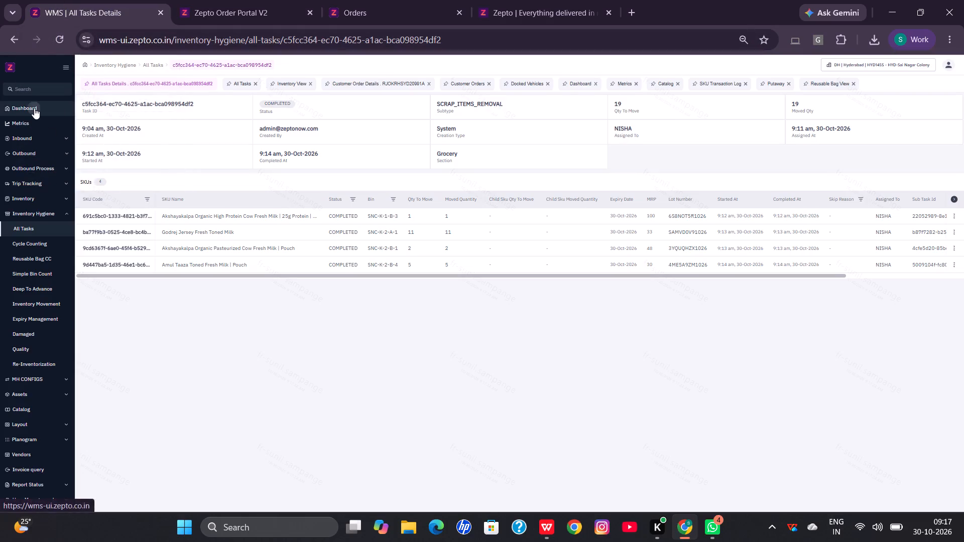
pyautogui.click(422, 0)
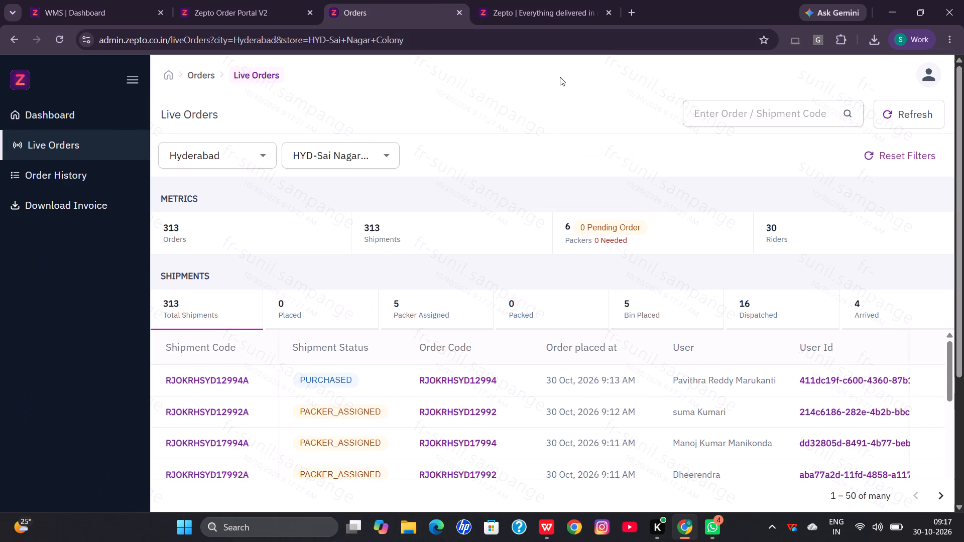
pyautogui.hotkey('ctrl', 'r')
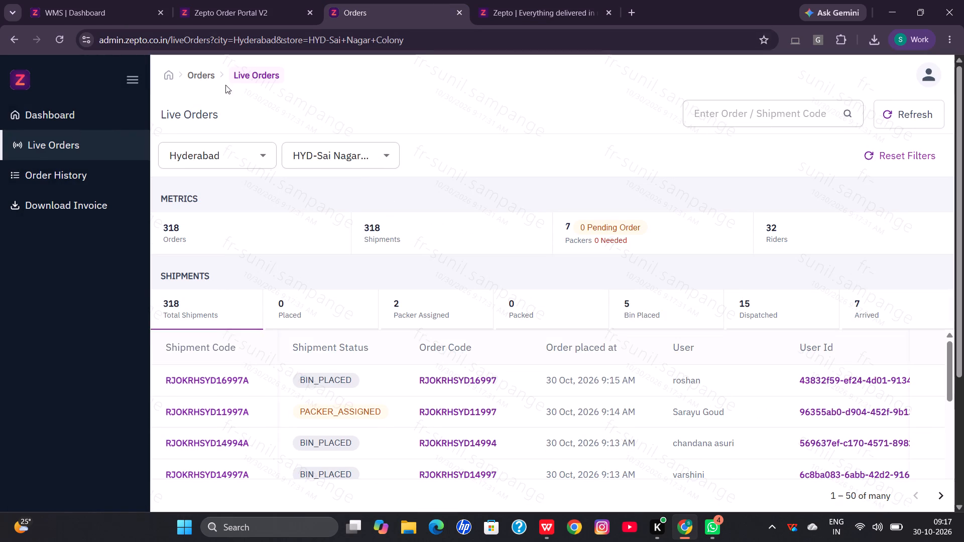
pyautogui.click(86, 0)
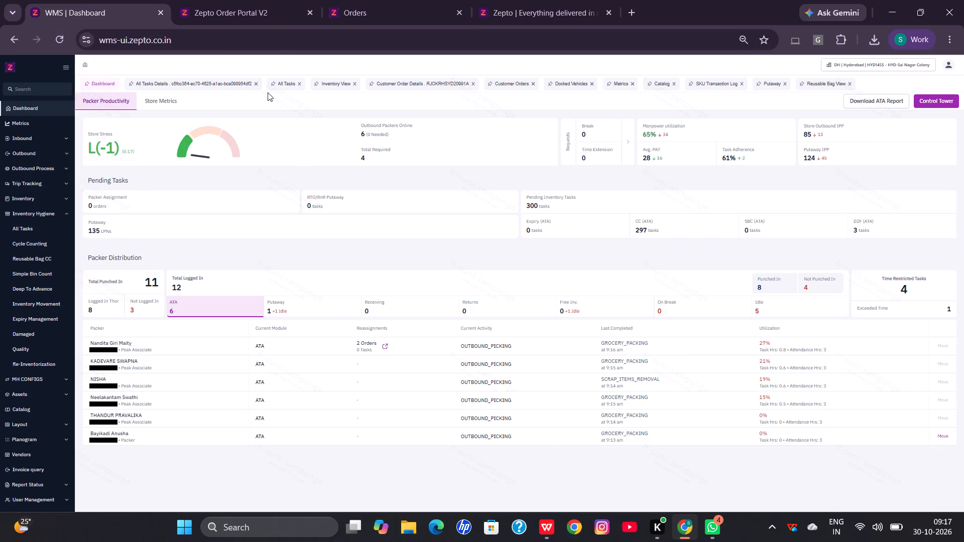
pyautogui.moveTo(268, 92); pyautogui.dragTo(390, 155)
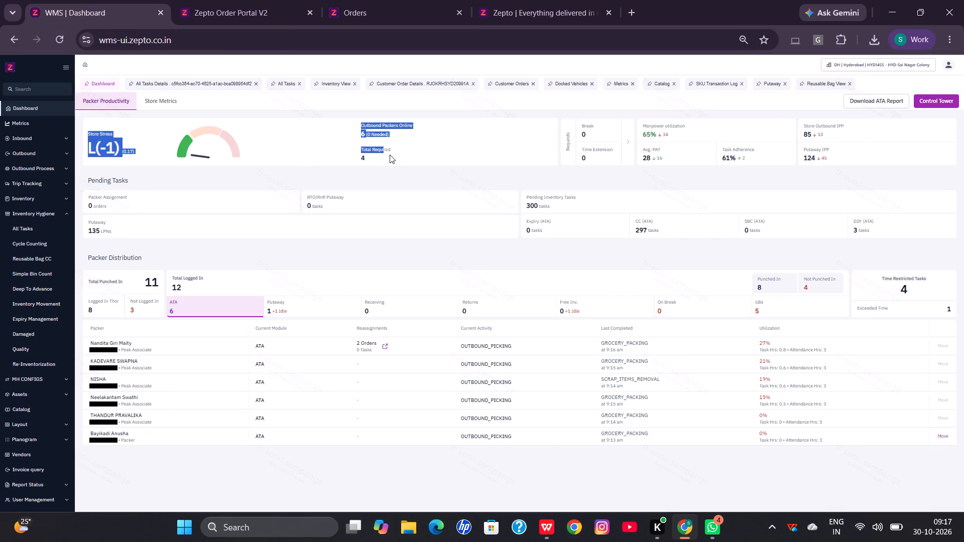
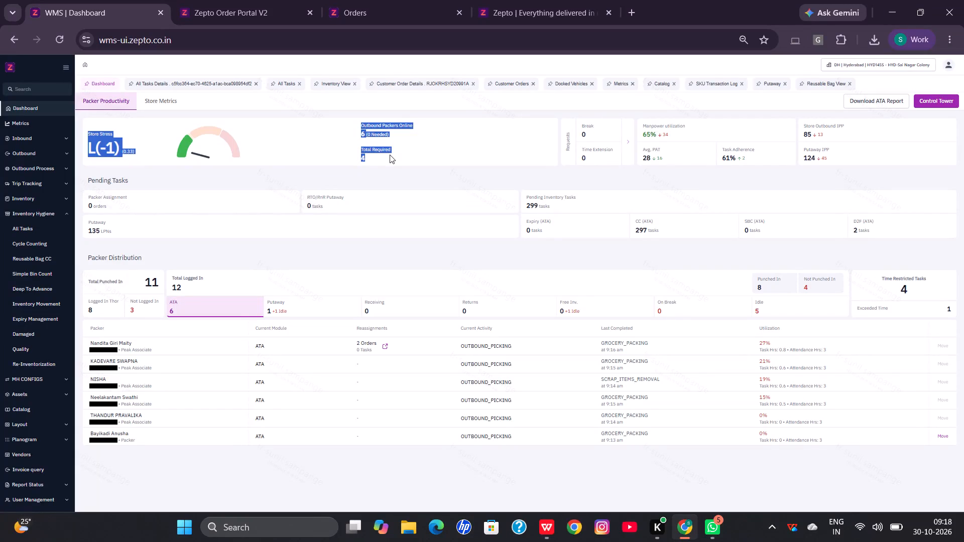
# Refresh the WMS dashboard repeatedly to recheck store stress, pending tasks and packer productivity.
pyautogui.hotkey('ctrl', 'r')
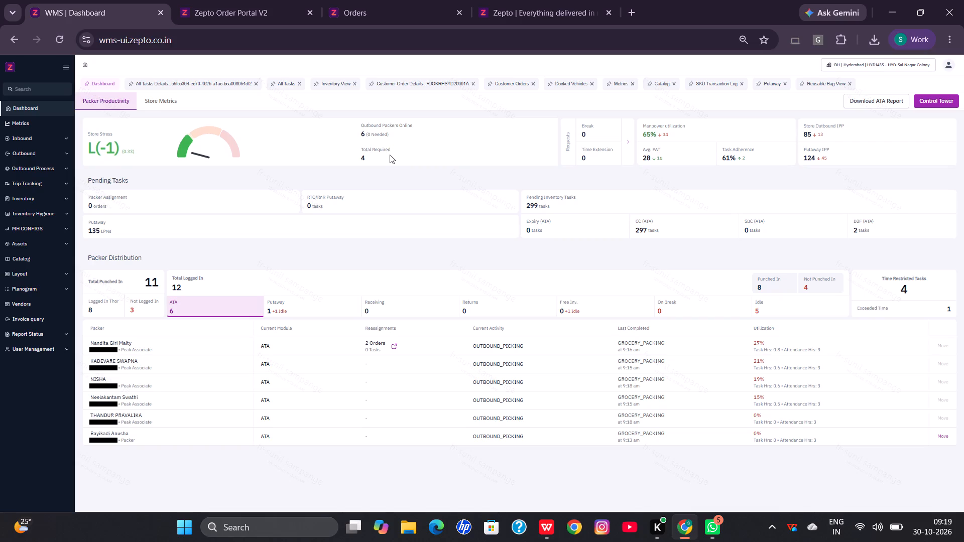
pyautogui.hotkey('ctrl', 'r')
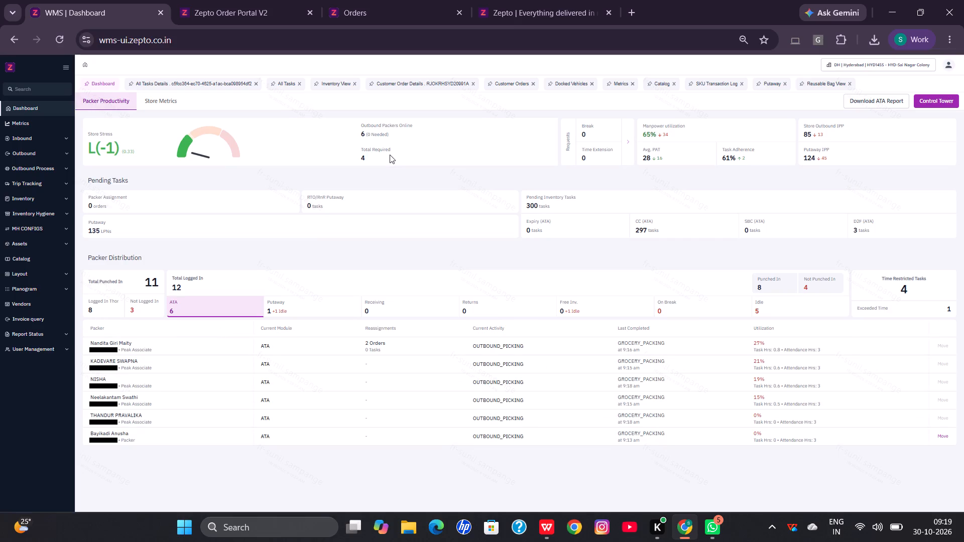
pyautogui.hotkey('ctrl', 'r')
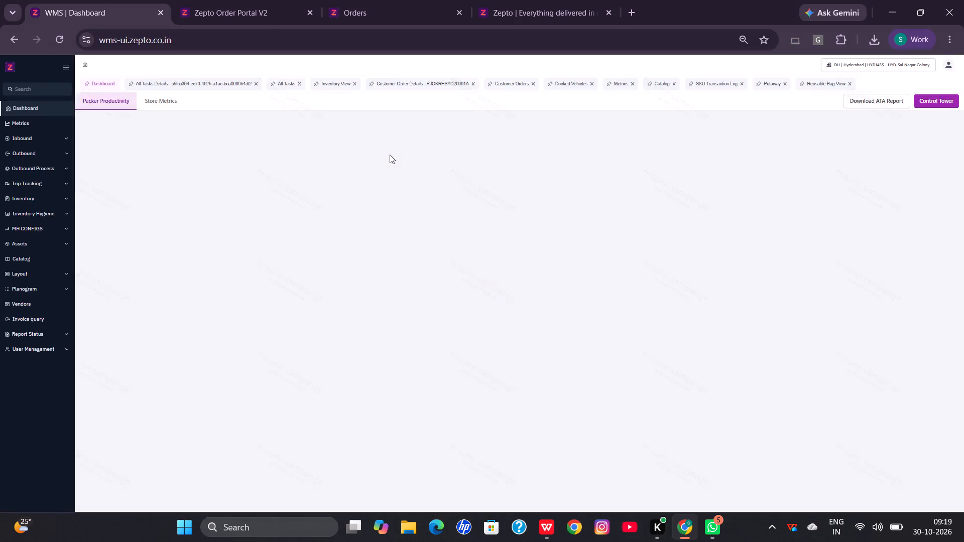
pyautogui.hotkey('ctrl', 'r')
pyautogui.hotkey('ctrl', 'r')
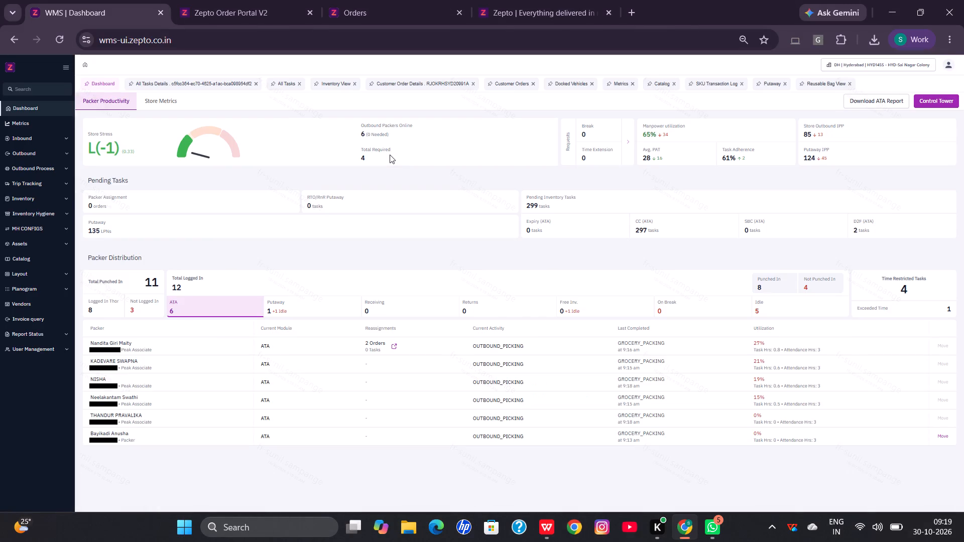
pyautogui.hotkey('ctrl', 'r')
pyautogui.hotkey('ctrl', 'r')
pyautogui.hotkey('ctrl', 'r')
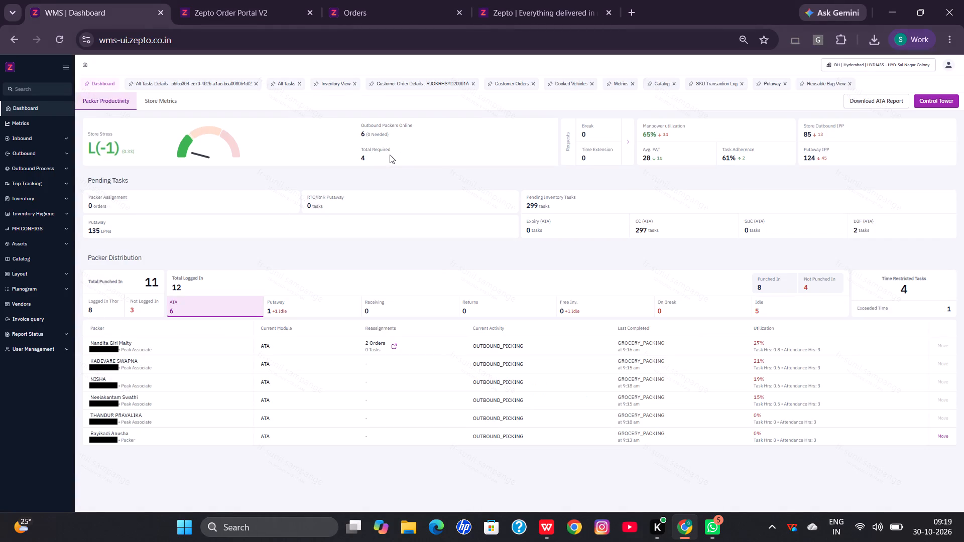
pyautogui.hotkey('ctrl', 'r')
pyautogui.hotkey('ctrl', 'r')
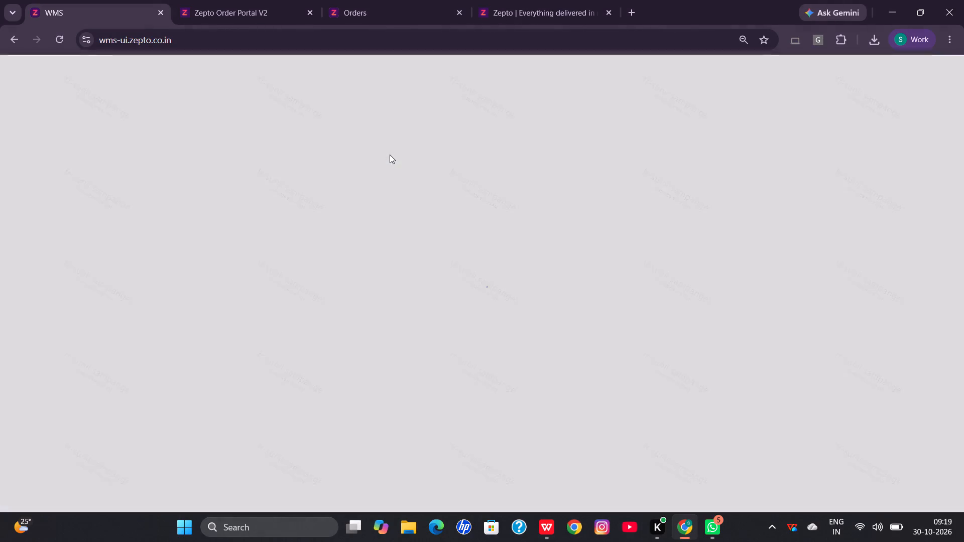
pyautogui.hotkey('ctrl', 'r')
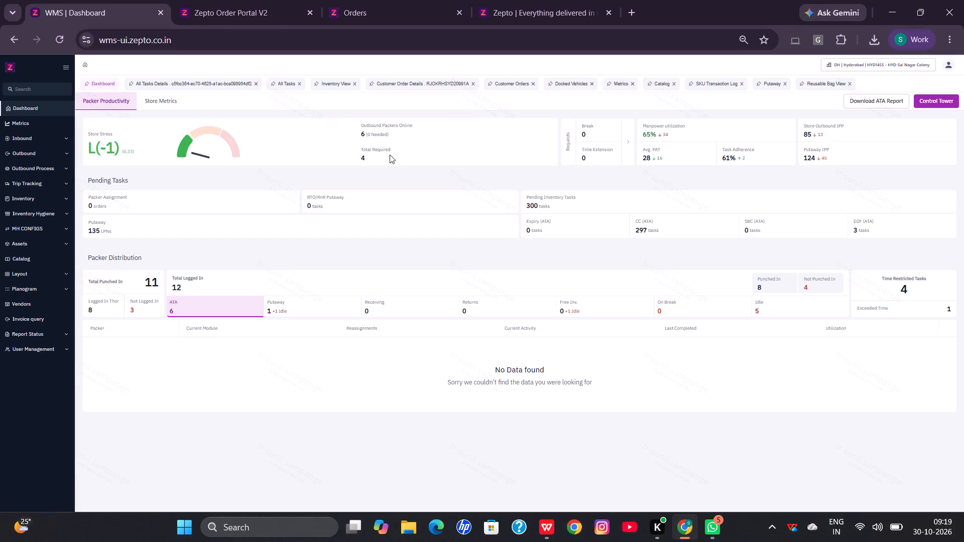
pyautogui.hotkey('ctrl', 'r')
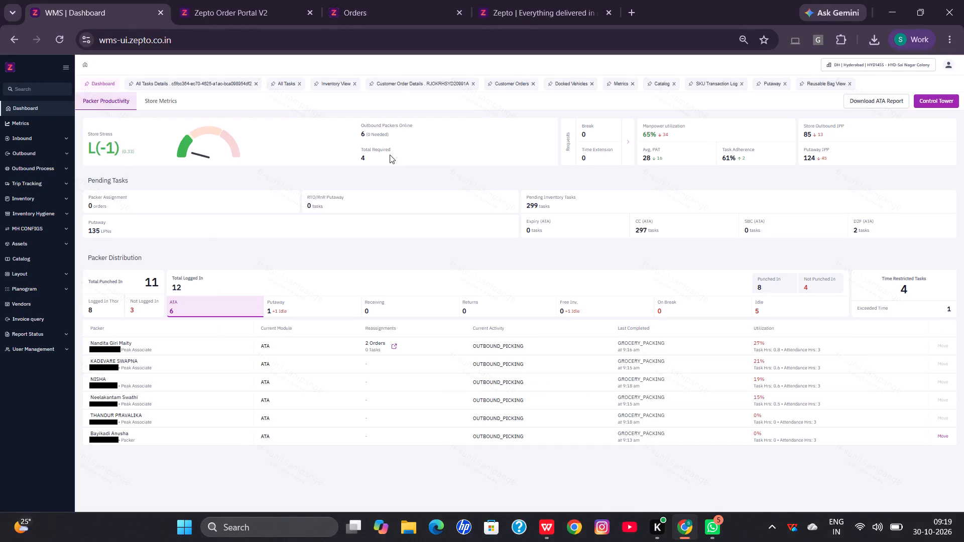
# Check the outbound orders in the order portal and Live Orders, glance at the Zepto storefront, and return to a refreshed WMS dashboard.
pyautogui.keyDown('ctrl'); pyautogui.click(242, 0); pyautogui.keyUp('ctrl')
pyautogui.hotkey('ctrl', 'r')
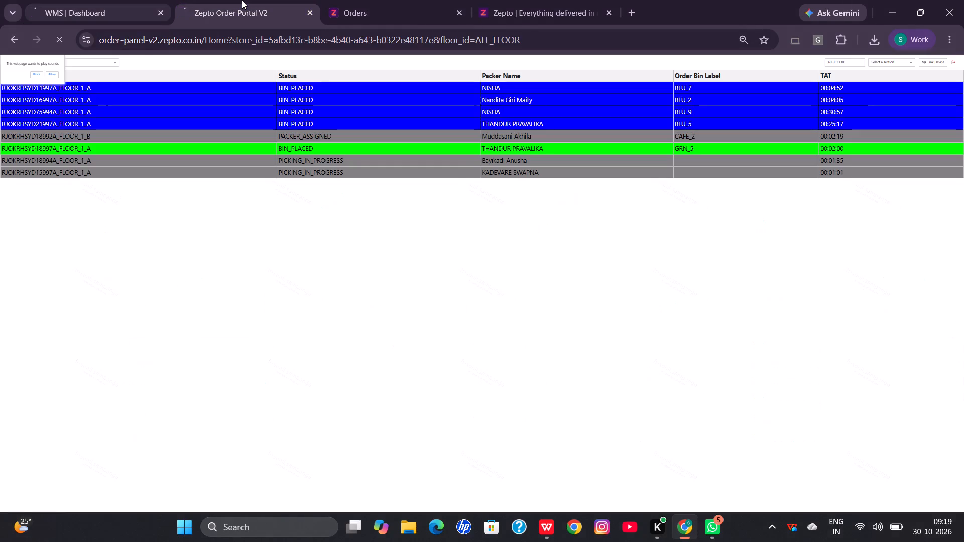
pyautogui.keyDown('ctrl'); pyautogui.click(351, 0); pyautogui.keyUp('ctrl')
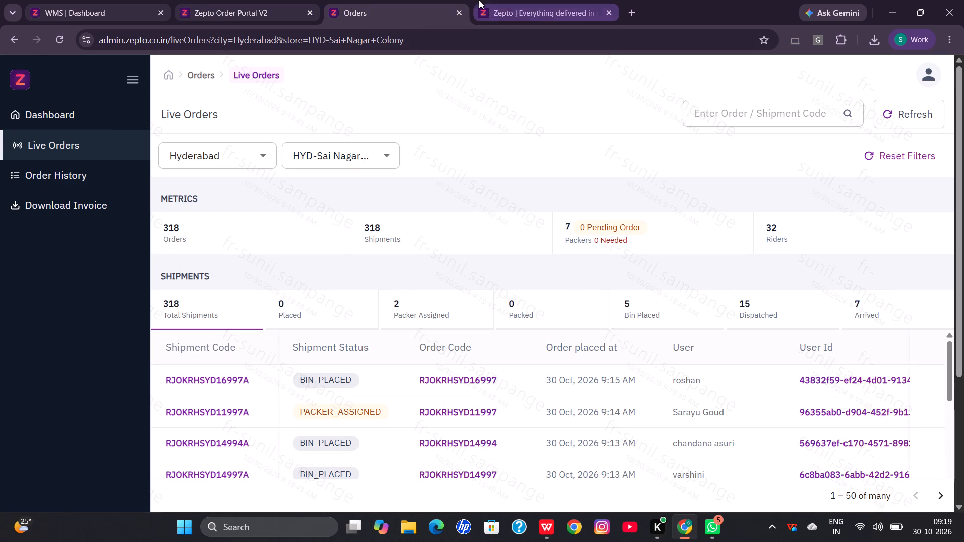
pyautogui.keyDown('ctrl'); pyautogui.click(505, 1); pyautogui.keyUp('ctrl')
pyautogui.keyDown('ctrl'); pyautogui.click(379, 0); pyautogui.keyUp('ctrl')
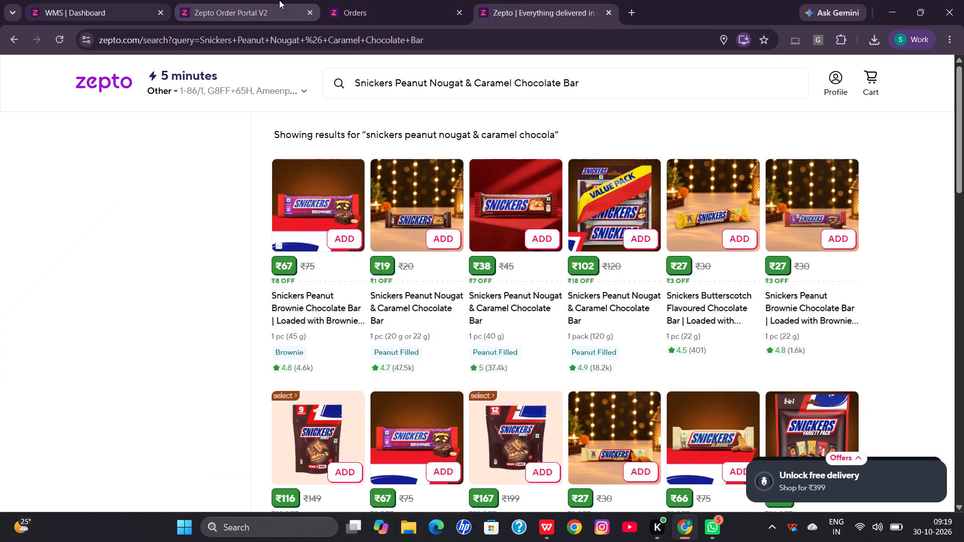
pyautogui.doubleClick(279, 0)
pyautogui.click(143, 0)
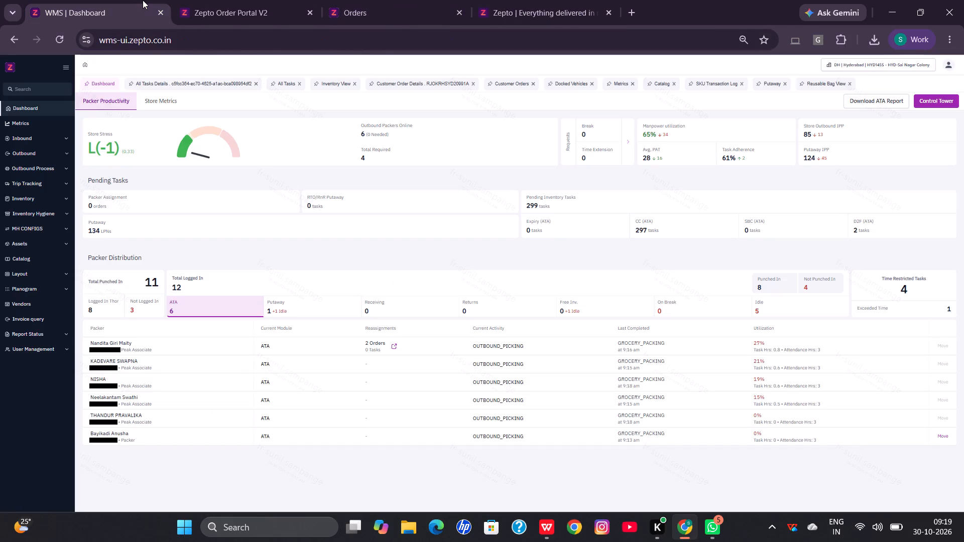
pyautogui.hotkey('ctrl', 'r')
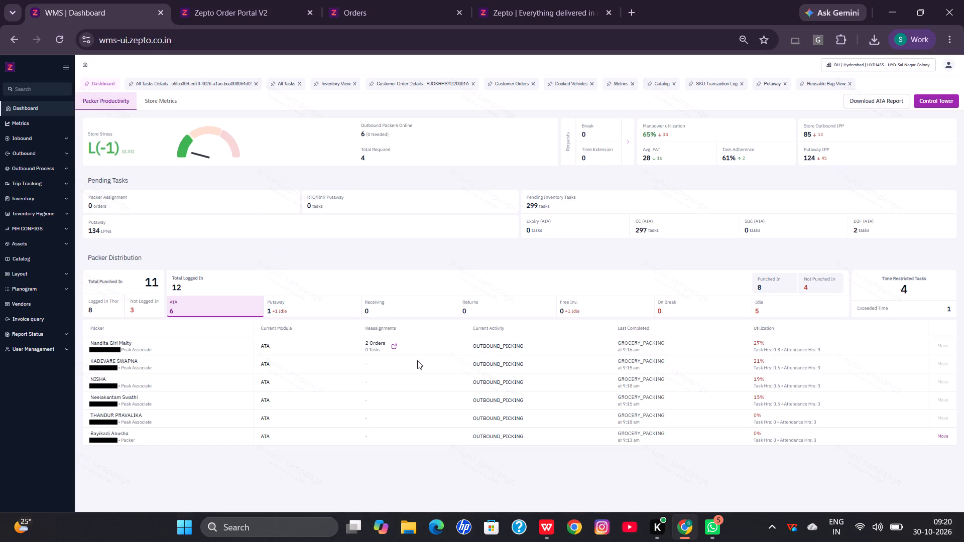
# Open inbound putaway IN90TOY1EE, check its remaining SKUs, complete the putaway, and return to the PO putaway list.
pyautogui.moveTo(417, 360); pyautogui.dragTo(248, 212, button='right')
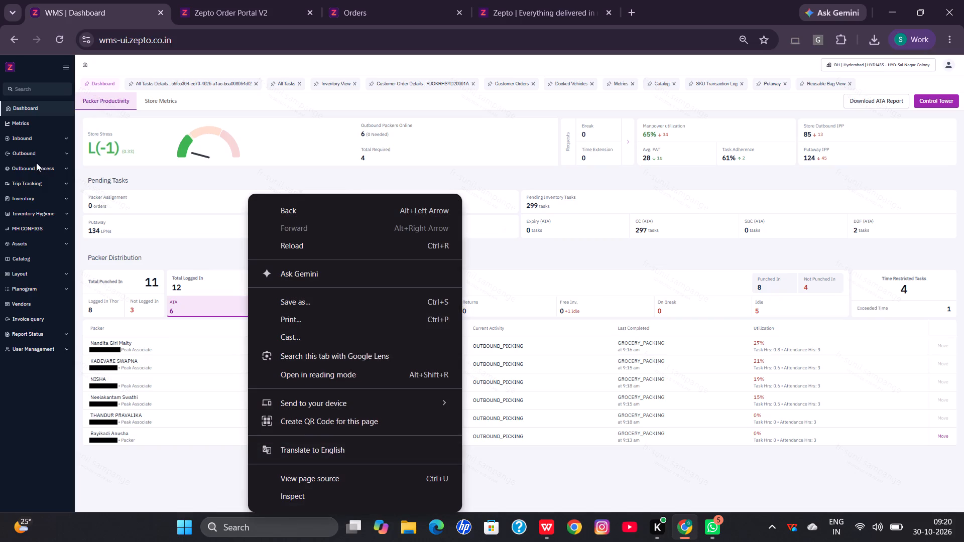
pyautogui.doubleClick(21, 135)
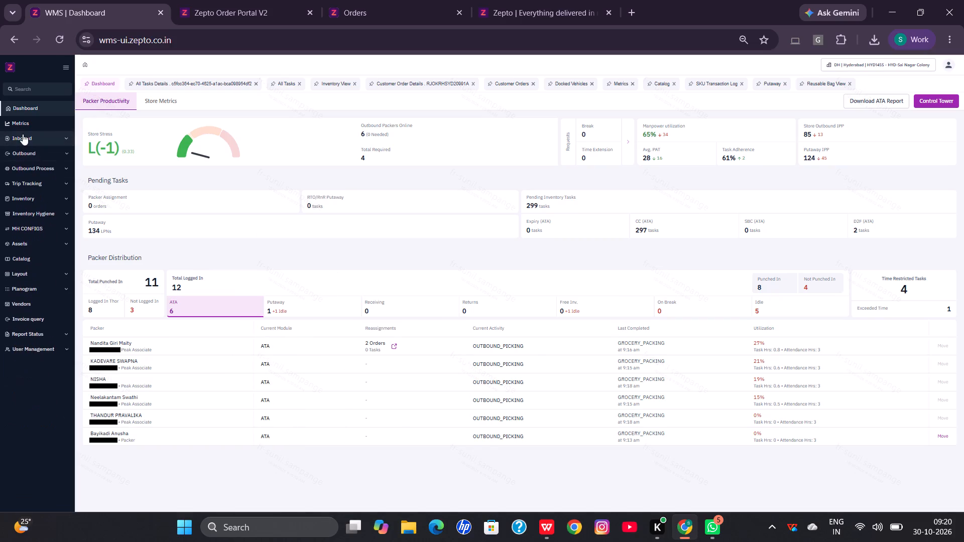
pyautogui.click(23, 134)
pyautogui.click(37, 200)
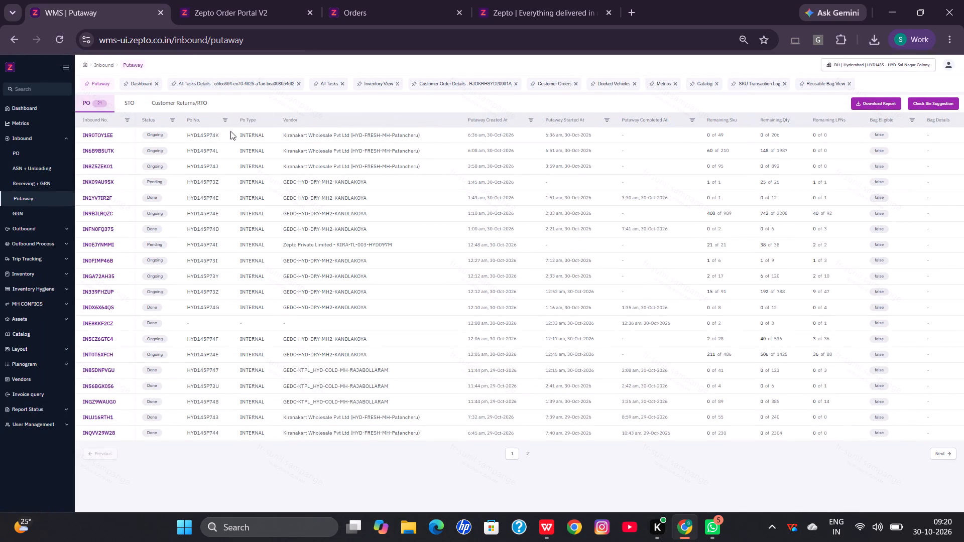
pyautogui.click(102, 133)
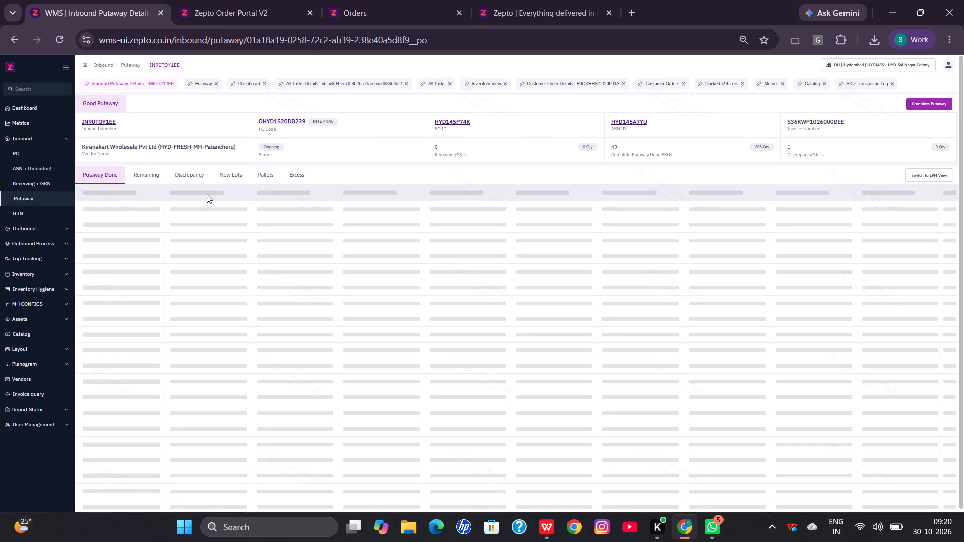
pyautogui.click(158, 172)
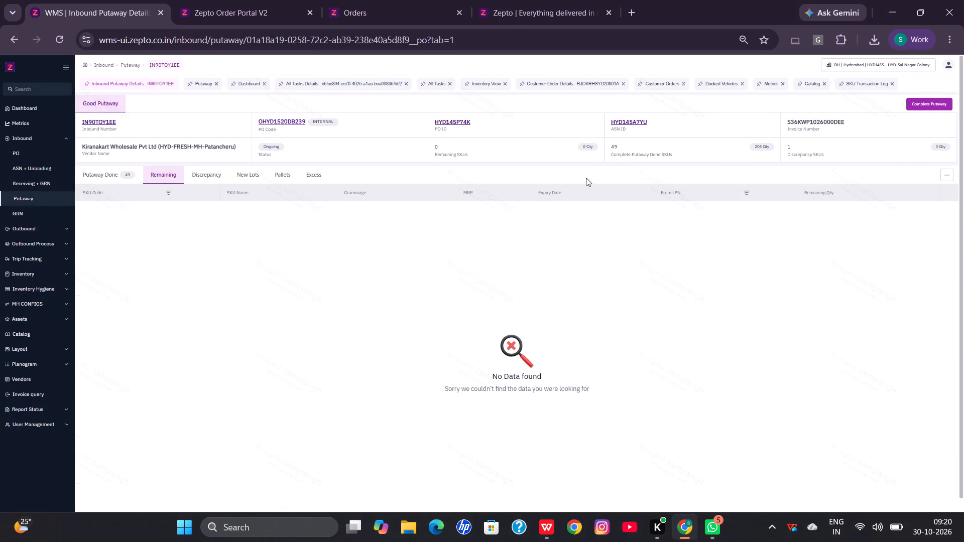
pyautogui.click(922, 111)
pyautogui.click(920, 98)
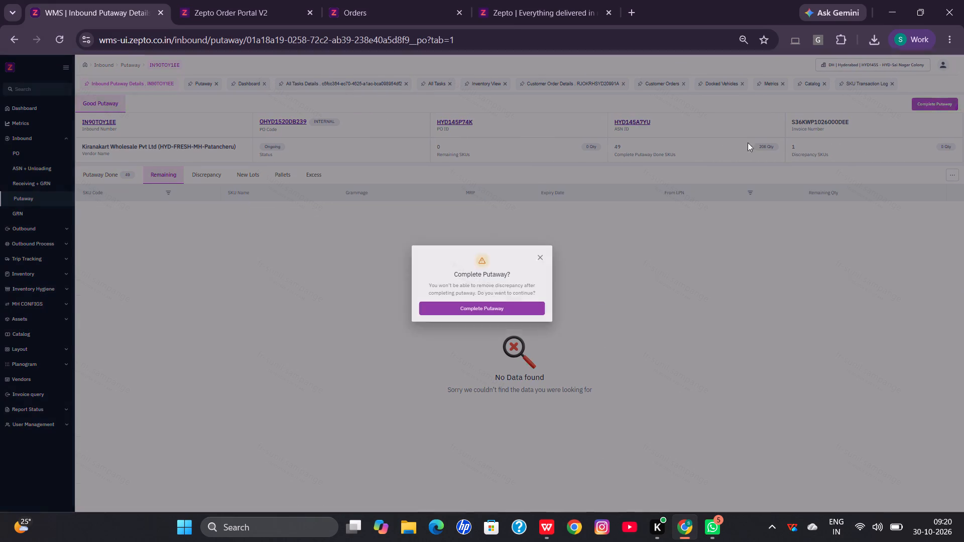
pyautogui.click(532, 308)
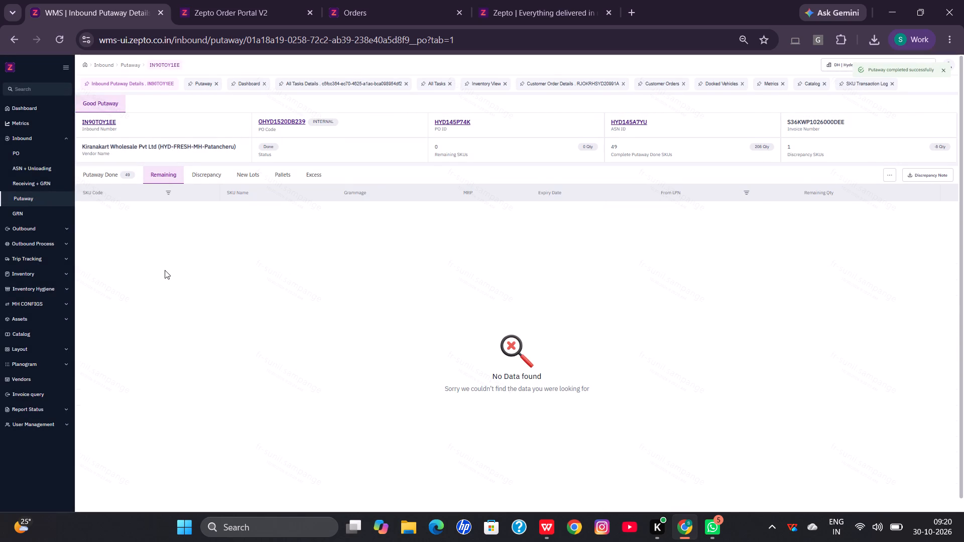
pyautogui.hscroll(9, 165, 270)
pyautogui.hscroll(7, 247, 221)
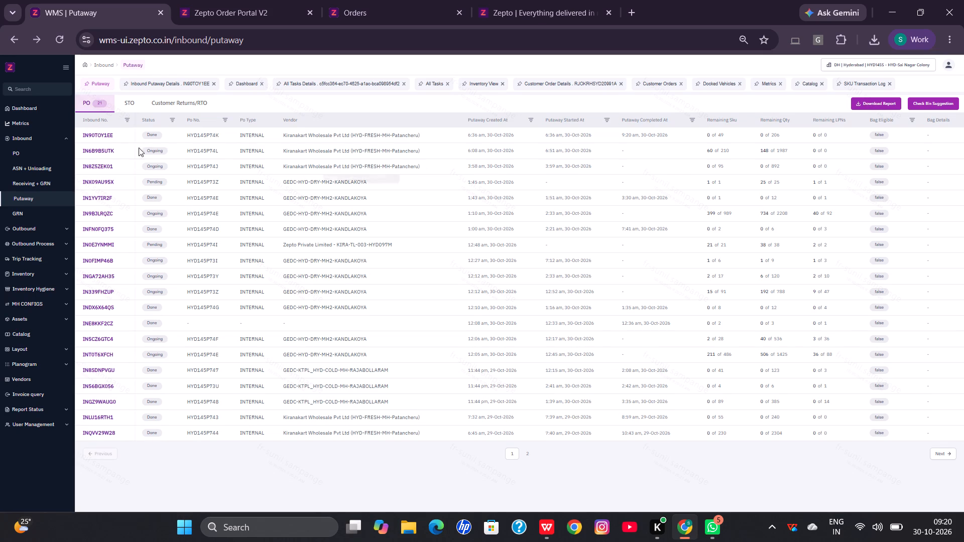
# Open inbound putaway IN8Z5ZEK01, check its remaining SKUs, complete the putaway, and return to the PO putaway list.
pyautogui.click(93, 163)
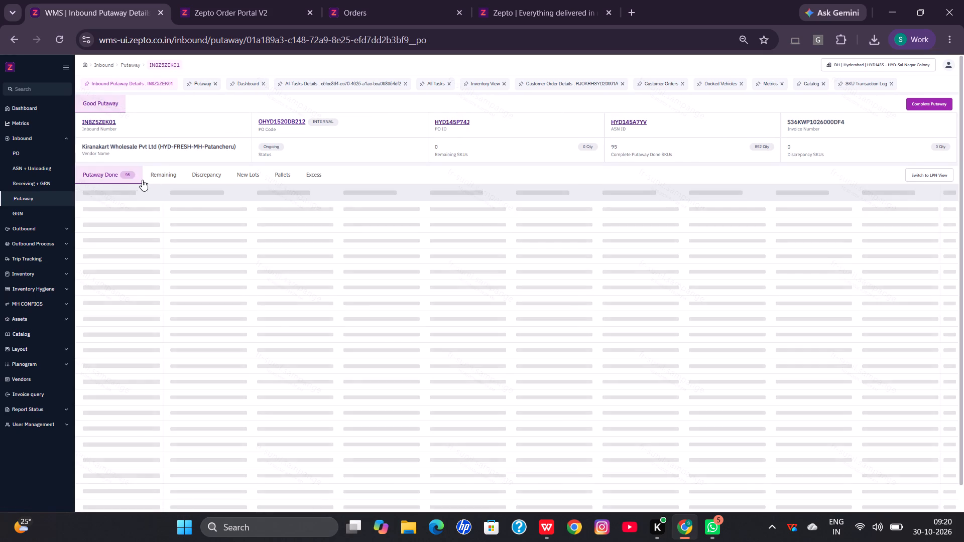
pyautogui.click(163, 177)
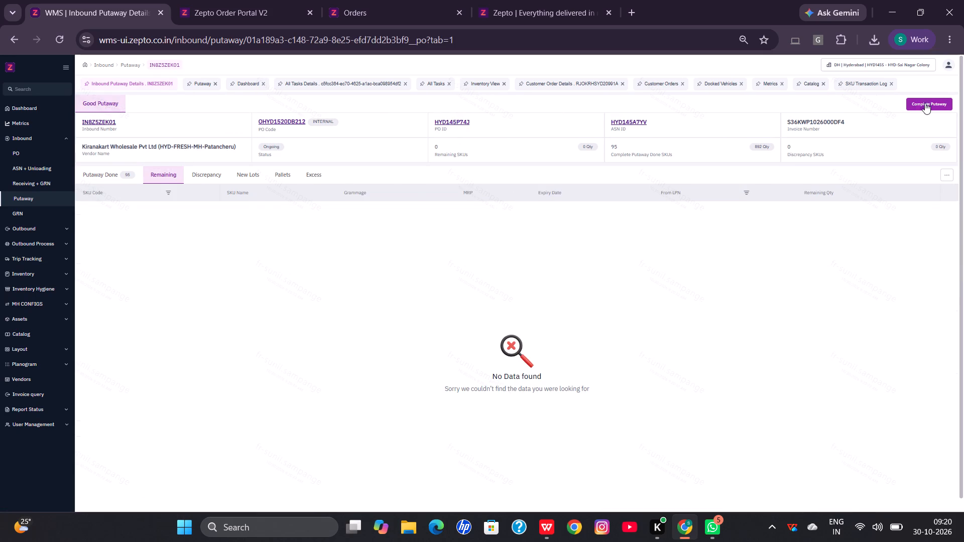
pyautogui.click(925, 103)
pyautogui.click(495, 303)
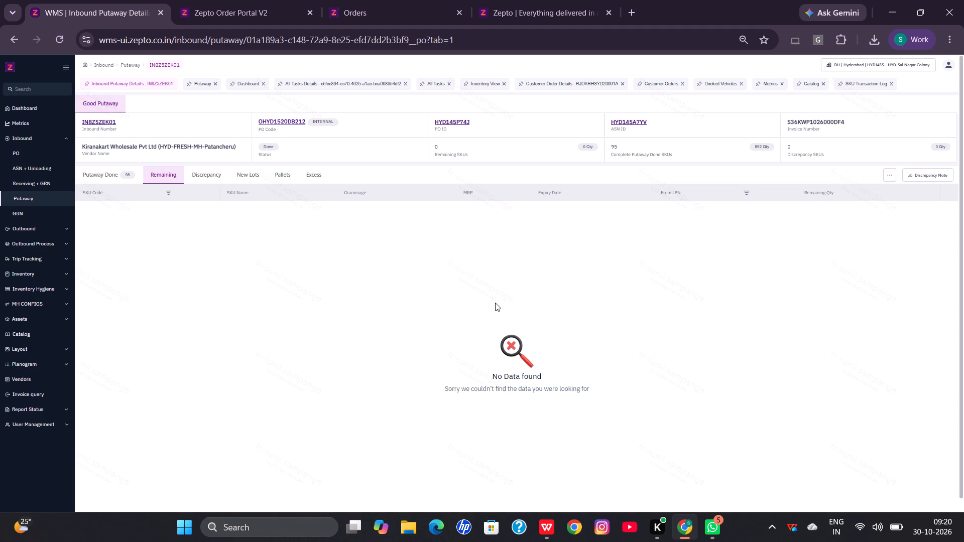
pyautogui.hscroll(8, 237, 205)
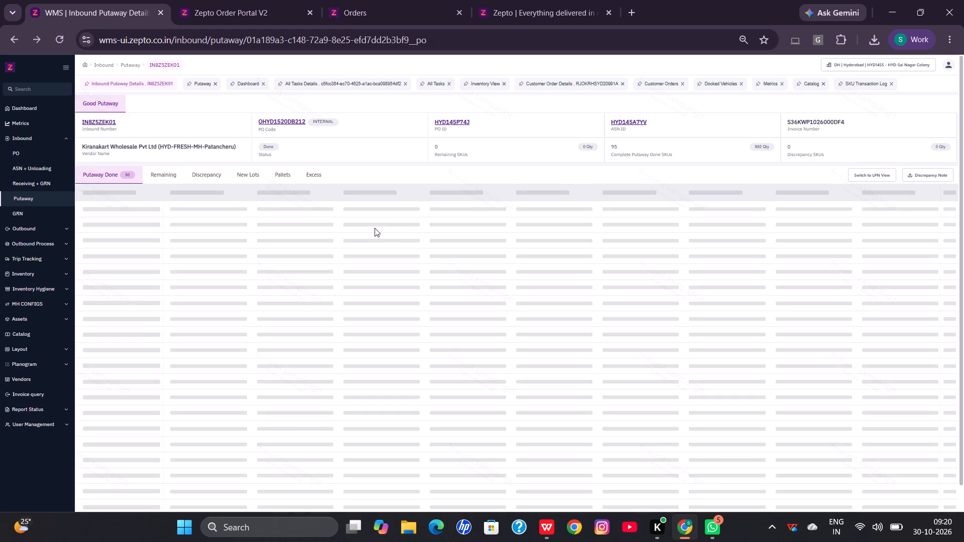
pyautogui.hscroll(8, 375, 228)
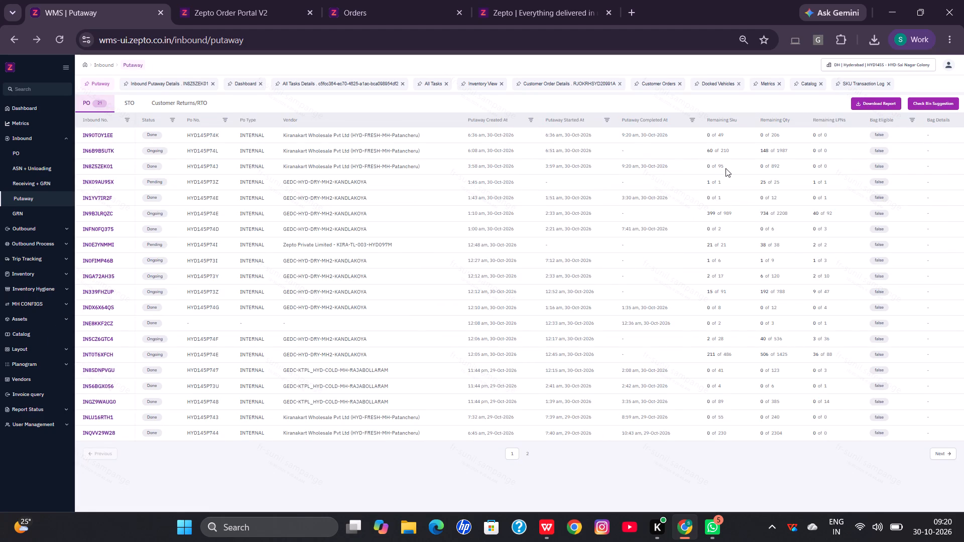
# Filter the PO putaway list by Pending status to review its entries, and return to the unfiltered list.
pyautogui.click(171, 115)
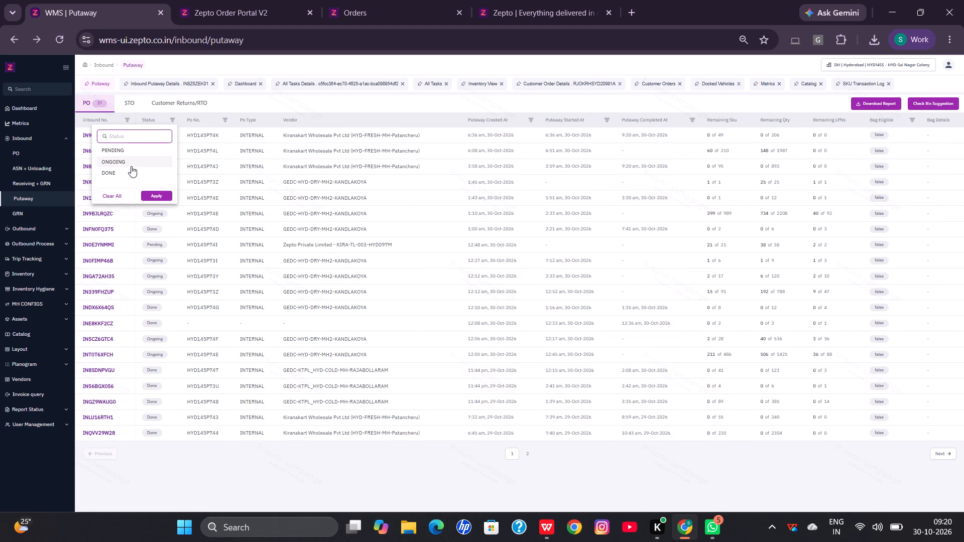
pyautogui.click(126, 154)
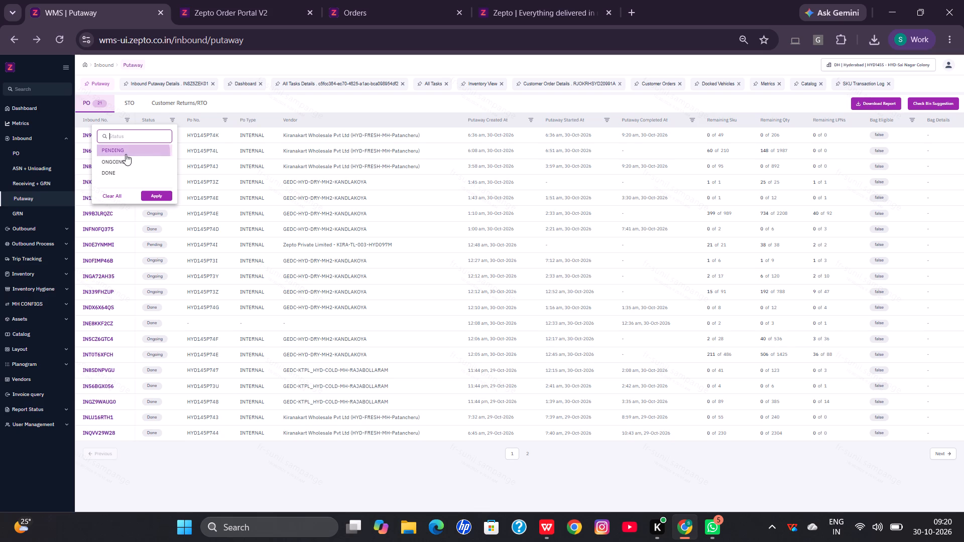
pyautogui.press('Return')
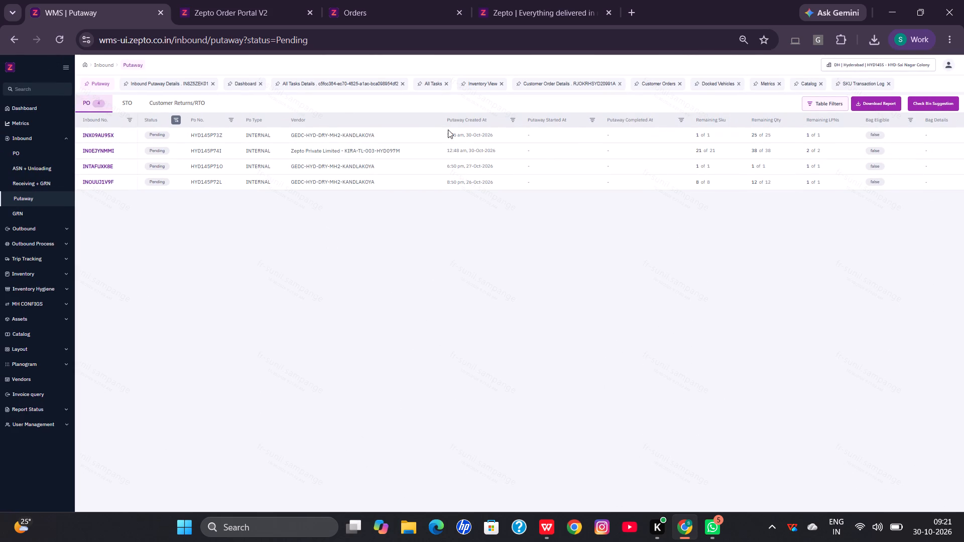
pyautogui.hscroll(7, 255, 131)
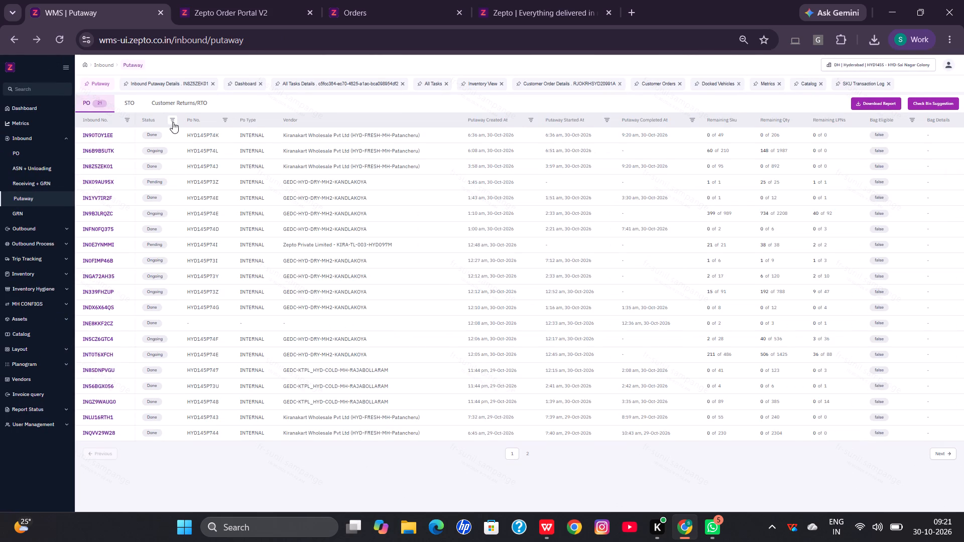
# Filter the PO putaway list by Ongoing status and review the remaining SKUs and quantities on both pages.
pyautogui.click(173, 122)
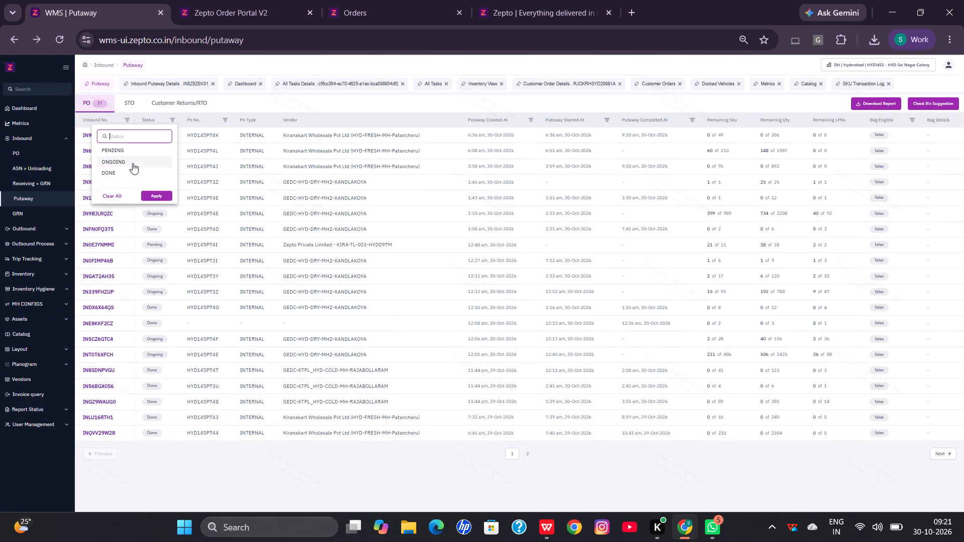
pyautogui.click(133, 162)
pyautogui.press('Return')
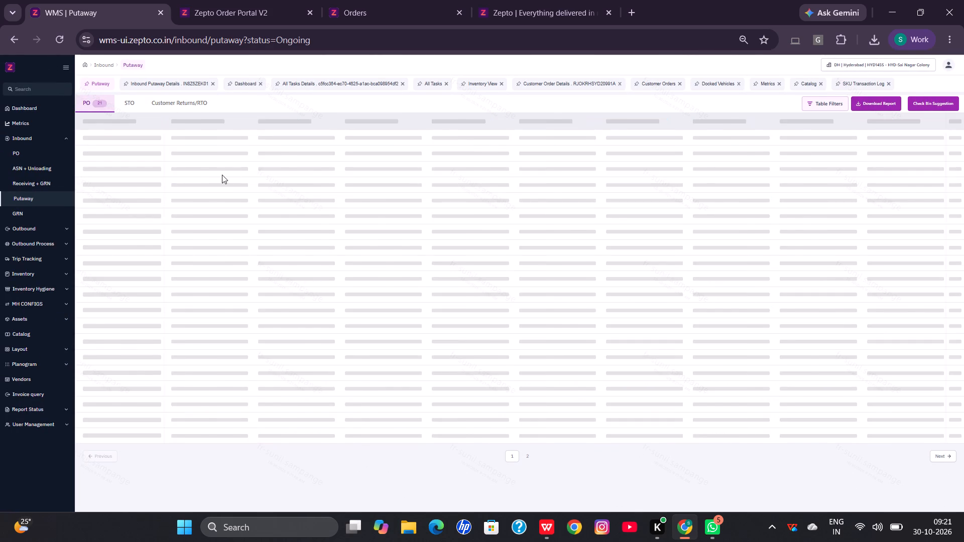
pyautogui.click(222, 0)
pyautogui.click(98, 0)
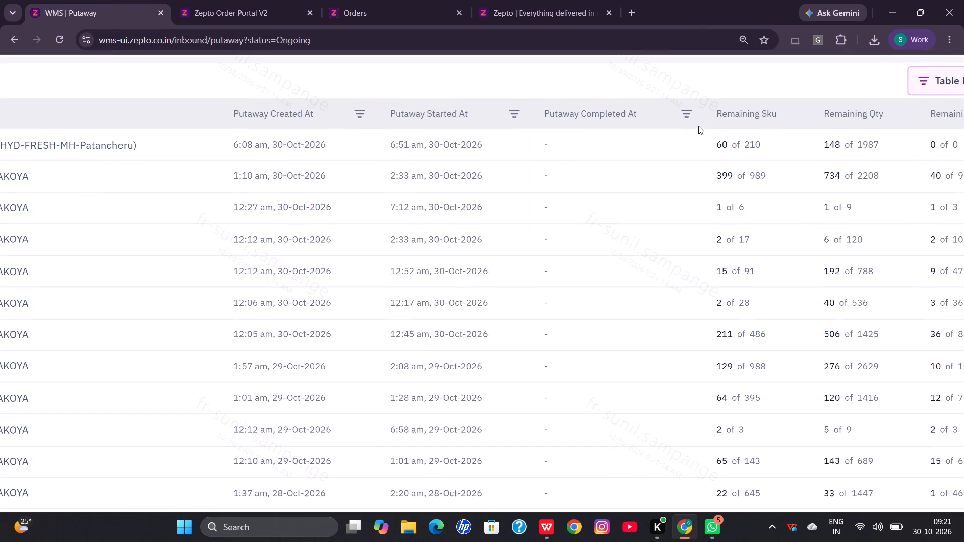
pyautogui.scroll(-7, 698, 126)
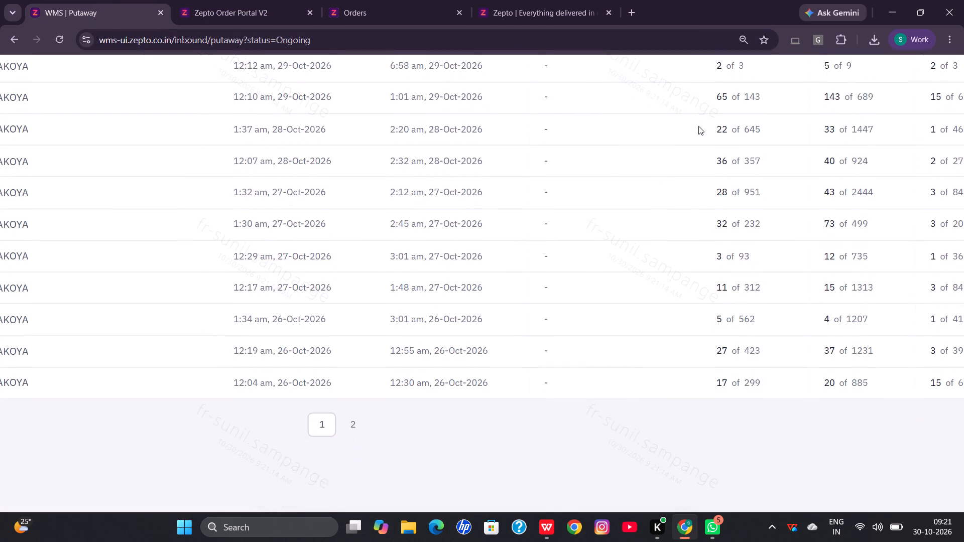
pyautogui.scroll(7, 698, 126)
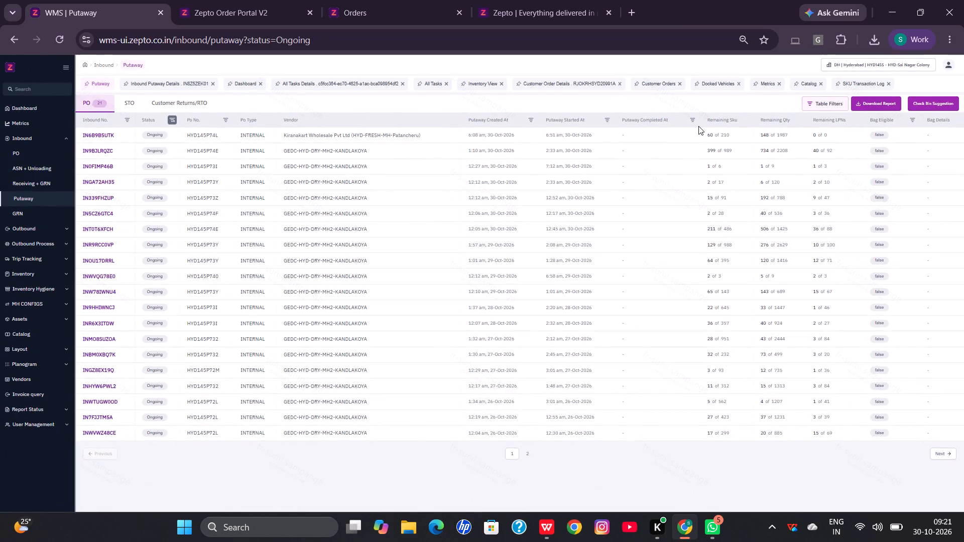
pyautogui.click(938, 454)
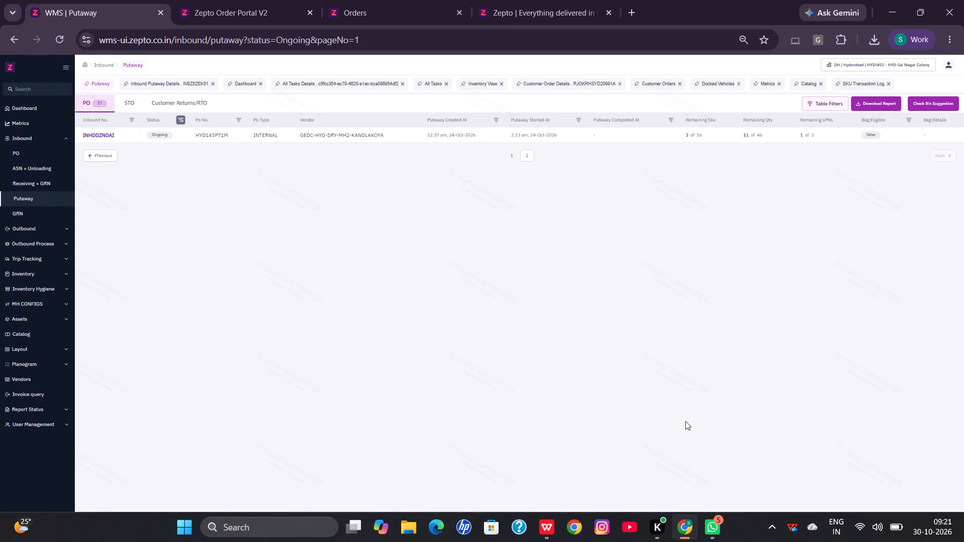
pyautogui.click(511, 150)
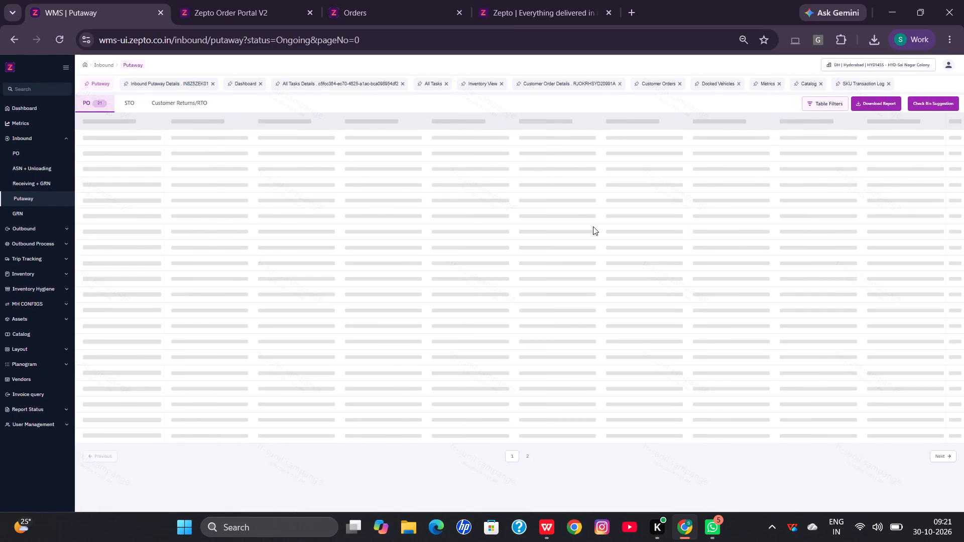
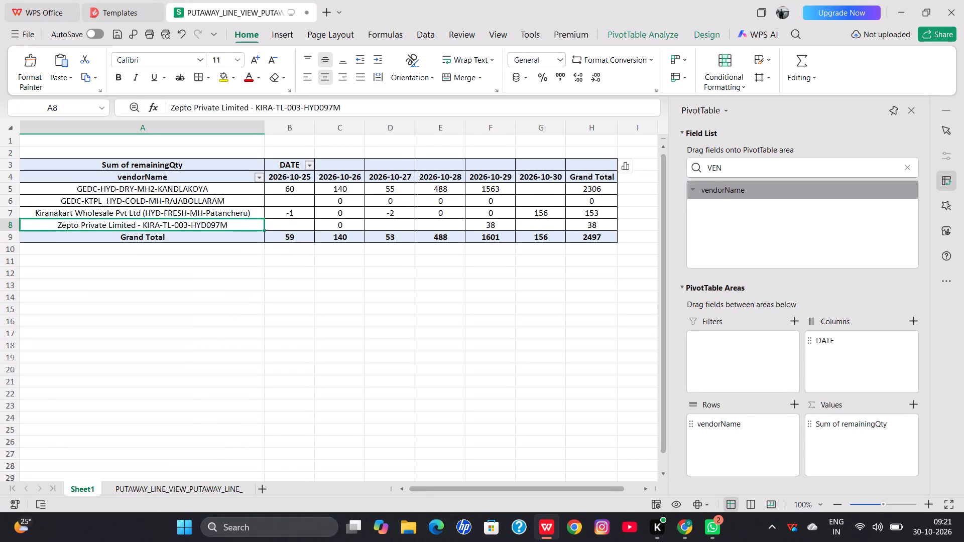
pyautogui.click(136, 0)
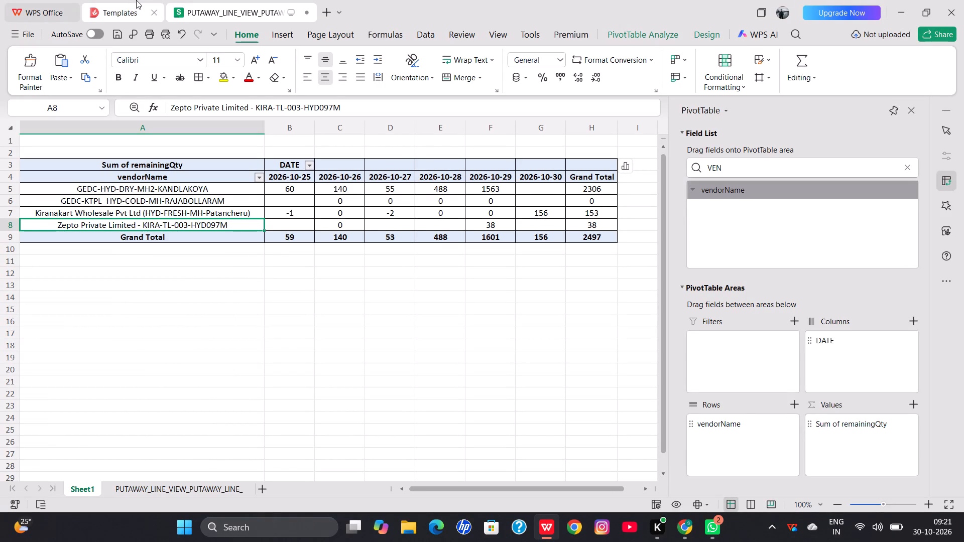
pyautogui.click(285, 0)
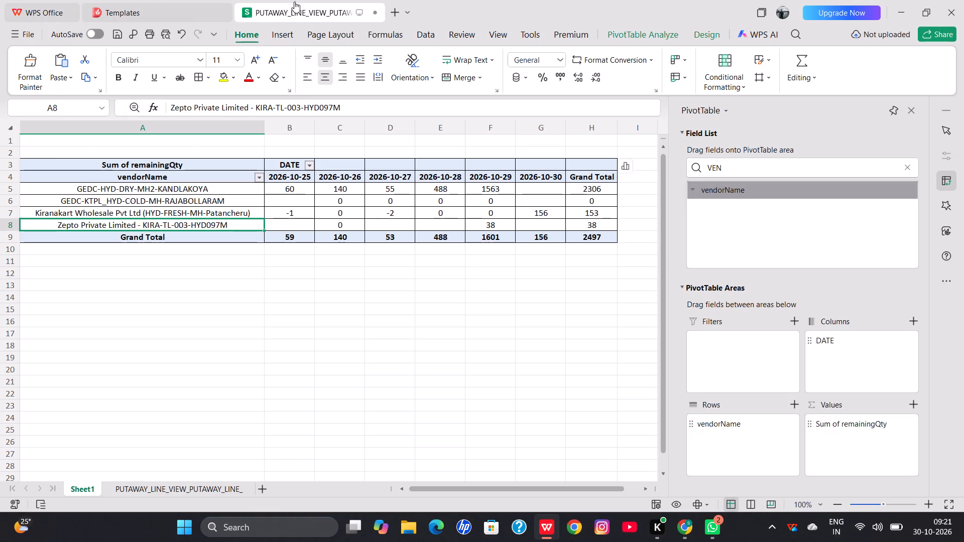
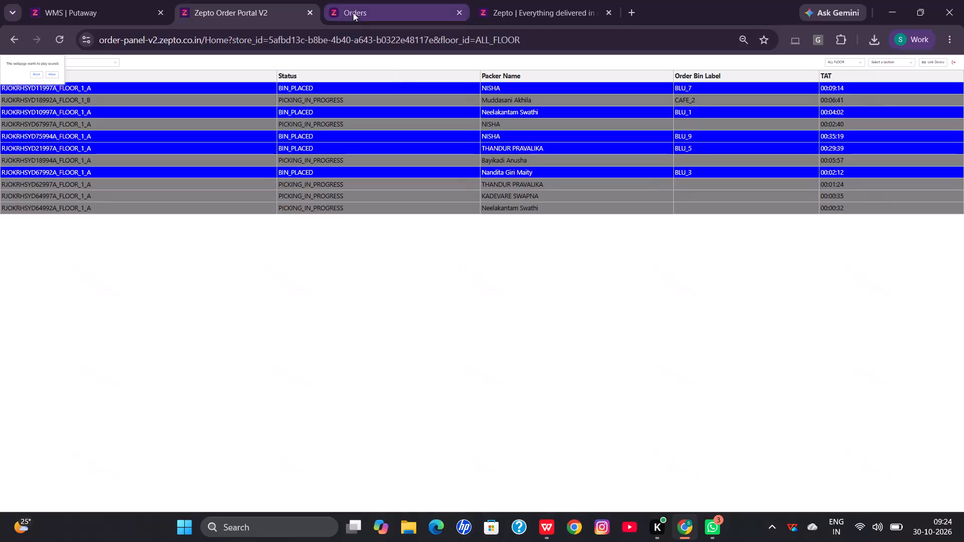
# Check the Live Orders page for HYD-Sai Nagar Colony.
pyautogui.keyDown('ctrl'); pyautogui.moveTo(353, 13); pyautogui.dragTo(222, 36); pyautogui.keyUp('ctrl')
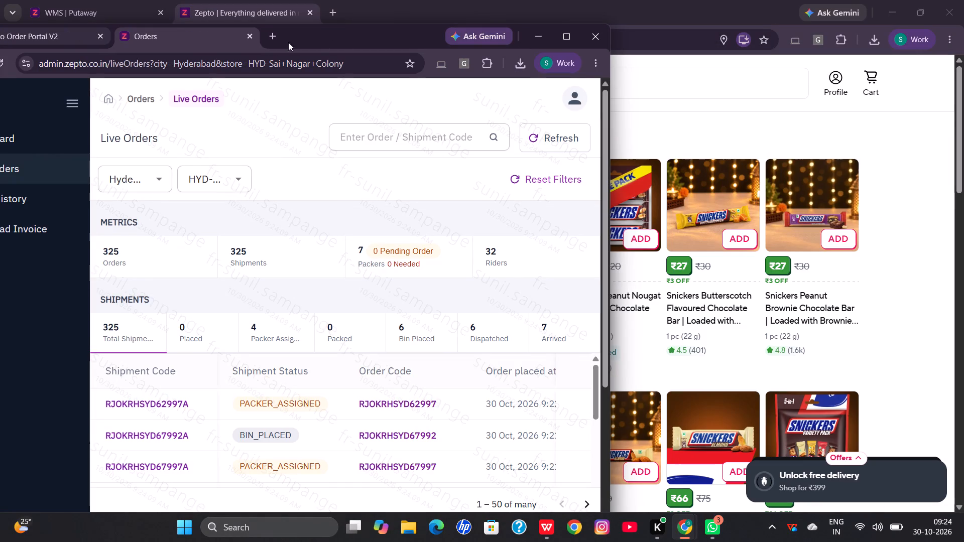
pyautogui.moveTo(161, 36); pyautogui.dragTo(308, 0)
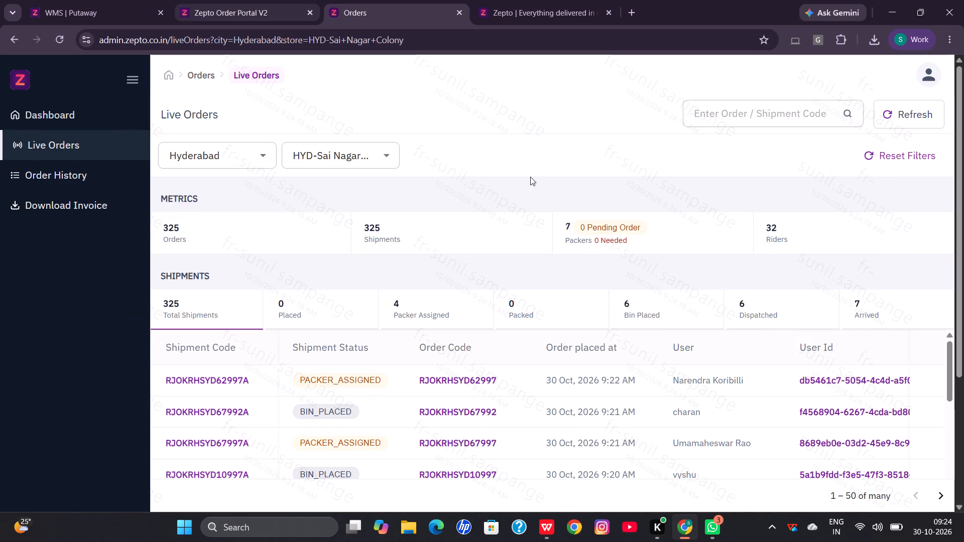
# Start a header-level download report from the WMS Putaway page, with From Date 10/30/2026 at about 11:55 AM.
pyautogui.click(115, 0)
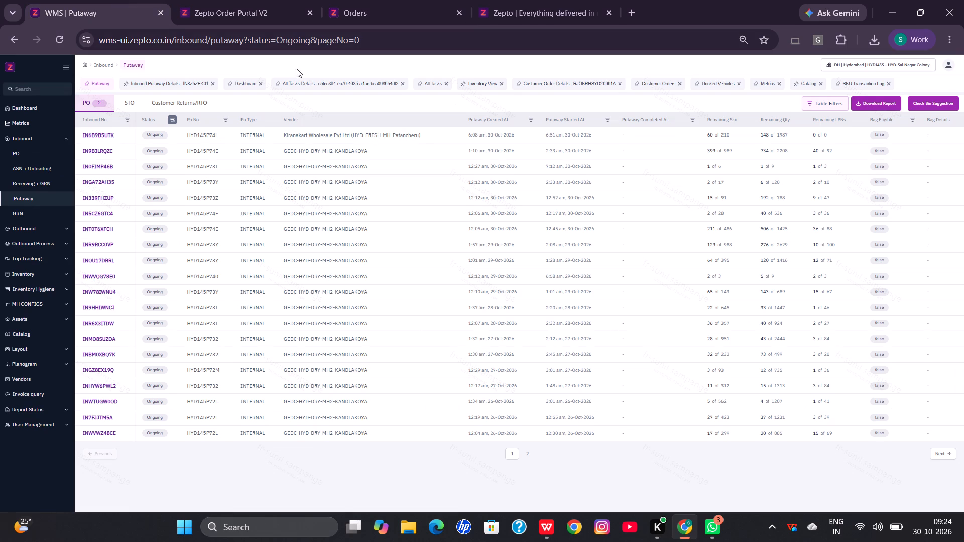
pyautogui.click(884, 105)
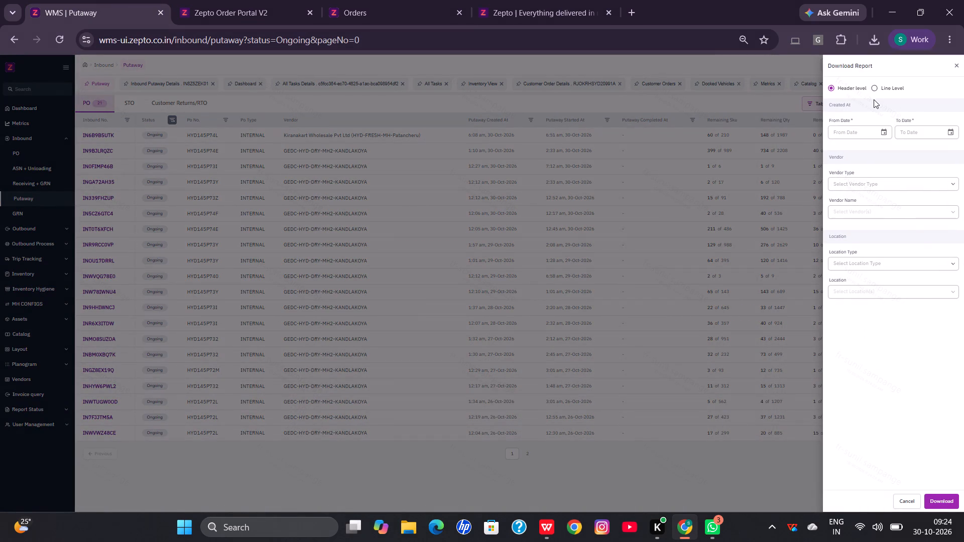
pyautogui.click(870, 130)
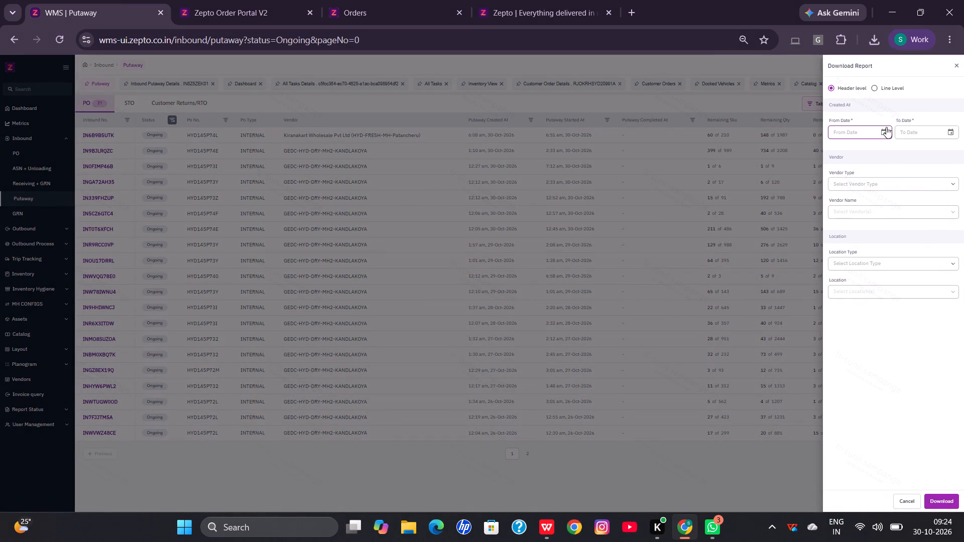
pyautogui.click(887, 134)
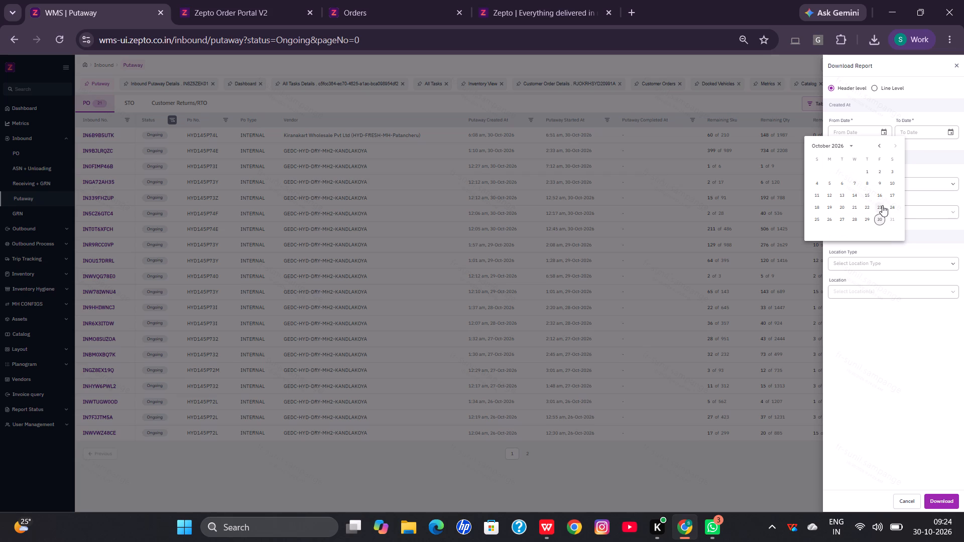
pyautogui.click(878, 218)
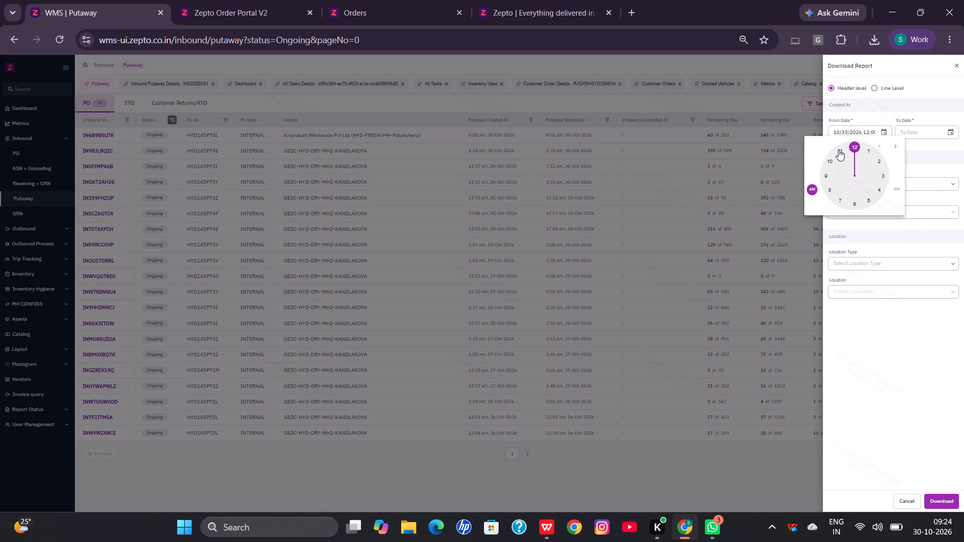
pyautogui.click(838, 150)
pyautogui.click(838, 150)
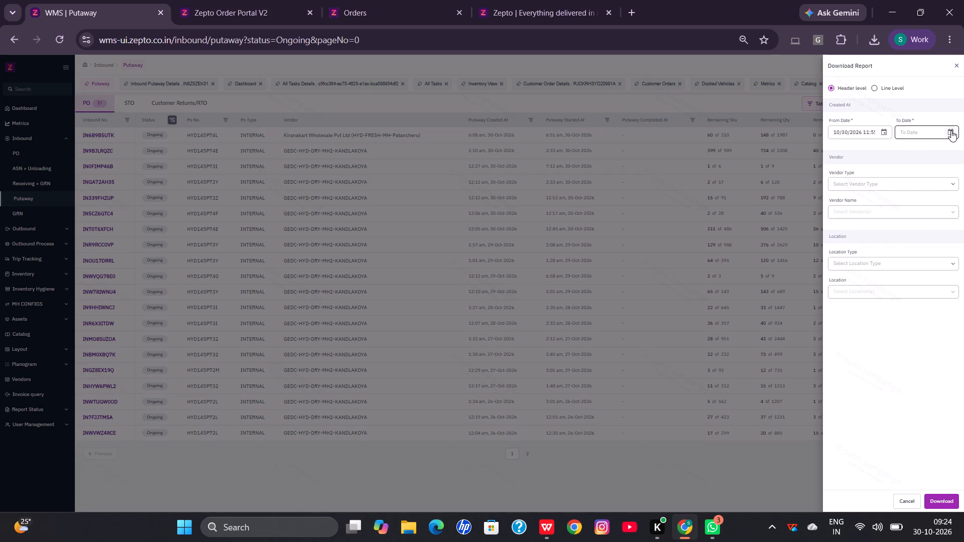
# Set the report's To Date to 10/30/2026 at about 11:55 PM.
pyautogui.click(951, 130)
pyautogui.click(936, 220)
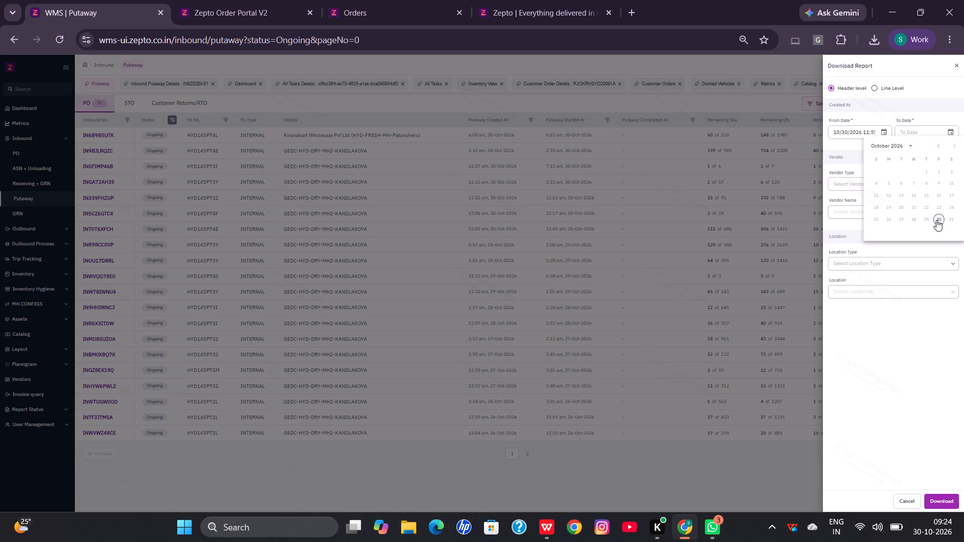
pyautogui.click(899, 148)
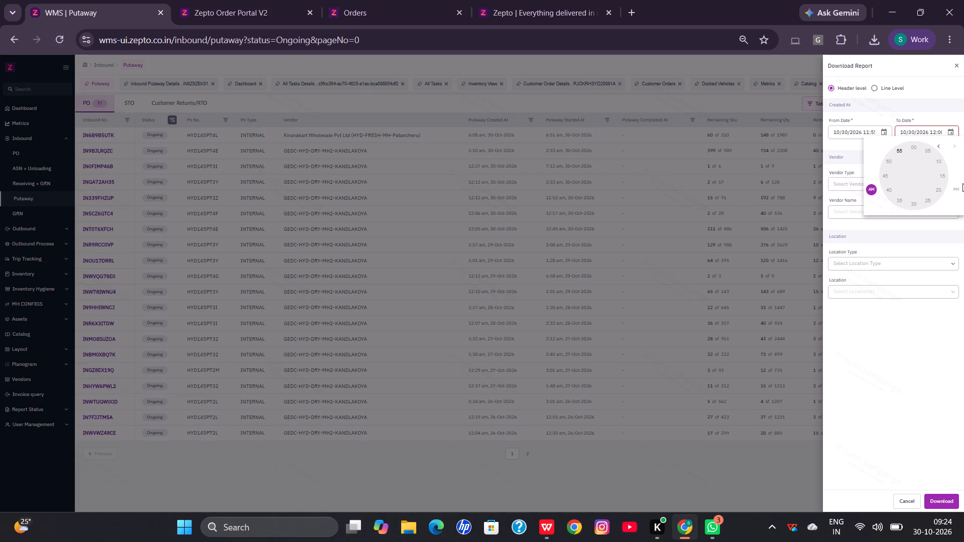
pyautogui.click(953, 190)
pyautogui.click(899, 148)
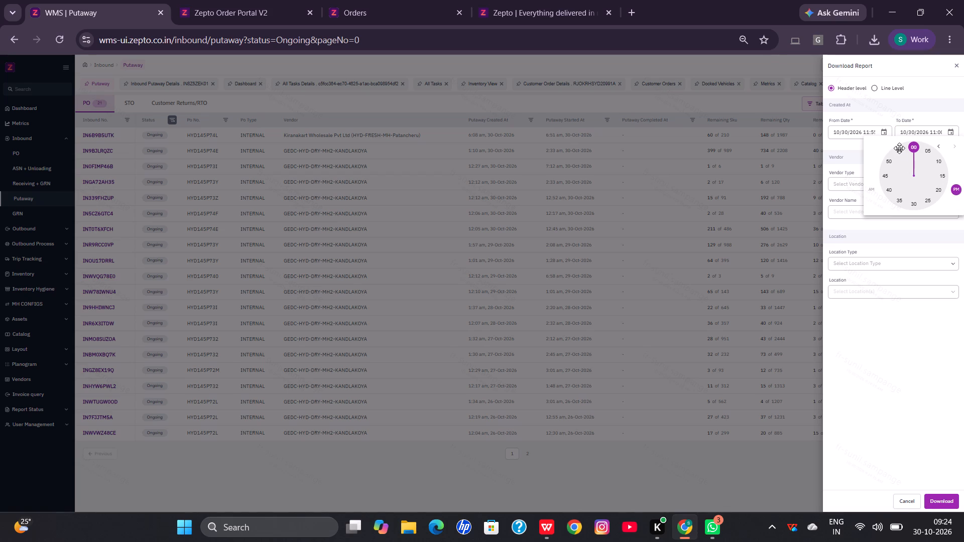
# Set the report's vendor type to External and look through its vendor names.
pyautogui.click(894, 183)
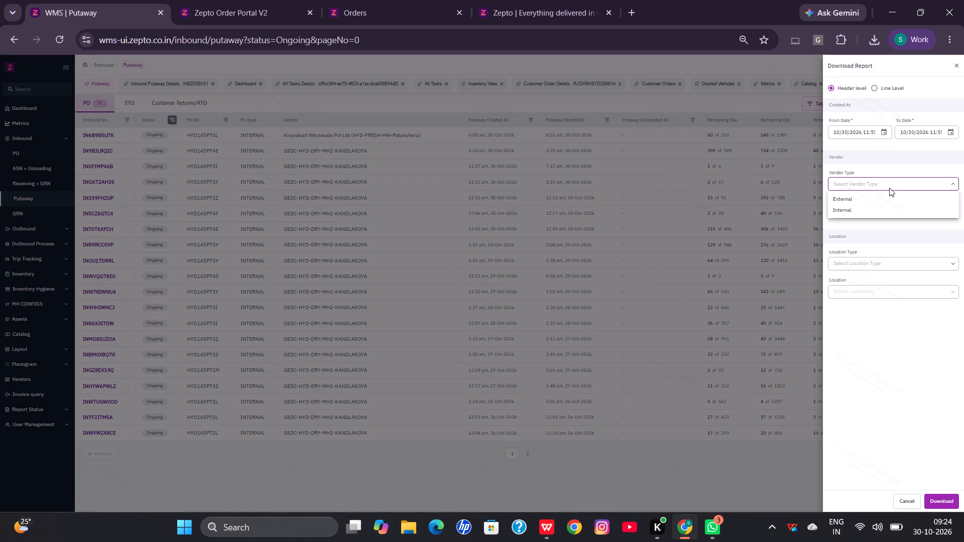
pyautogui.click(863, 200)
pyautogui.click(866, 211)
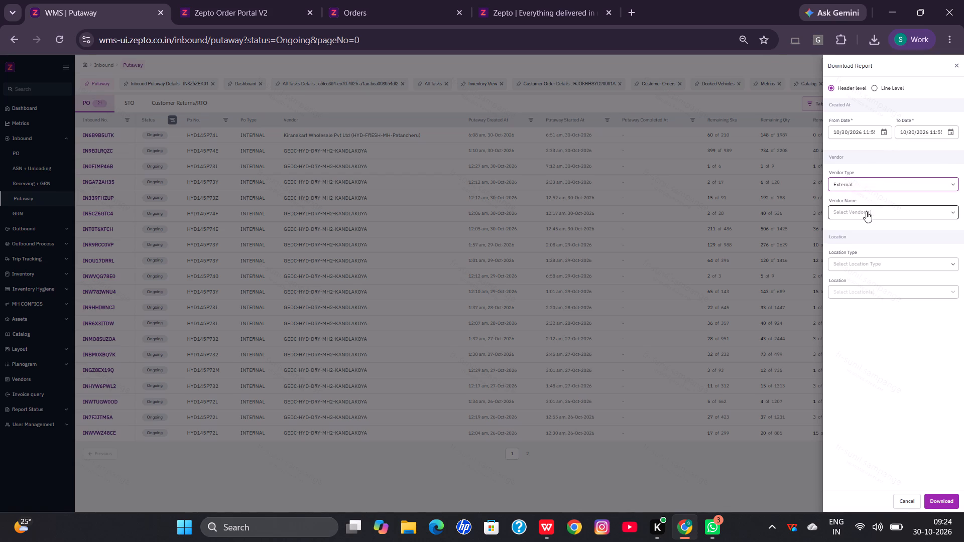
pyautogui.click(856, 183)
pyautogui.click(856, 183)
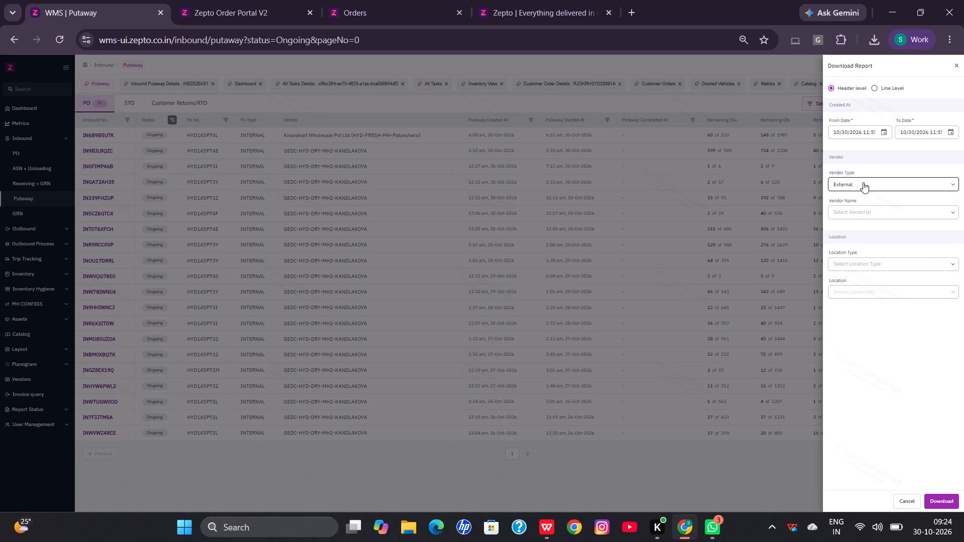
# Set the vendor type to Internal and choose HYD080M - HYD-DRY-MH2-KANDLAKOYA as the report's vendor, searching for KANDLA.
pyautogui.click(863, 182)
pyautogui.click(857, 206)
pyautogui.click(857, 208)
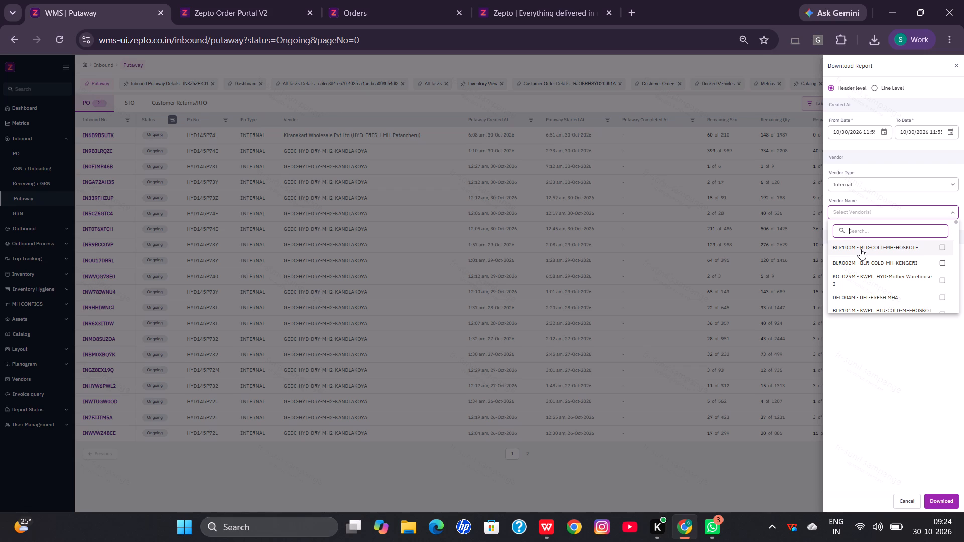
pyautogui.write('KAN')
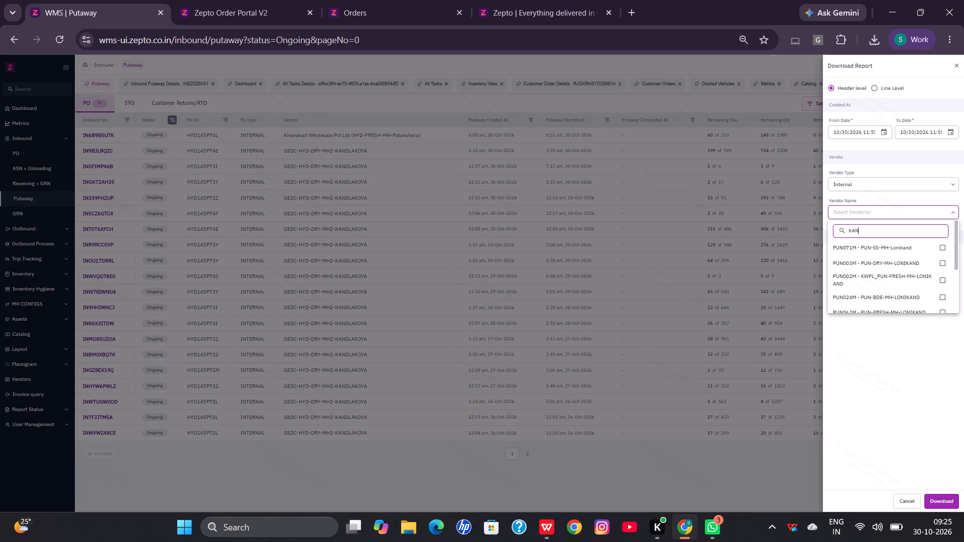
pyautogui.write('DLA')
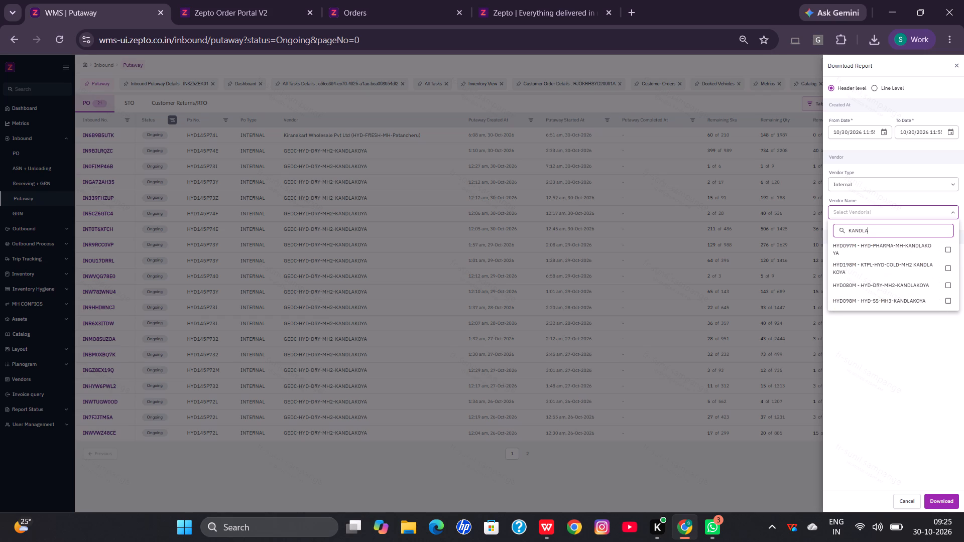
pyautogui.click(900, 288)
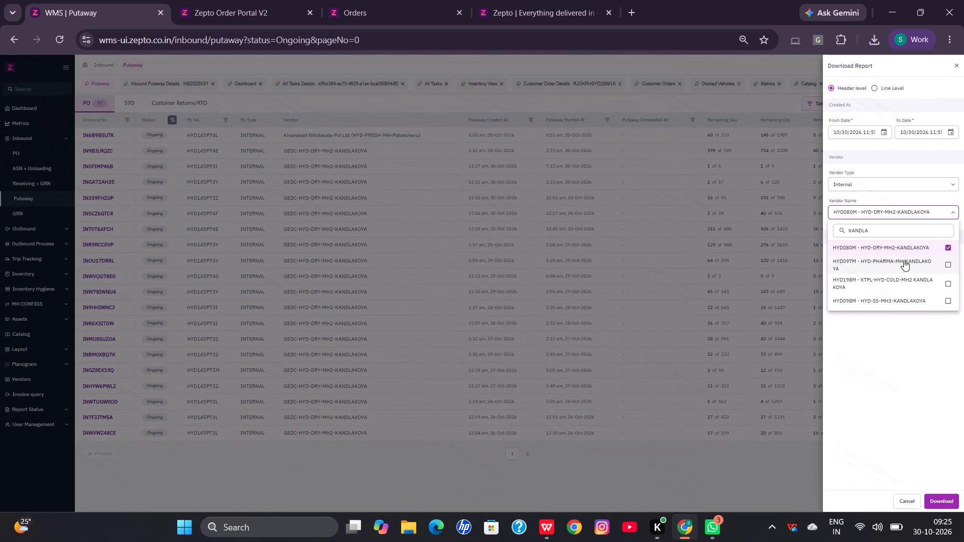
pyautogui.scroll(2, 904, 260)
pyautogui.scroll(-4, 904, 260)
pyautogui.scroll(2, 895, 295)
pyautogui.click(911, 409)
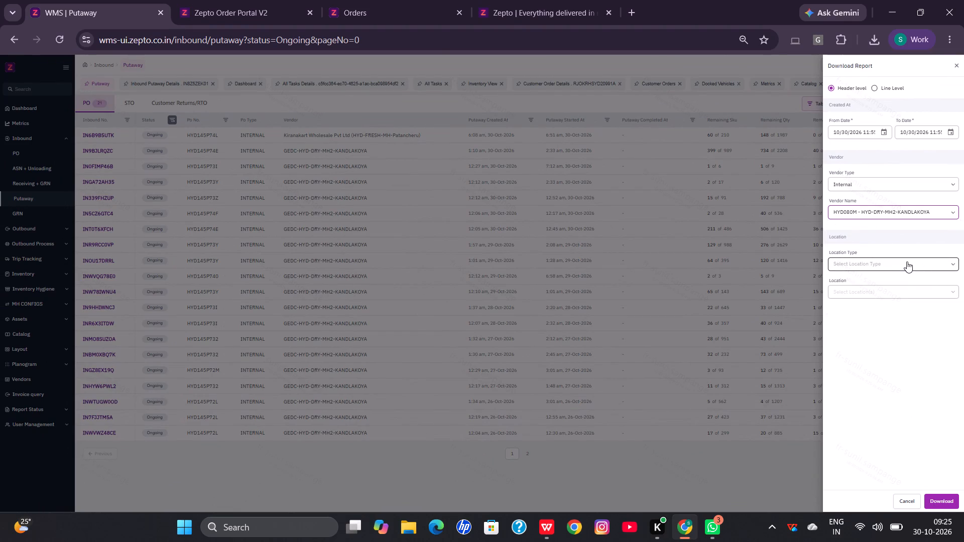
# Set the report's location type to MH/Store.
pyautogui.click(906, 261)
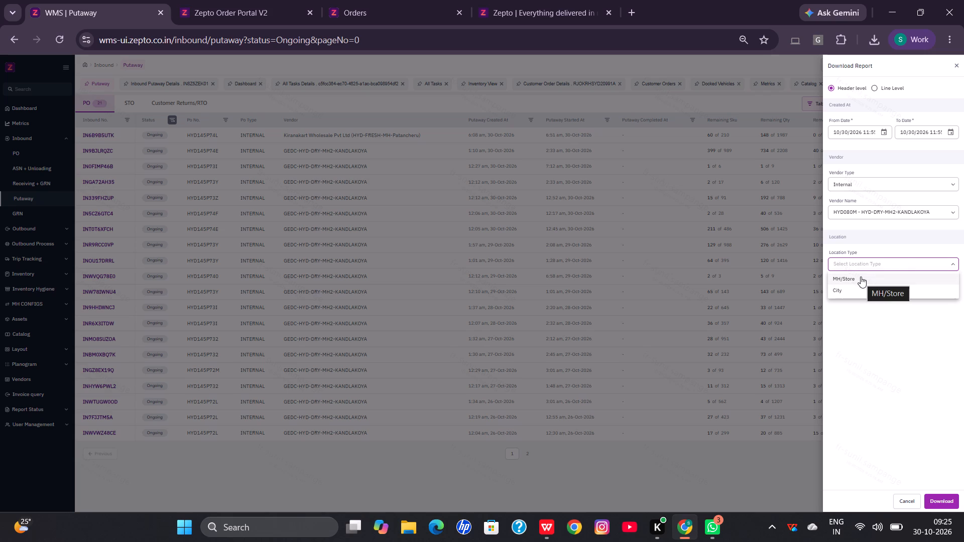
pyautogui.click(861, 277)
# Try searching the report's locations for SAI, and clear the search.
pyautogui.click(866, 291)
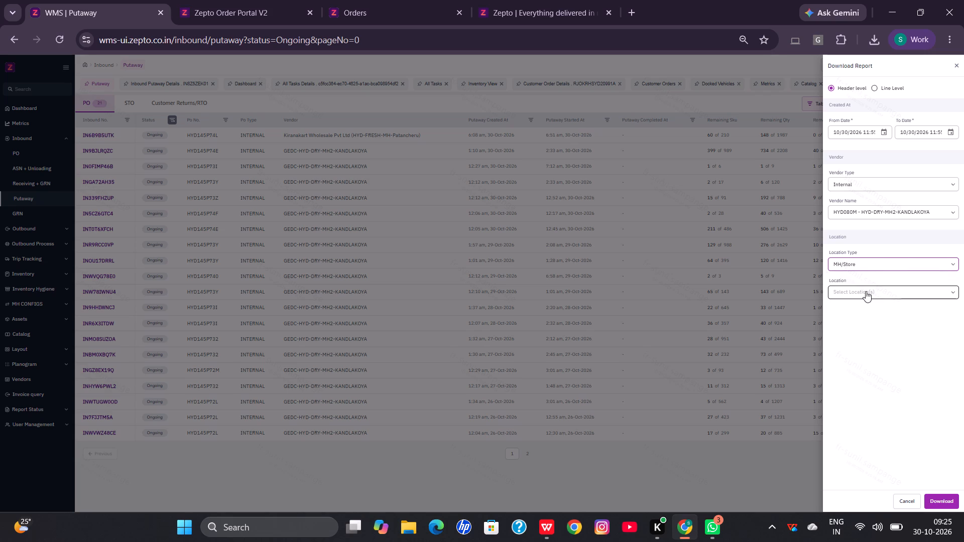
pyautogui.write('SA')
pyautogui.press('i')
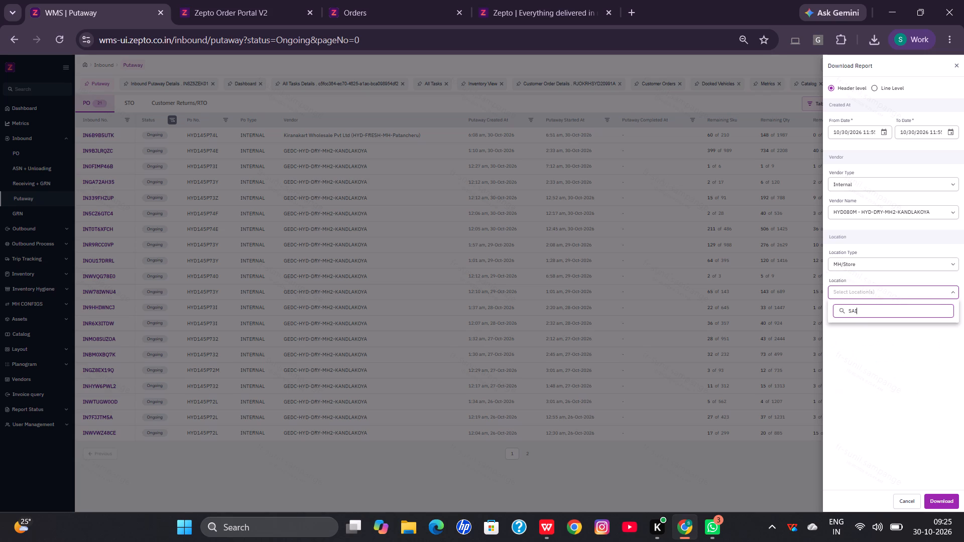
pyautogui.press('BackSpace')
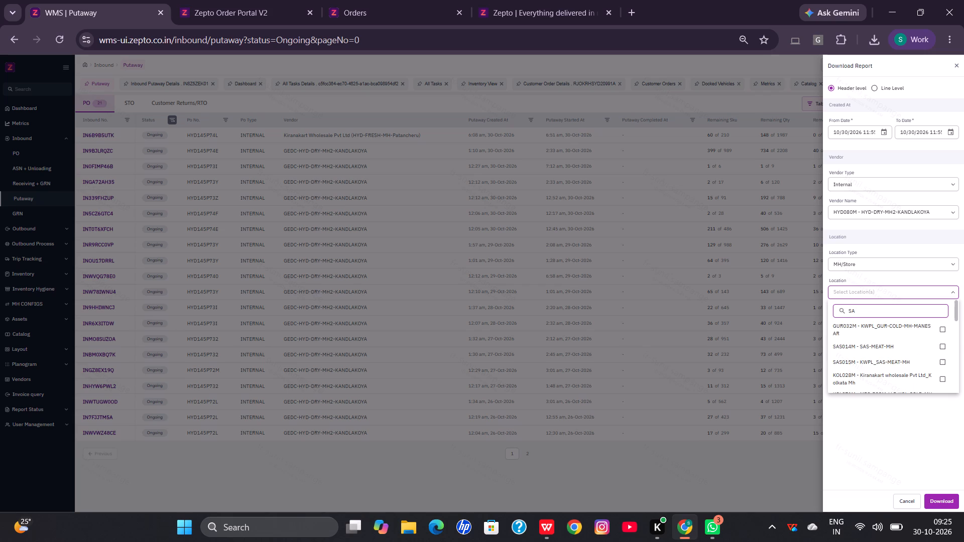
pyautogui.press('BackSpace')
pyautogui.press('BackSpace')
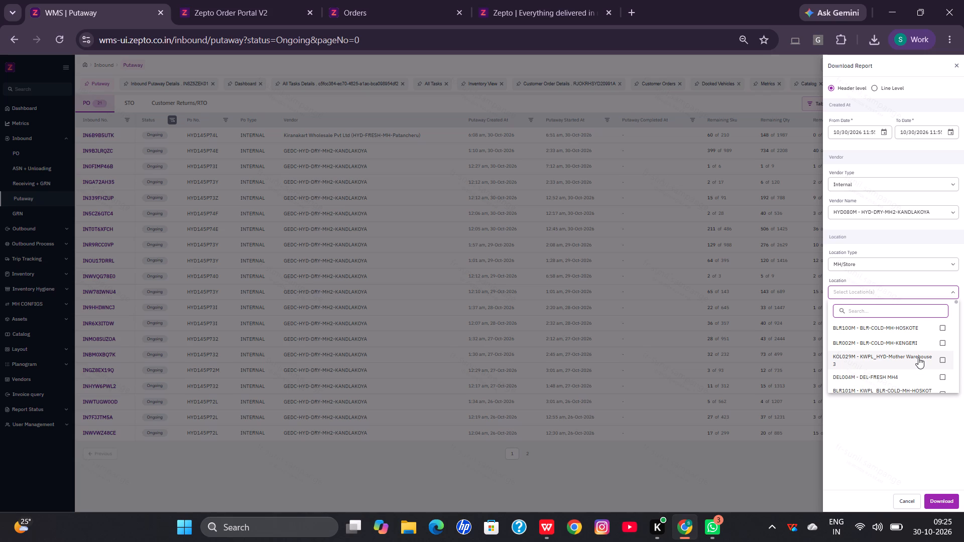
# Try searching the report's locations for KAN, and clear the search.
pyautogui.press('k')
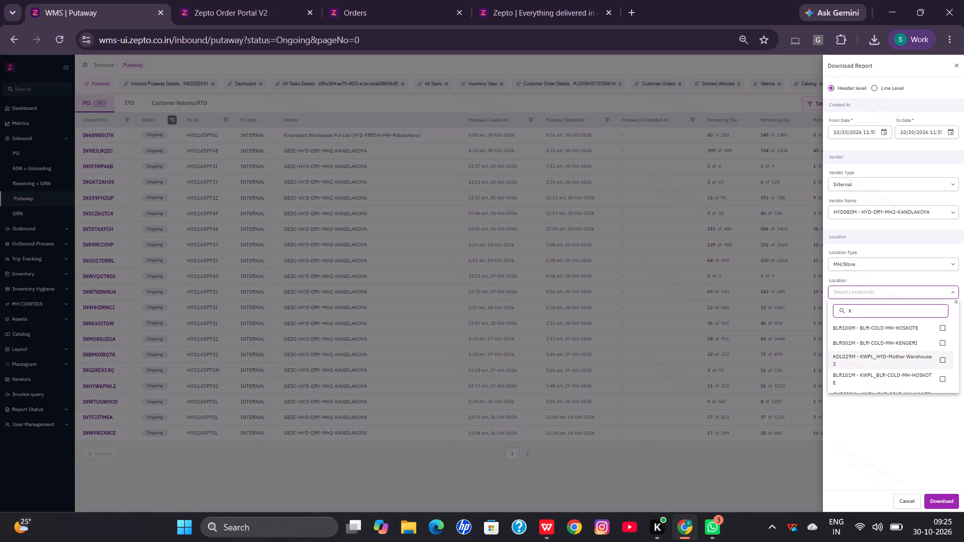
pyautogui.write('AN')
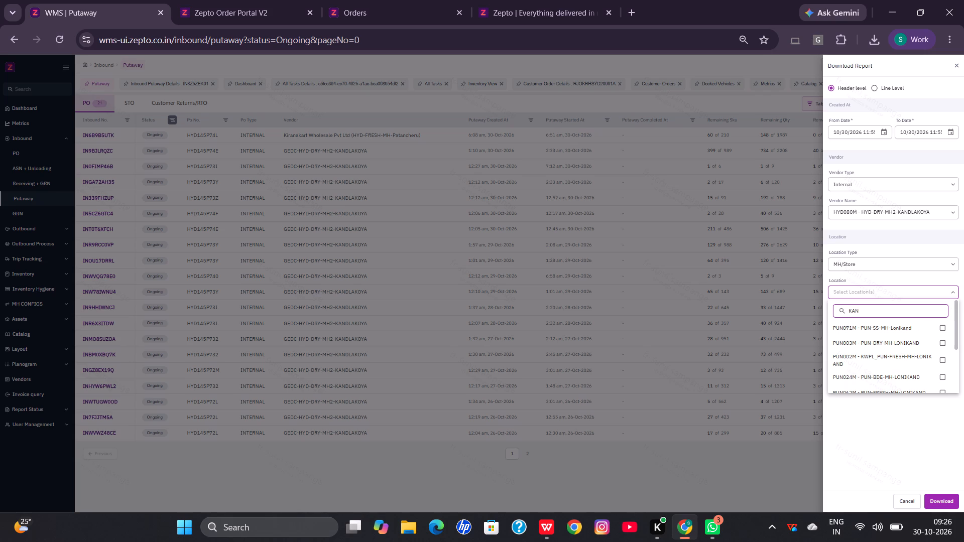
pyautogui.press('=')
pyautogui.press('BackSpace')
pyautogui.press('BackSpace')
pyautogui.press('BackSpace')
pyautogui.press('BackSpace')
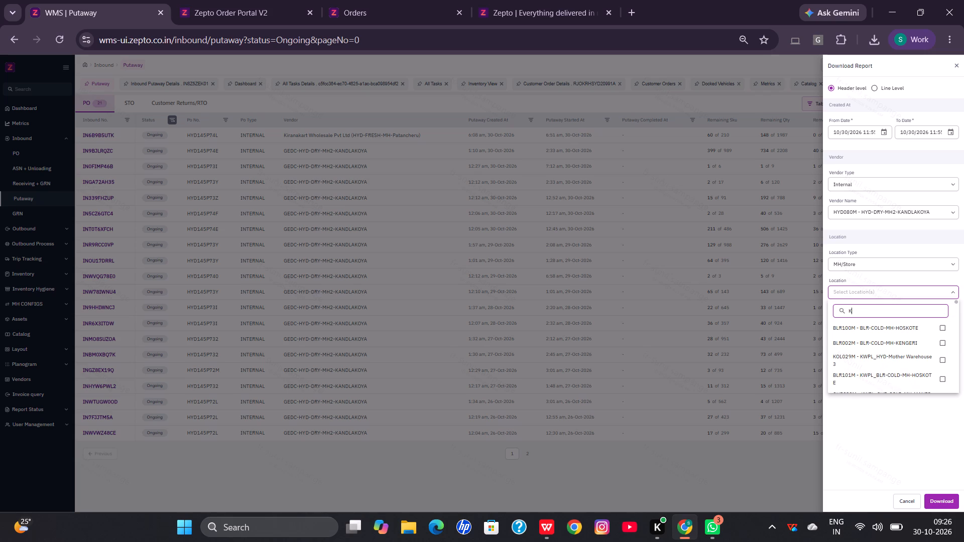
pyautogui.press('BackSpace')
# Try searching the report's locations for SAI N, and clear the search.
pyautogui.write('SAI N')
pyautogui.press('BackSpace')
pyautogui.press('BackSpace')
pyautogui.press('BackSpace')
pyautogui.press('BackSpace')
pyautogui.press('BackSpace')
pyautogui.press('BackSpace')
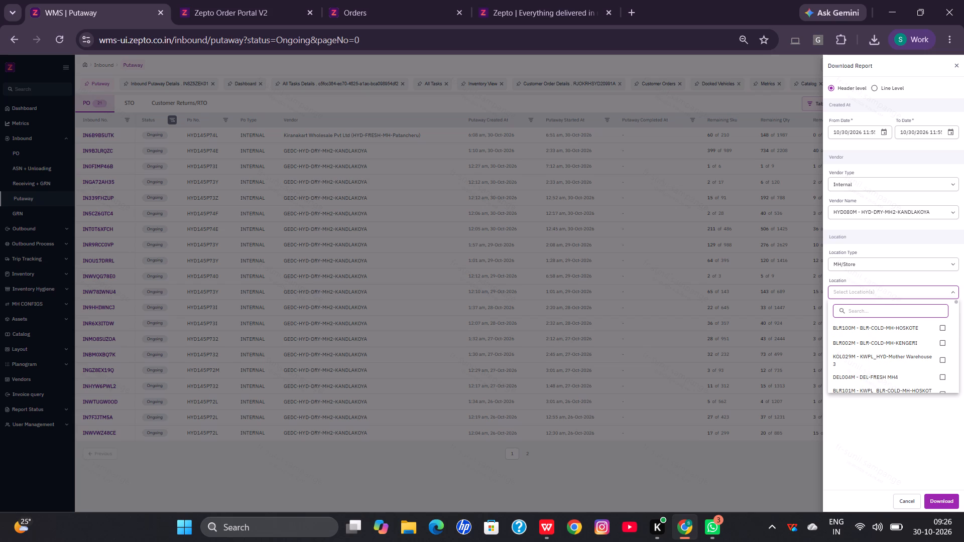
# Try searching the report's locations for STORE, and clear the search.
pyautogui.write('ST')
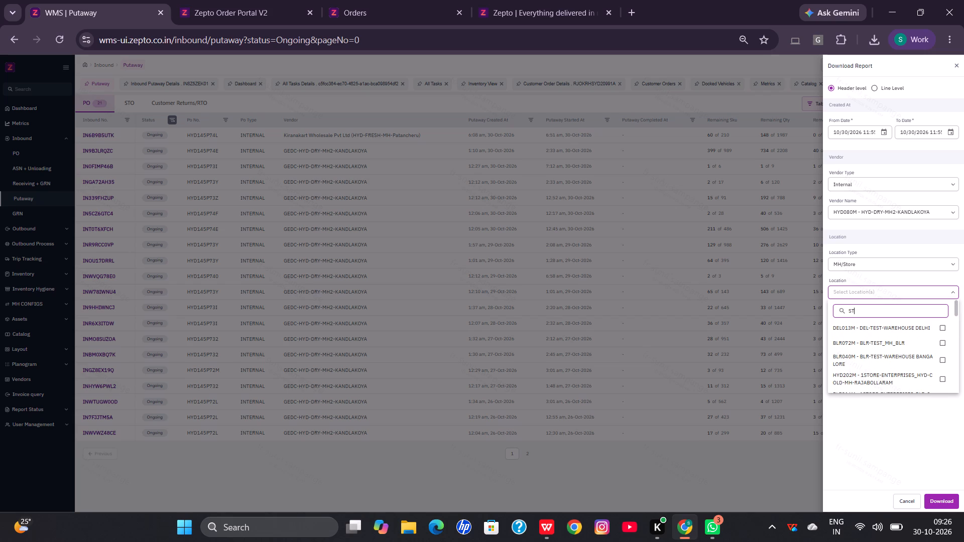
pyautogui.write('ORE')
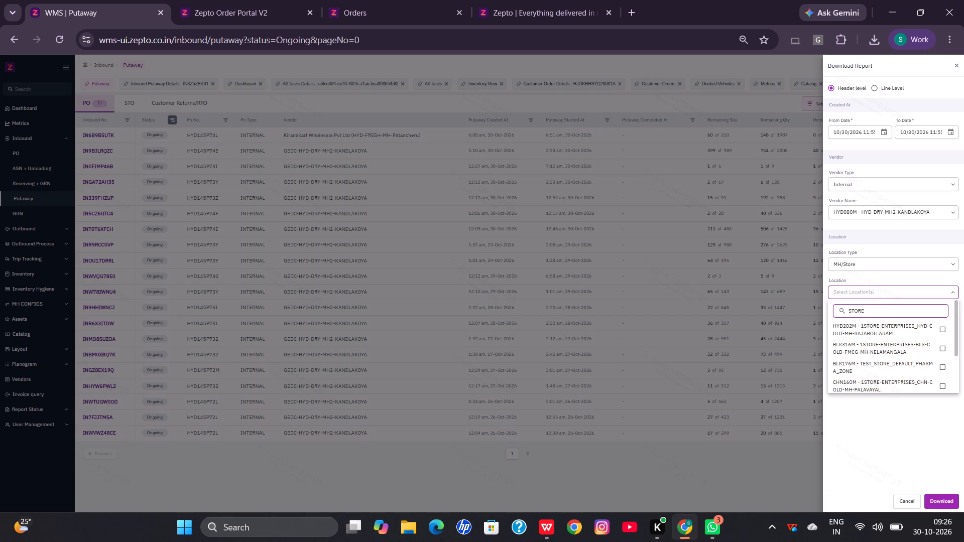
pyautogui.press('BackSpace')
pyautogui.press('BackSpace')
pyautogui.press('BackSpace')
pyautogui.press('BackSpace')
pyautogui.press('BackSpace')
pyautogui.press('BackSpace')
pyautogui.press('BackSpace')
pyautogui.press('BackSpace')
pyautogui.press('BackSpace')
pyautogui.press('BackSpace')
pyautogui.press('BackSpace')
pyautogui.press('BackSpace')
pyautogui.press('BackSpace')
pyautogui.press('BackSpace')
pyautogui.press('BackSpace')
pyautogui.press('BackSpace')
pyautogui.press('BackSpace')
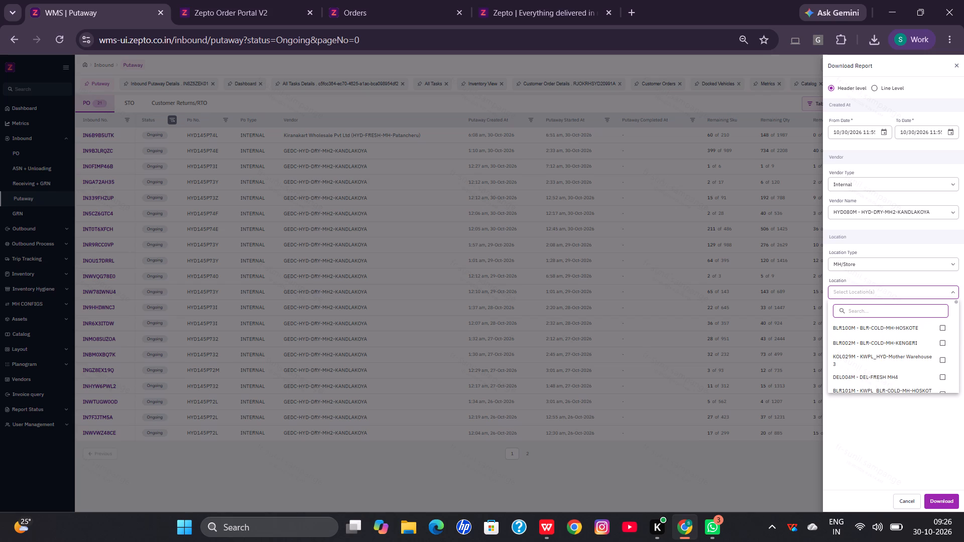
# Search the report's locations for KANDLA, select HYD080M - HYD-DRY-MH2-KANDLAKOYA, and download the header-level putaway report.
pyautogui.write('KAN')
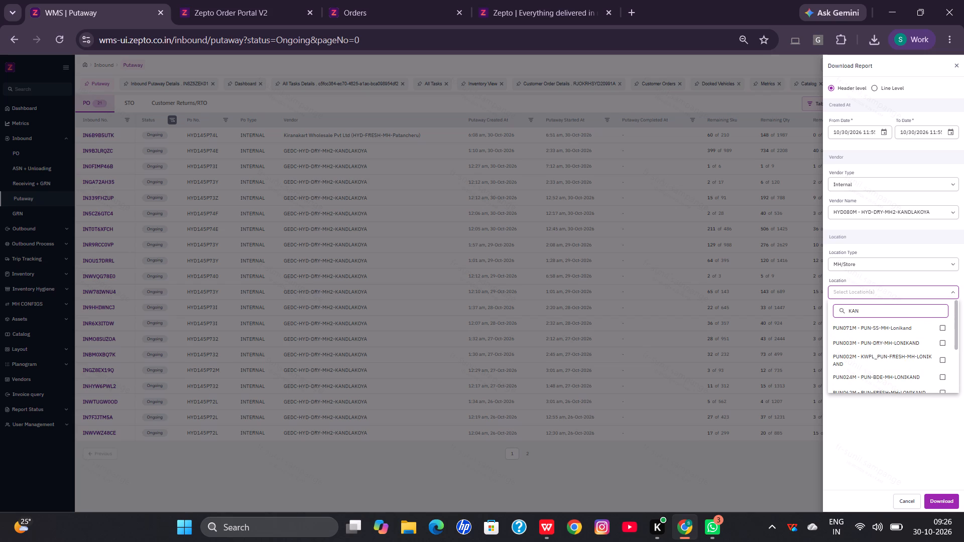
pyautogui.write('DLA')
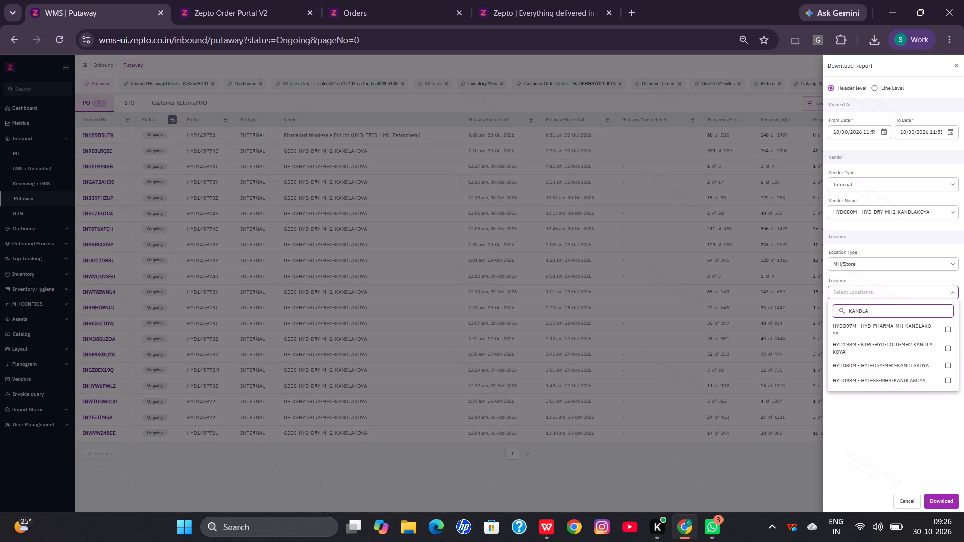
pyautogui.click(890, 361)
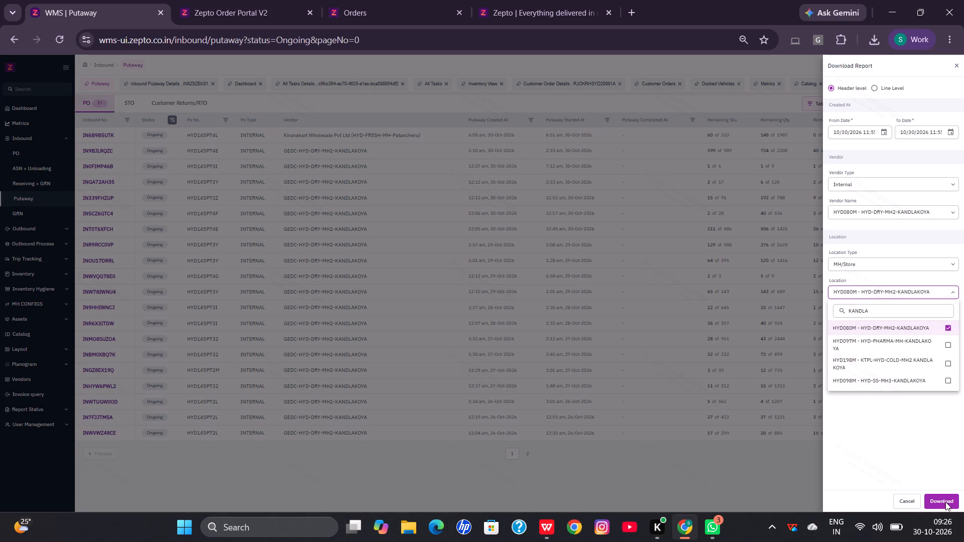
pyautogui.scroll(-3, 915, 377)
pyautogui.click(935, 500)
pyautogui.click(935, 500)
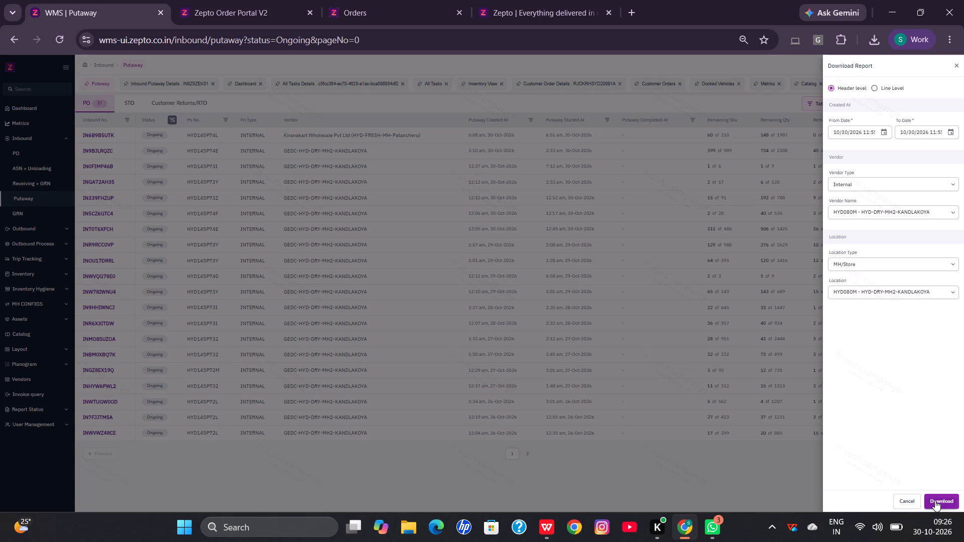
pyautogui.click(935, 500)
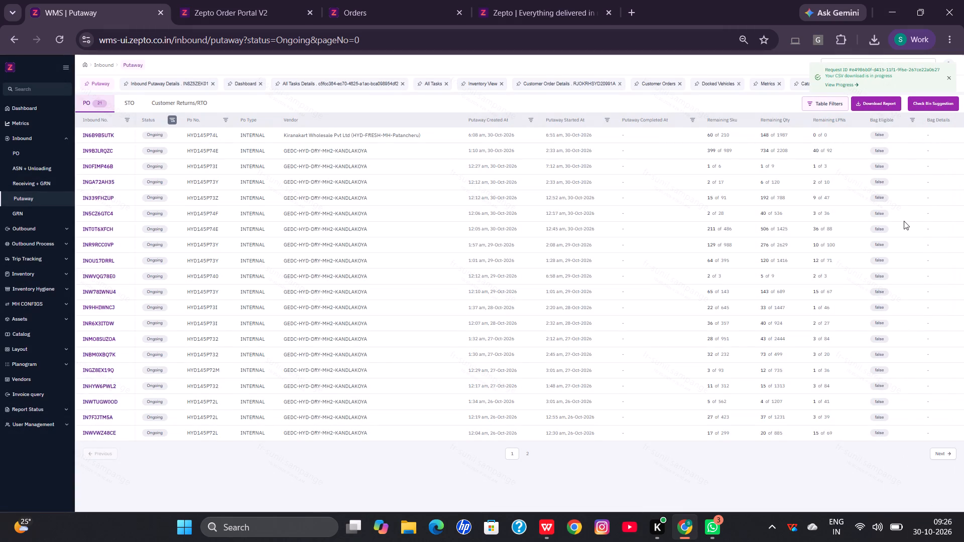
# View the report request's progress in the downloads list and keep refreshing it to check the new report's status.
pyautogui.click(838, 82)
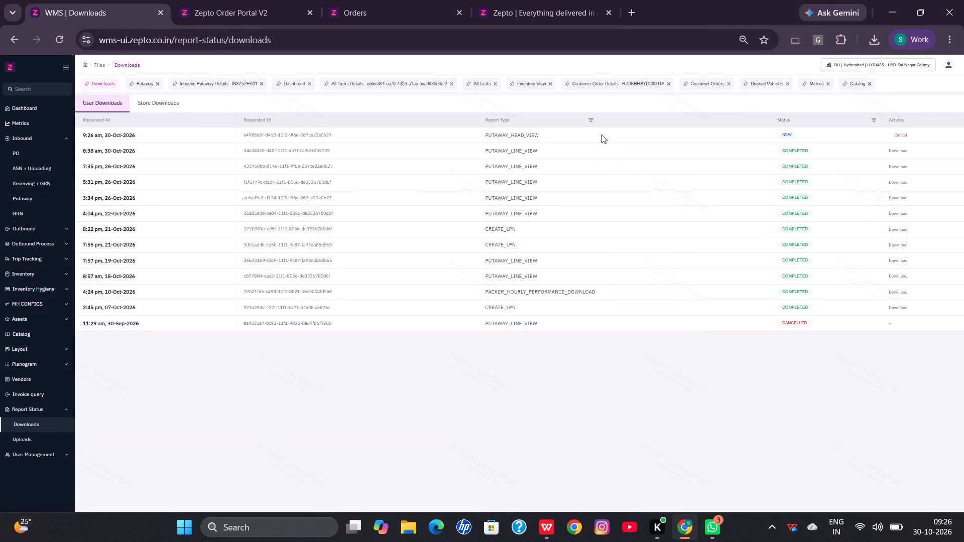
pyautogui.hotkey('ctrl', 'r')
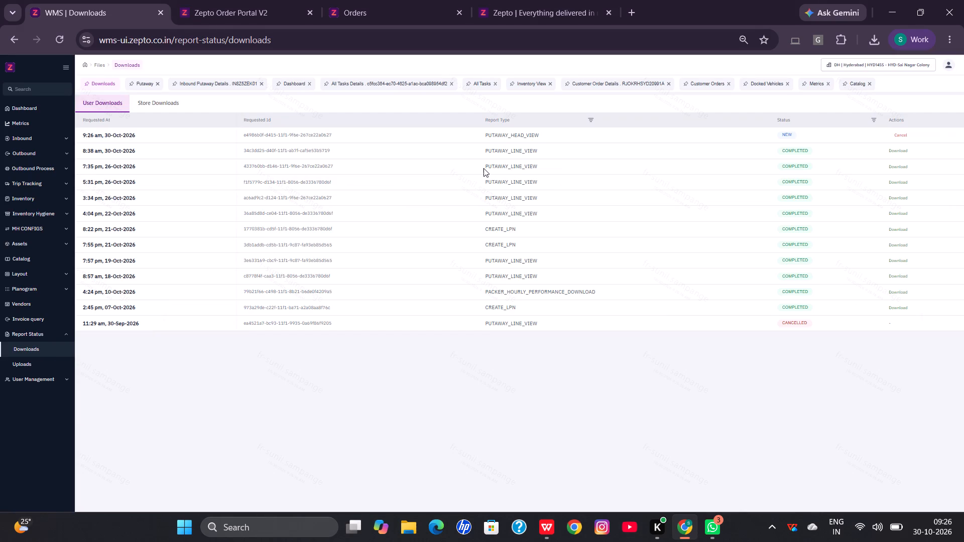
pyautogui.hotkey('ctrl', 'r')
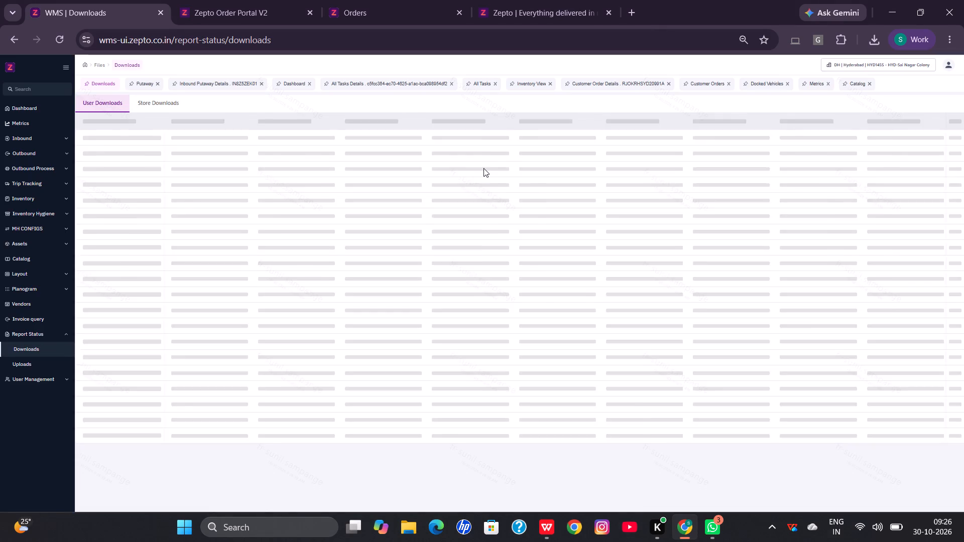
pyautogui.hotkey('ctrl', 'r')
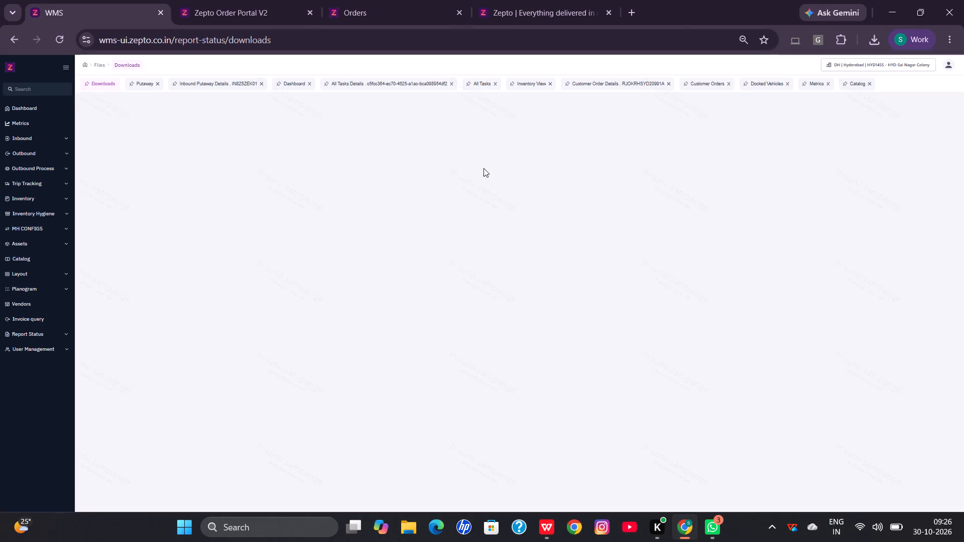
pyautogui.hotkey('ctrl', 'r')
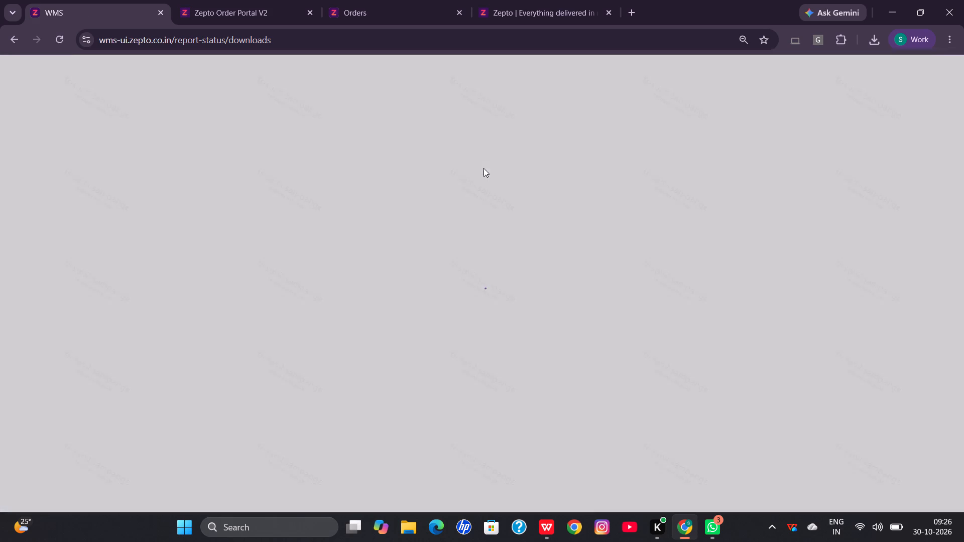
pyautogui.hotkey('ctrl', 'r')
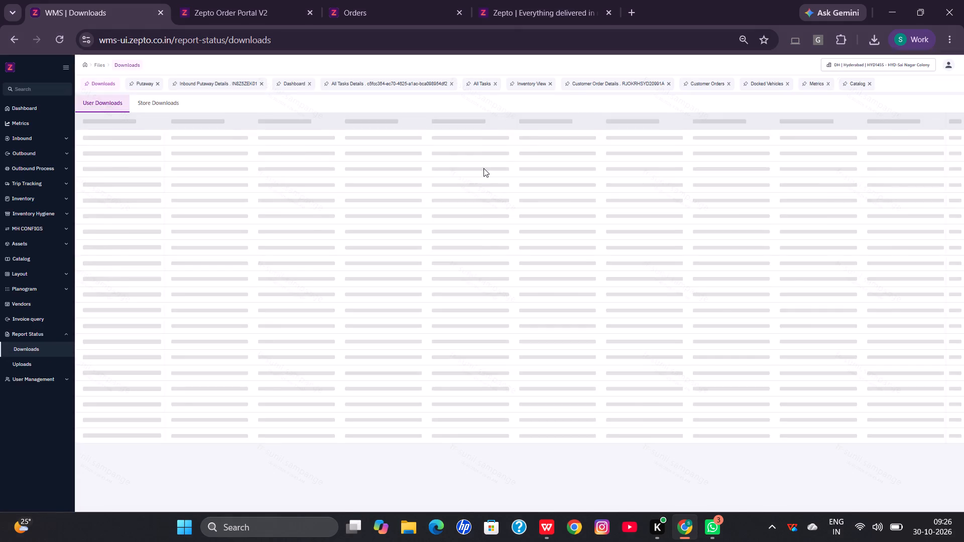
pyautogui.hotkey('ctrl', 'r')
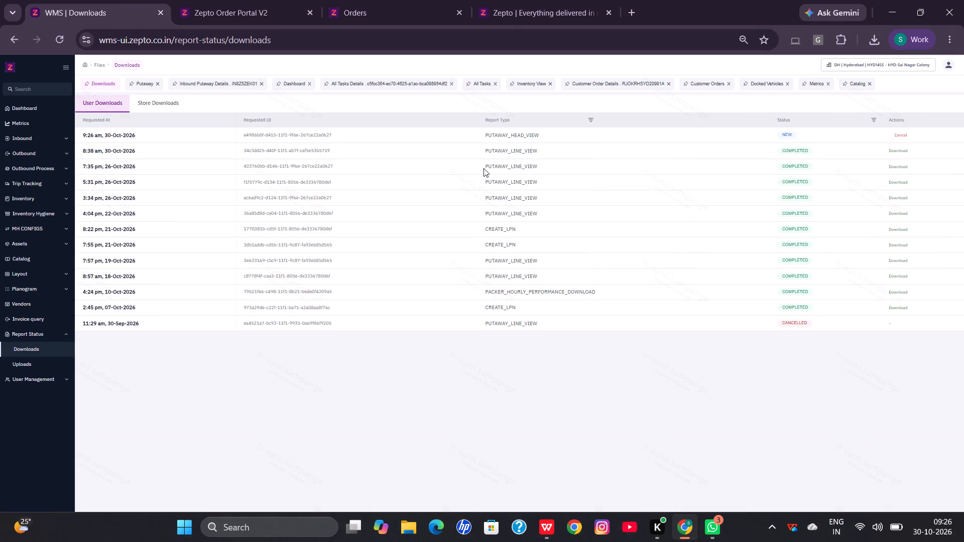
pyautogui.hotkey('ctrl', 'r')
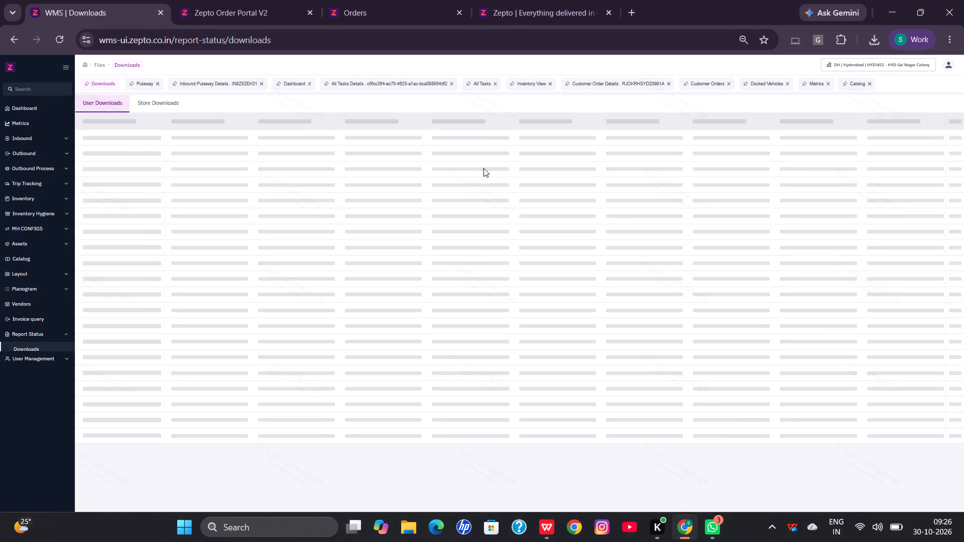
pyautogui.hotkey('ctrl', 'r')
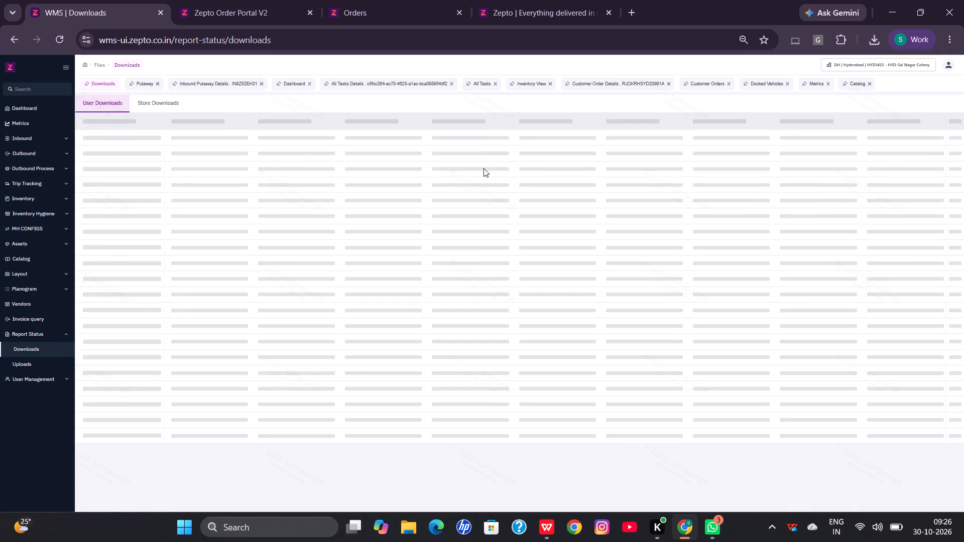
pyautogui.hotkey('ctrl', 'r')
pyautogui.hotkey('ctrl', 'r')
pyautogui.hotkey('ctrl', 'r')
pyautogui.hotkey('ctrl', 'r')
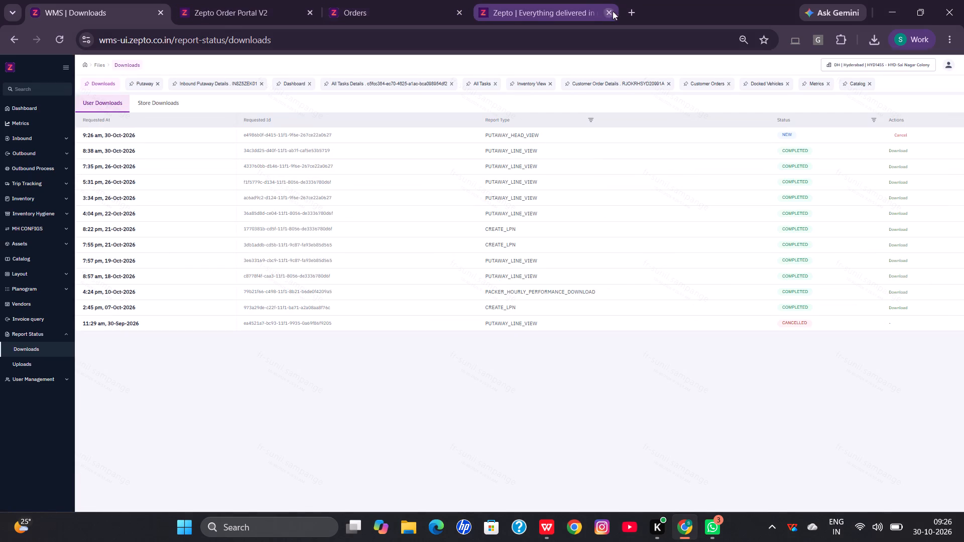
# Open the WMS dashboard in a new browser tab.
pyautogui.click(632, 14)
pyautogui.write('WM')
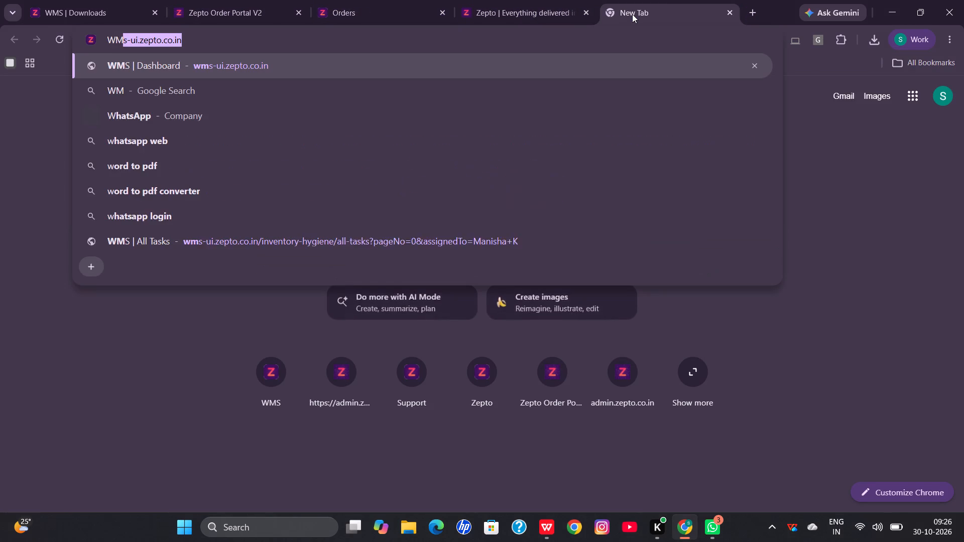
pyautogui.click(574, 55)
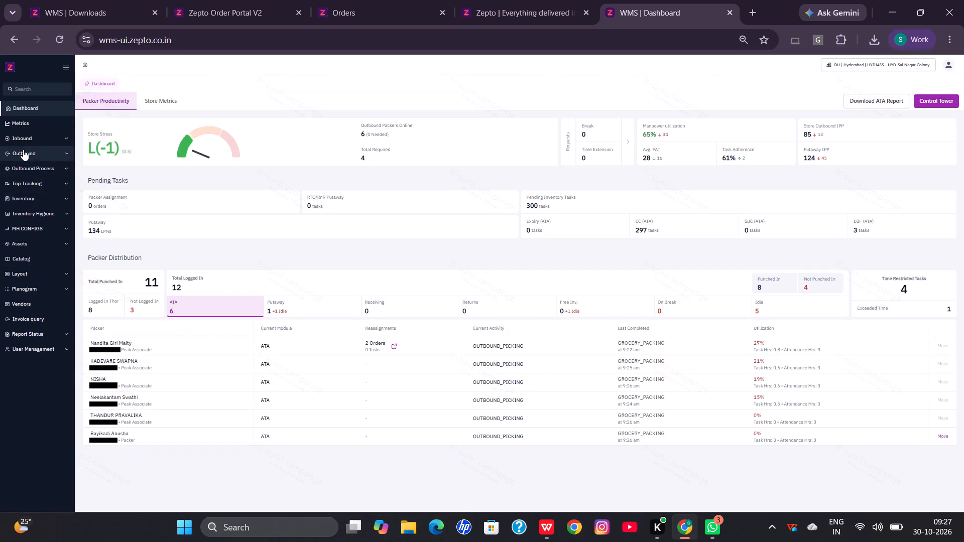
# Open the outbound customer orders and filter them by status PICKING_IN_PROGRESS.
pyautogui.click(23, 150)
pyautogui.click(24, 186)
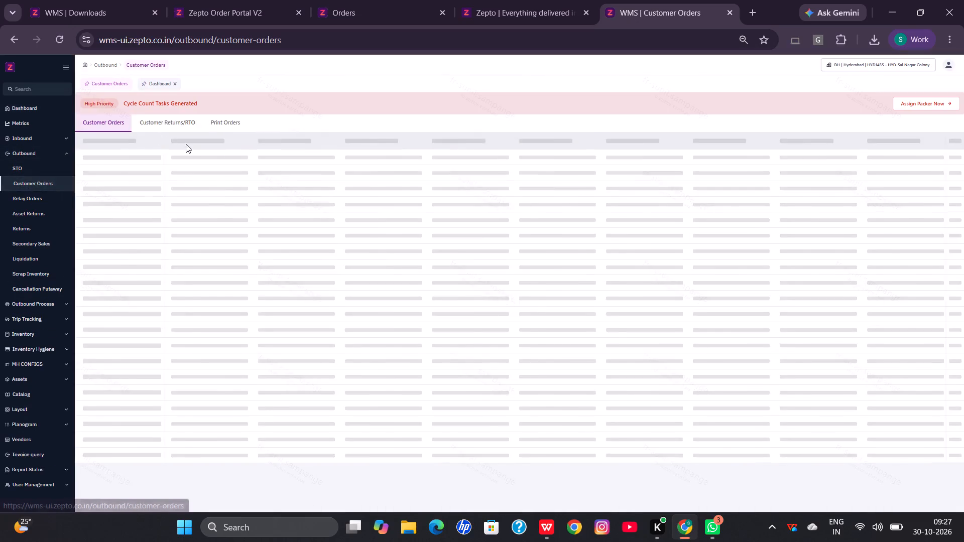
pyautogui.click(249, 134)
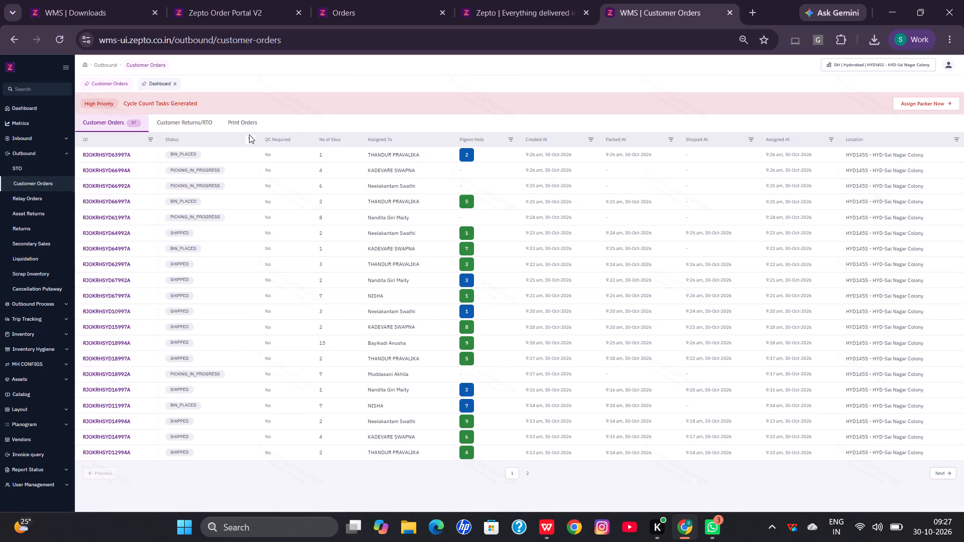
pyautogui.write('PIC')
pyautogui.click(226, 181)
pyautogui.press('3')
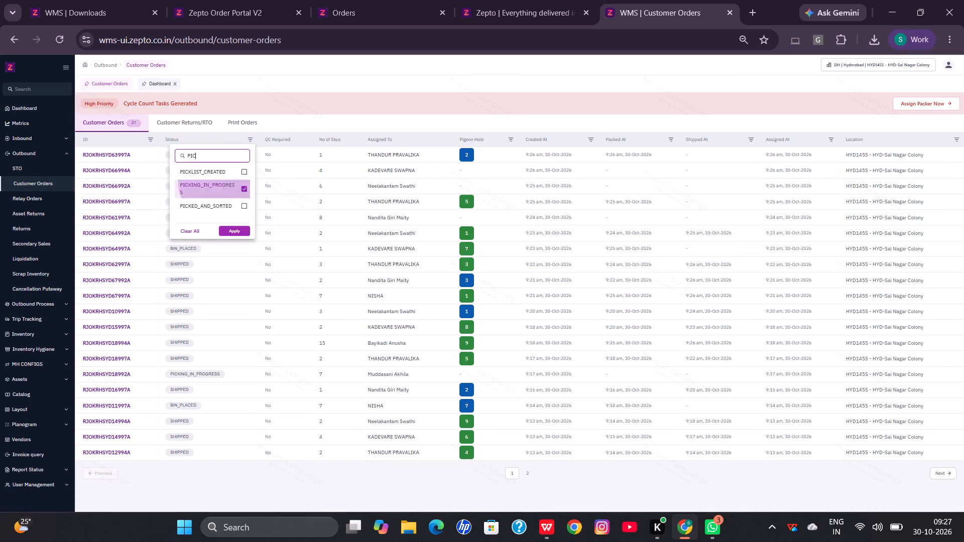
pyautogui.press('Return')
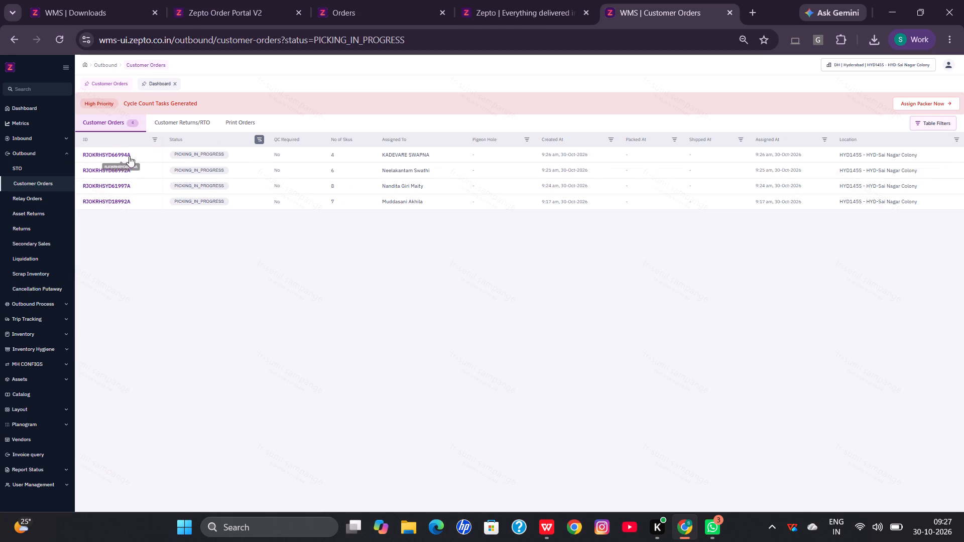
pyautogui.click(89, 169)
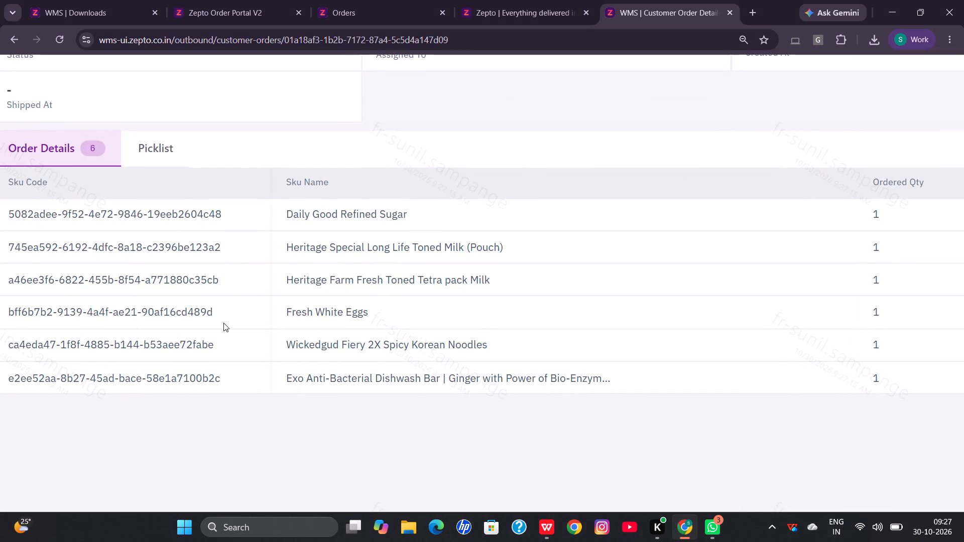
pyautogui.tripleClick(176, 293)
pyautogui.hotkey('ctrl', 'c')
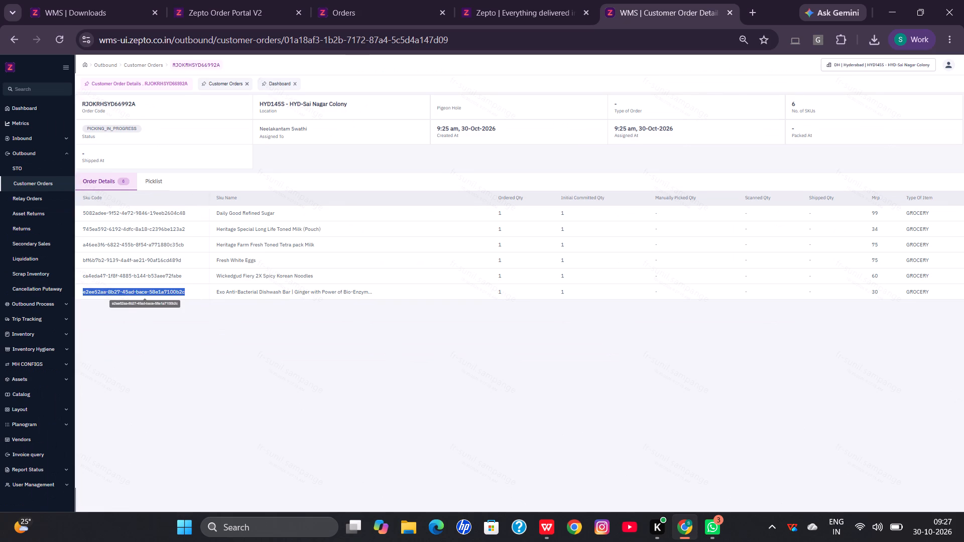
pyautogui.hotkey('ctrl', 'c')
# Filter the Inventory View's SKU list by the copied dishwash bar SKU code.
pyautogui.keyDown('ctrl'); pyautogui.click(25, 331); pyautogui.keyUp('ctrl')
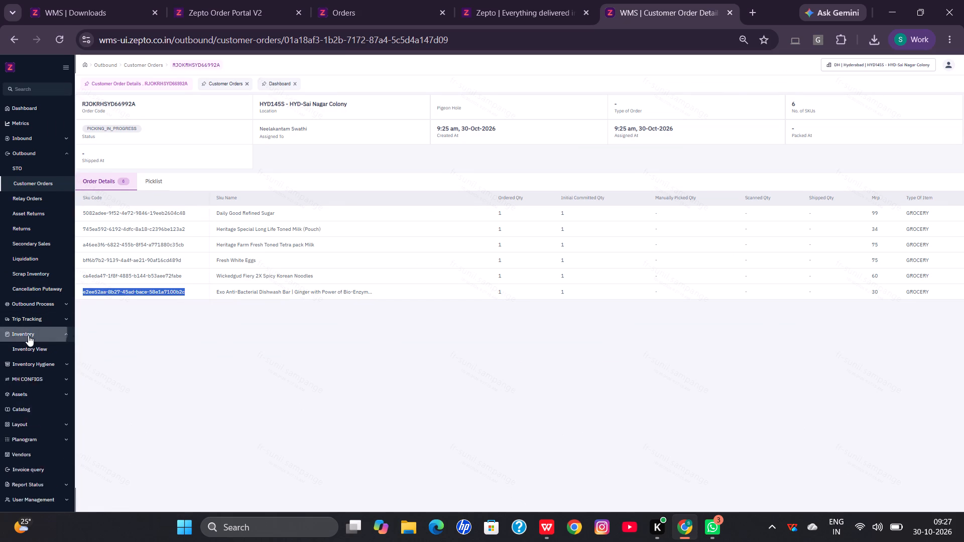
pyautogui.keyDown('ctrl'); pyautogui.click(31, 346); pyautogui.keyUp('ctrl')
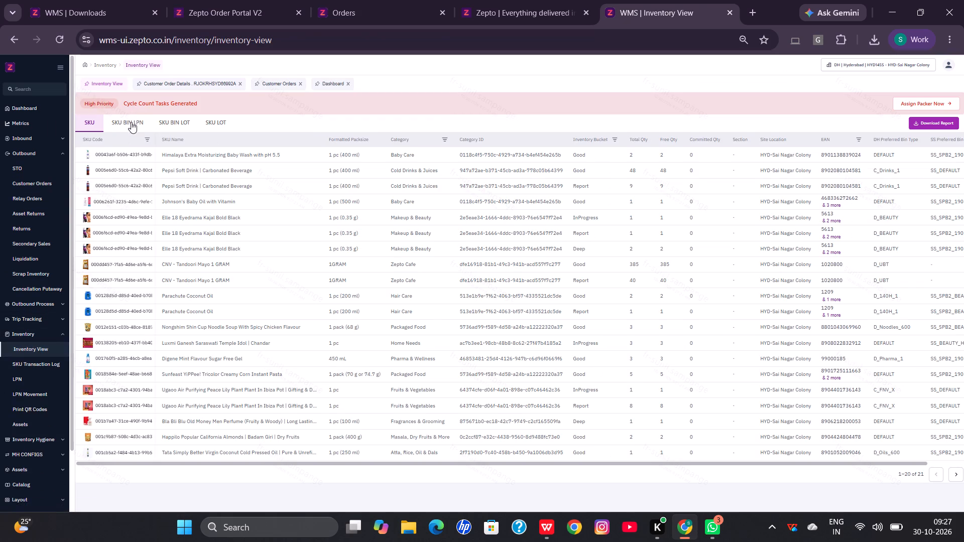
pyautogui.keyDown('ctrl'); pyautogui.moveTo(131, 122); pyautogui.dragTo(148, 137); pyautogui.keyUp('ctrl')
pyautogui.keyDown('ctrl'); pyautogui.click(148, 137); pyautogui.keyUp('ctrl')
pyautogui.keyDown('ctrl'); pyautogui.click(148, 137); pyautogui.keyUp('ctrl')
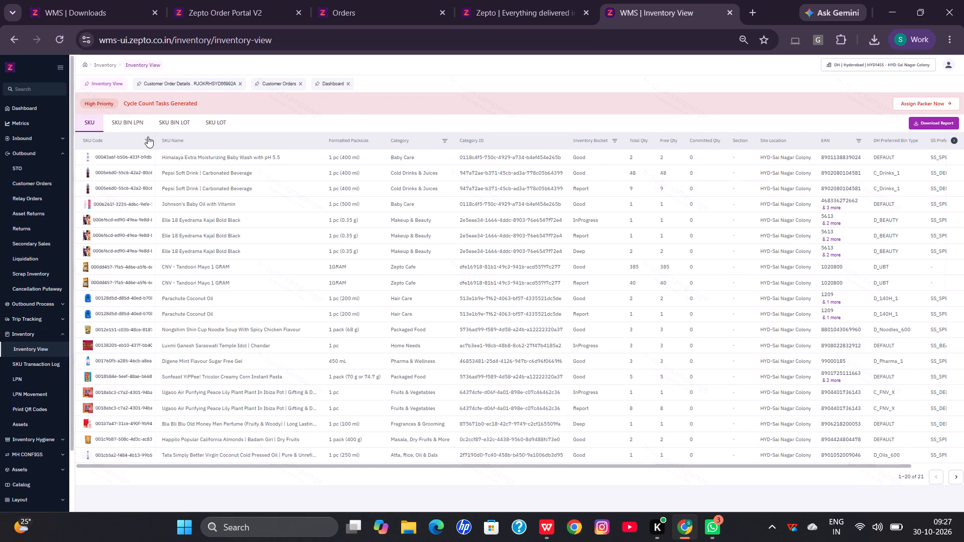
pyautogui.hotkey('ctrl', 'v')
pyautogui.hotkey('ctrl', 'Return')
pyautogui.click(148, 137)
pyautogui.hotkey('ctrl', 'v')
pyautogui.hotkey('ctrl', 'Return')
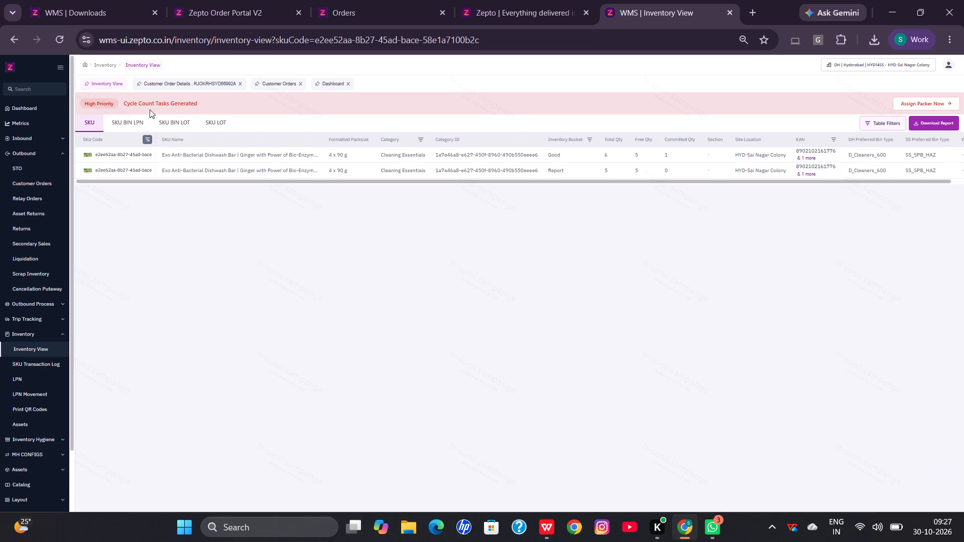
# Filter the SKU BIN LPN inventory list by the same dishwash bar SKU code.
pyautogui.click(123, 114)
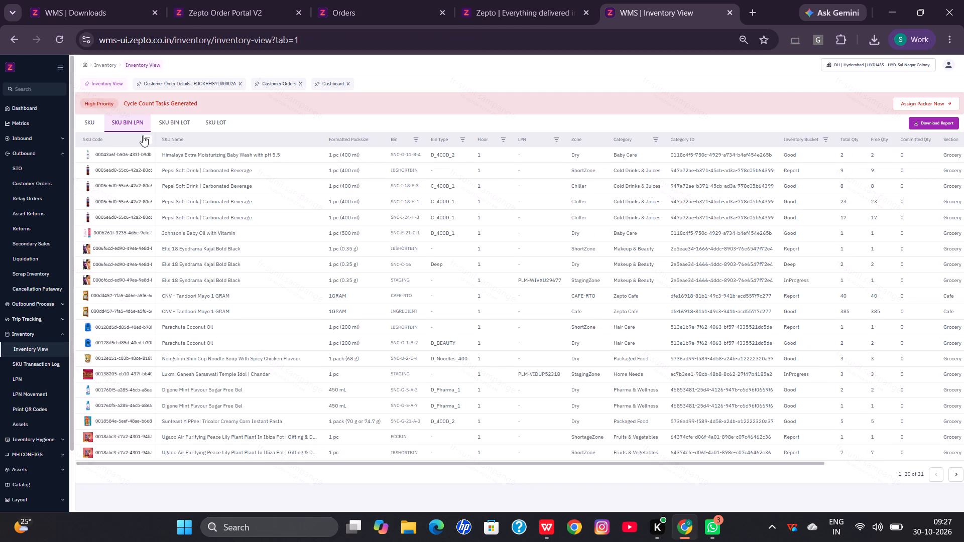
pyautogui.click(143, 135)
pyautogui.hotkey('ctrl', 'v')
pyautogui.hotkey('ctrl', 'Return')
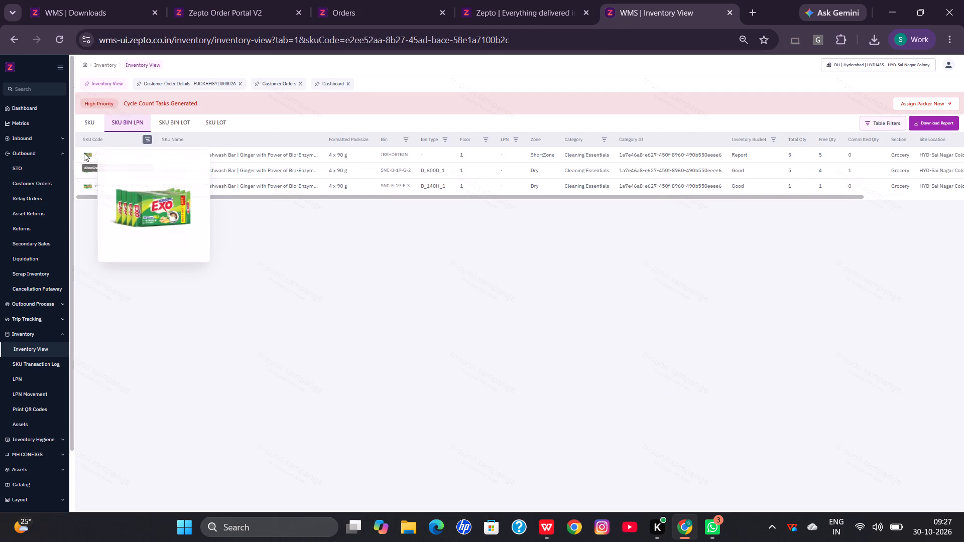
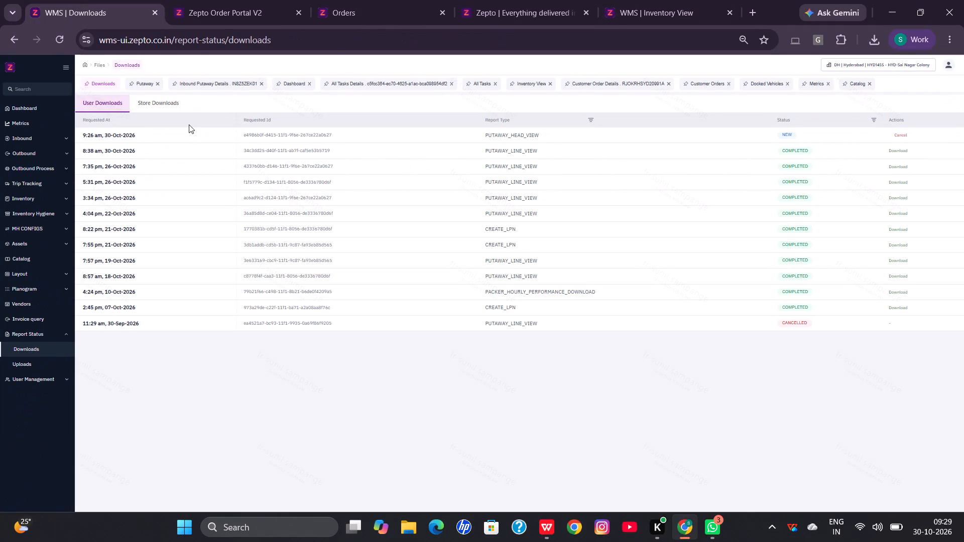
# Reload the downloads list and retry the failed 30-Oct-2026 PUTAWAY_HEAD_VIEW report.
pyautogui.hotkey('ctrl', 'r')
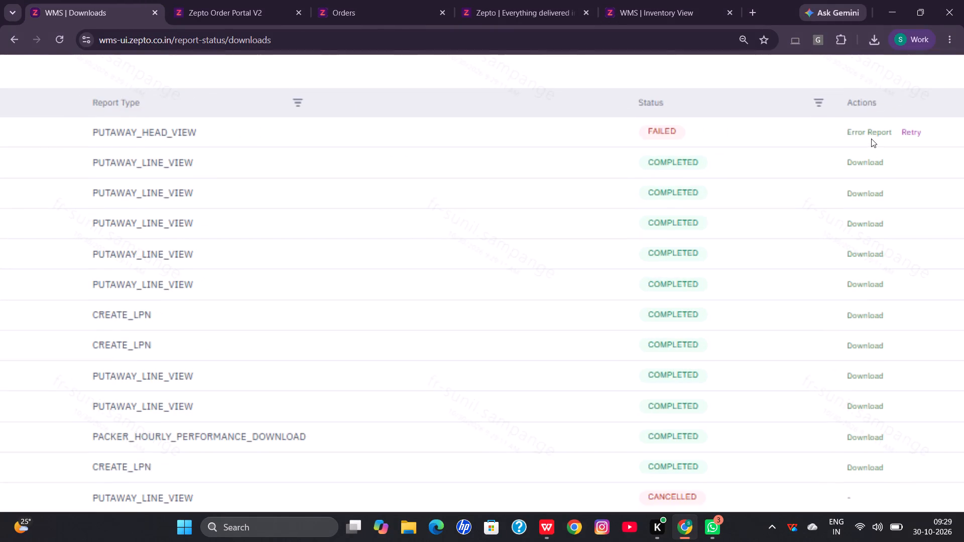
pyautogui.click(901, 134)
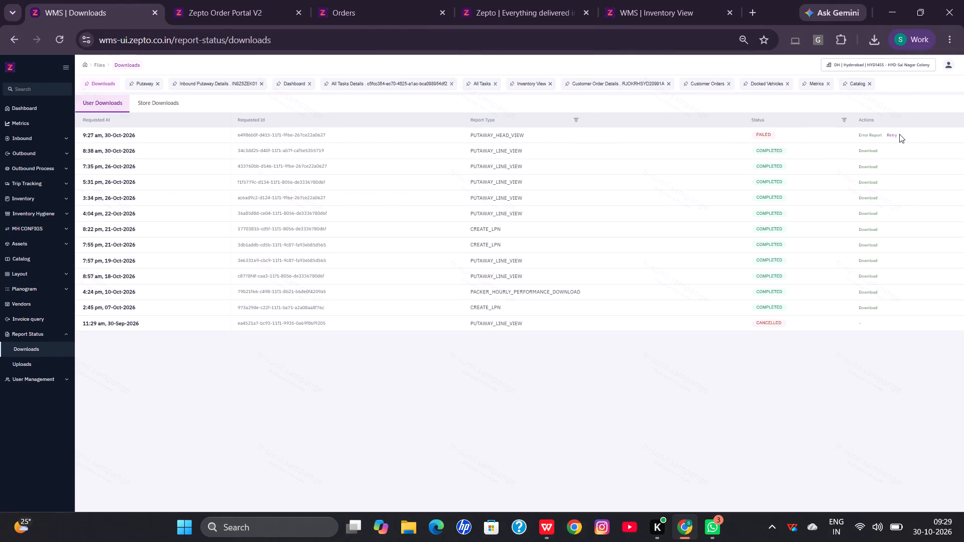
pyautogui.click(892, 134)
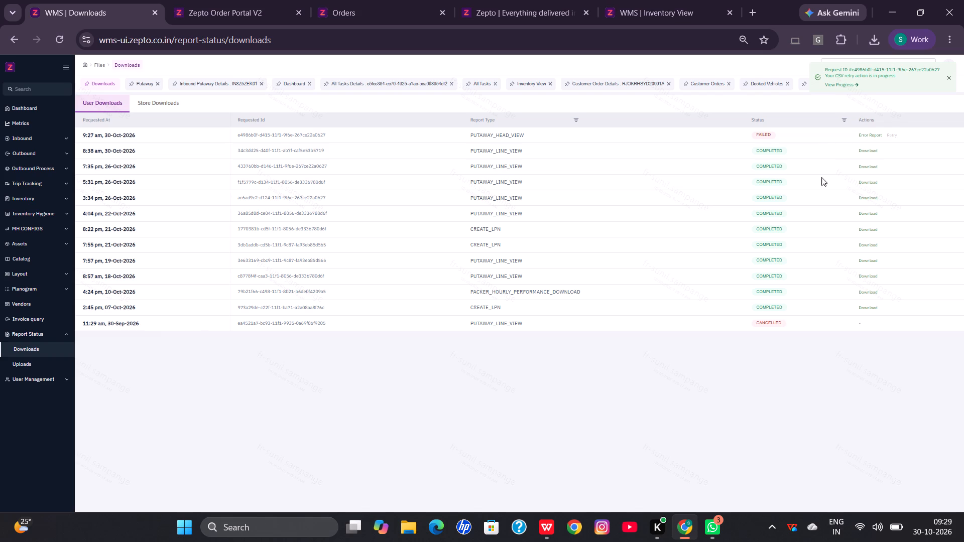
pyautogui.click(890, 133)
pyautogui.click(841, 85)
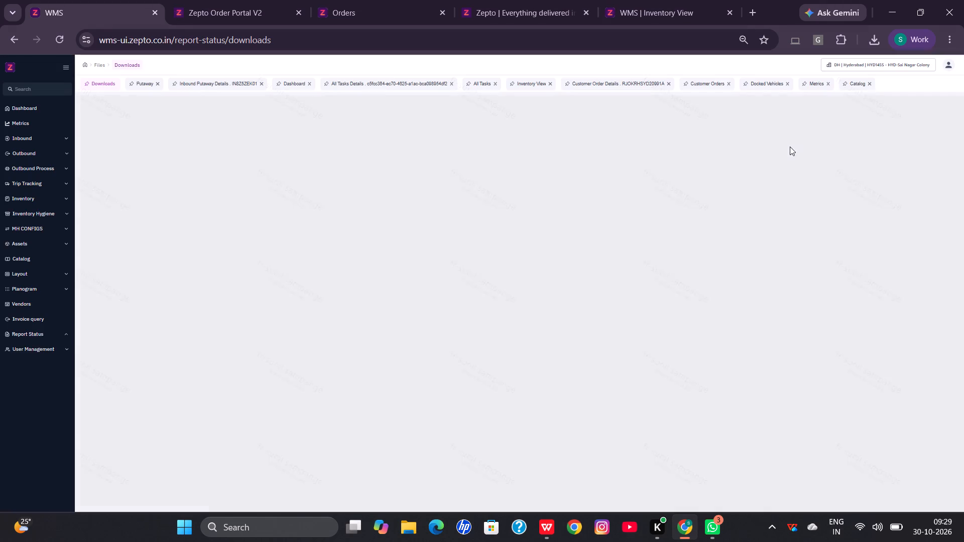
# Reload the downloads list repeatedly to check the status of the retried PUTAWAY_HEAD_VIEW report.
pyautogui.hotkey('ctrl', 'r')
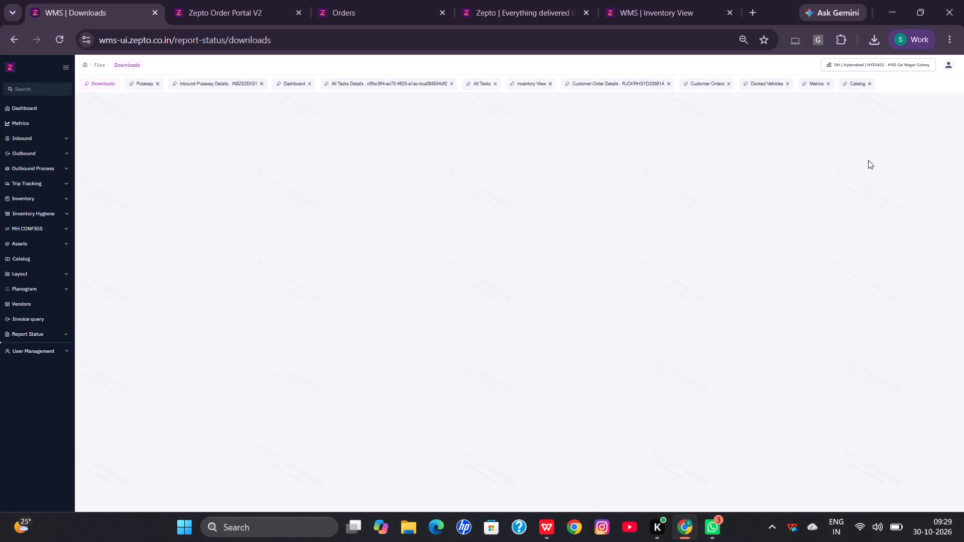
pyautogui.hotkey('ctrl', 'r')
pyautogui.hotkey('ctrl', 'r')
pyautogui.hotkey('ctrl', 'r')
pyautogui.hotkey('ctrl', 'r')
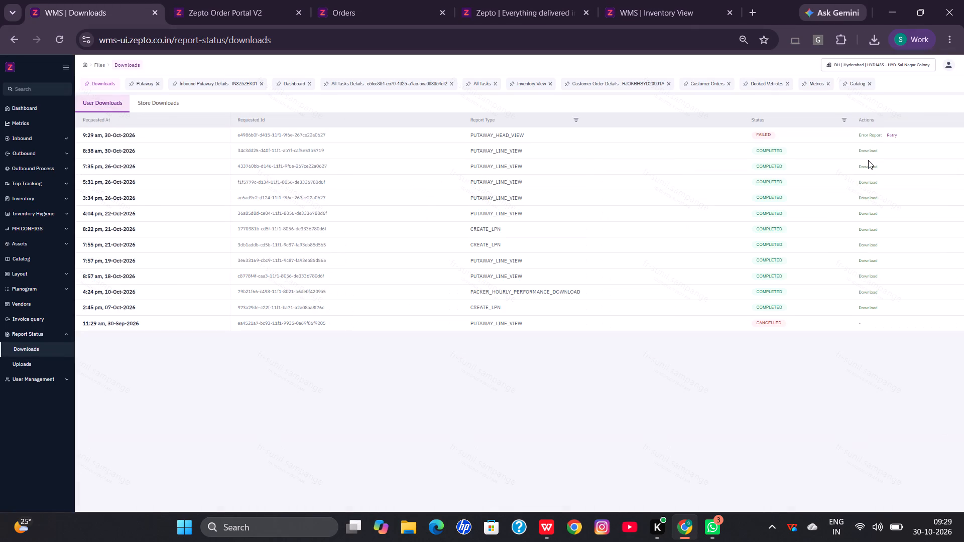
pyautogui.hotkey('ctrl', 'r')
pyautogui.hotkey('ctrl', 'r')
pyautogui.hotkey('ctrl', 'r')
pyautogui.hotkey('ctrl', 'r')
pyautogui.hotkey('ctrl', 'r')
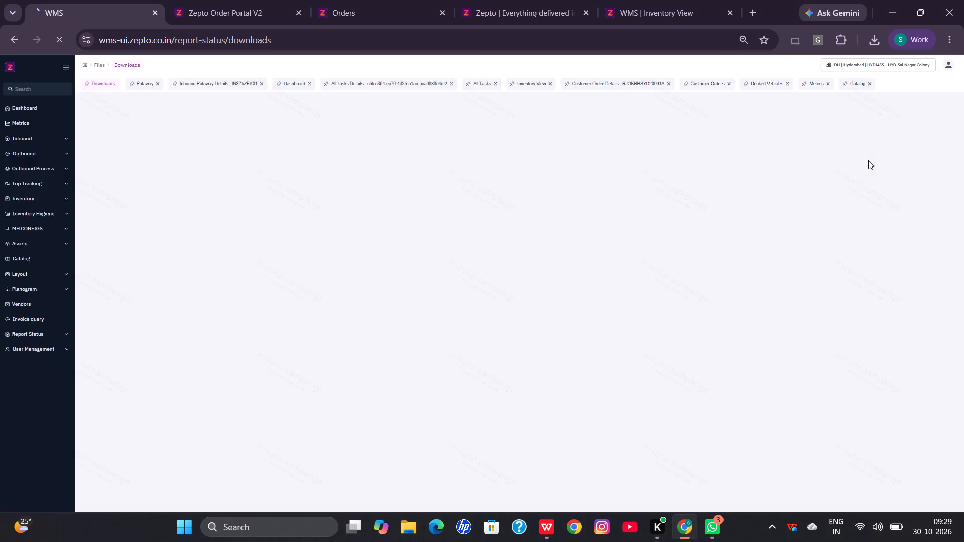
pyautogui.hotkey('ctrl', 'r')
pyautogui.hotkey('ctrl', 'r')
pyautogui.hotkey('ctrl', 'r')
pyautogui.hotkey('ctrl', 'r')
pyautogui.hotkey('ctrl', 'r')
pyautogui.hotkey('ctrl', 'r')
pyautogui.hotkey('ctrl', 'r')
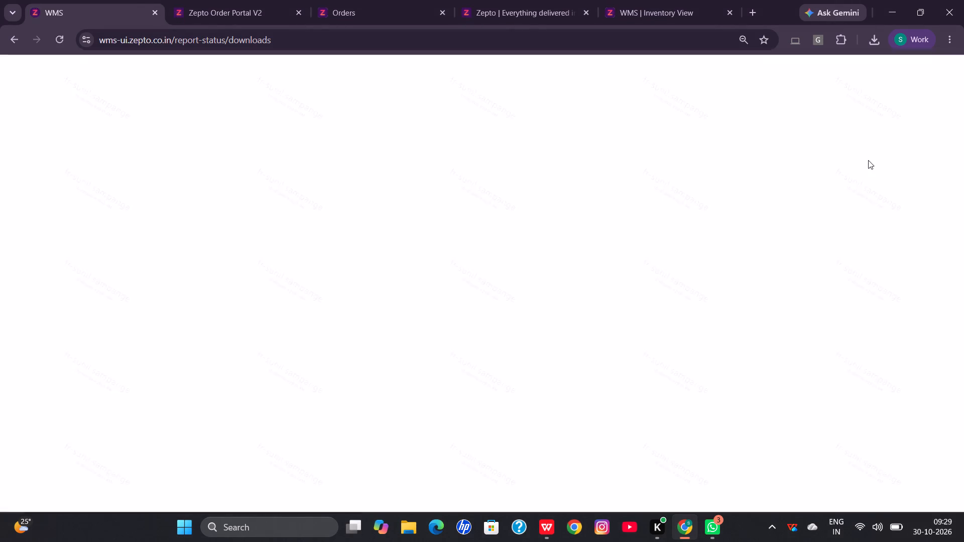
pyautogui.hotkey('ctrl', 'r')
pyautogui.hotkey('ctrl', 'r')
pyautogui.hotkey('ctrl', 'r')
pyautogui.hotkey('ctrl', 'r')
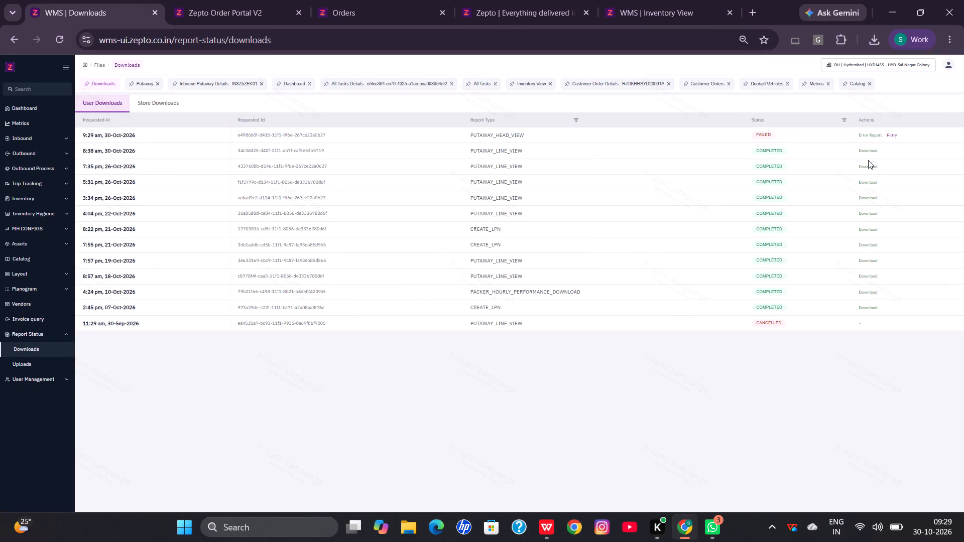
pyautogui.hotkey('ctrl', 'r')
pyautogui.hotkey('ctrl', 'r')
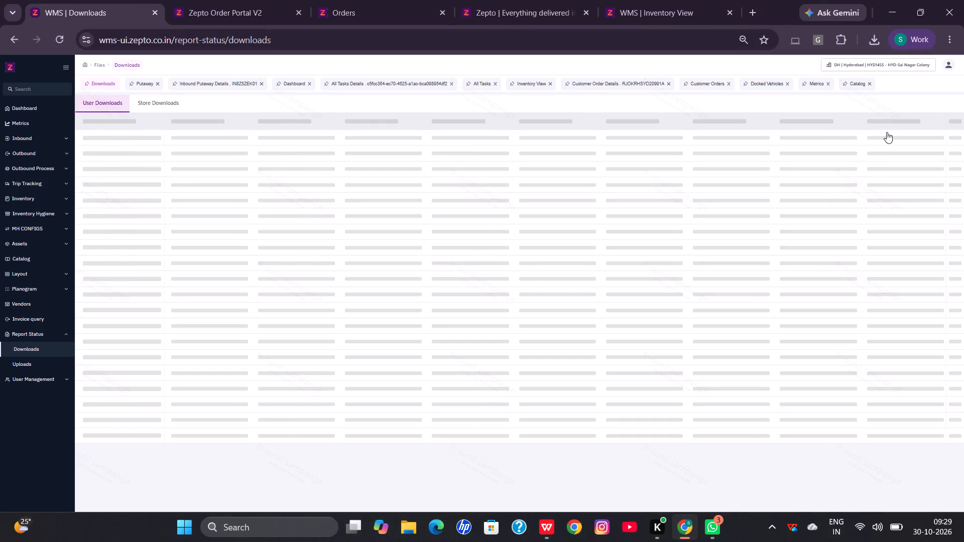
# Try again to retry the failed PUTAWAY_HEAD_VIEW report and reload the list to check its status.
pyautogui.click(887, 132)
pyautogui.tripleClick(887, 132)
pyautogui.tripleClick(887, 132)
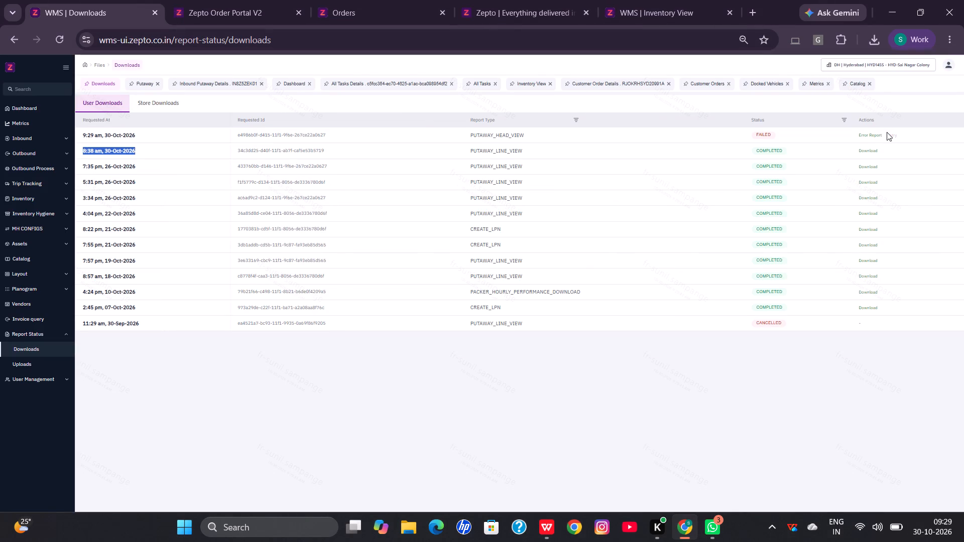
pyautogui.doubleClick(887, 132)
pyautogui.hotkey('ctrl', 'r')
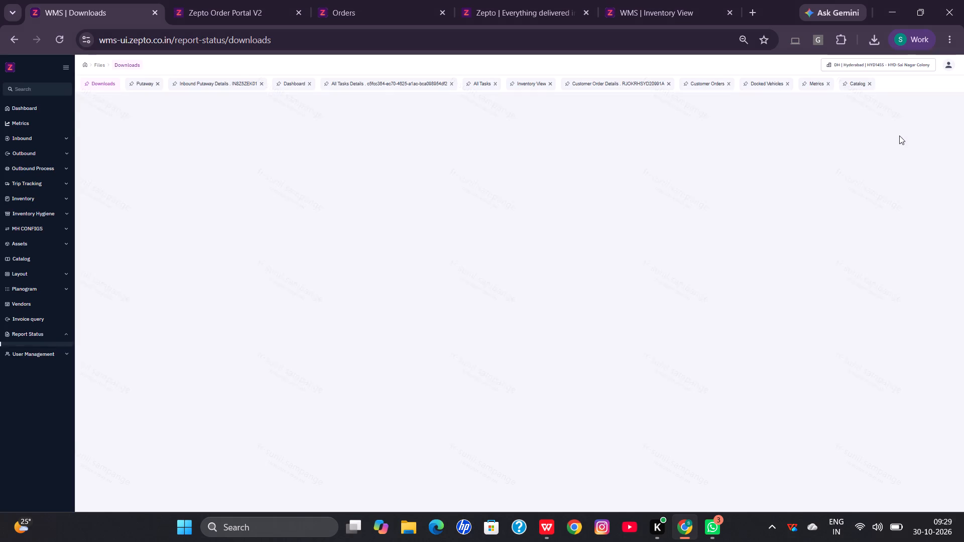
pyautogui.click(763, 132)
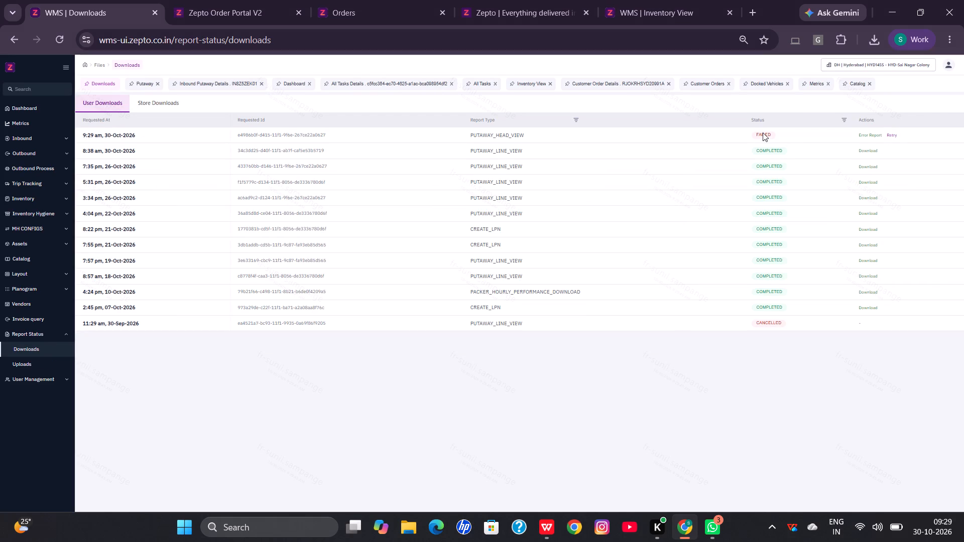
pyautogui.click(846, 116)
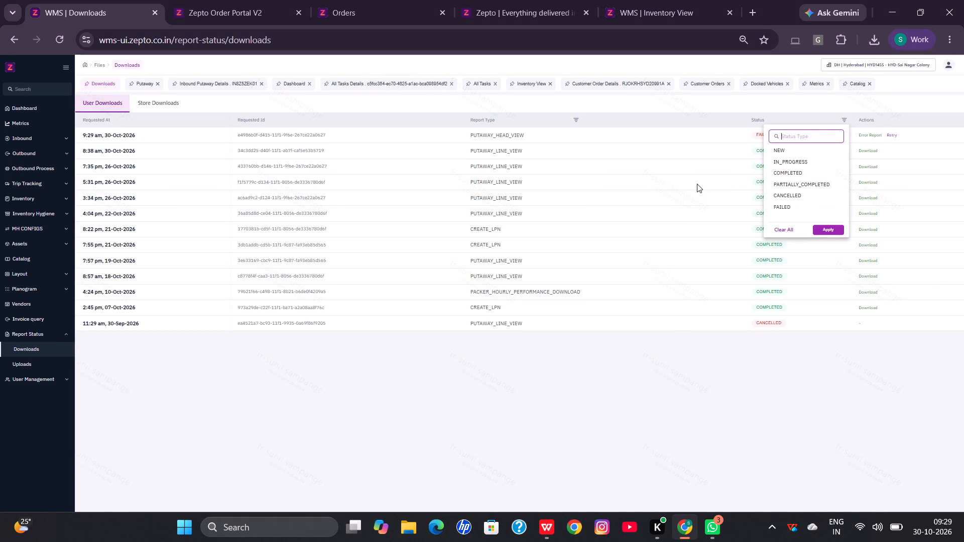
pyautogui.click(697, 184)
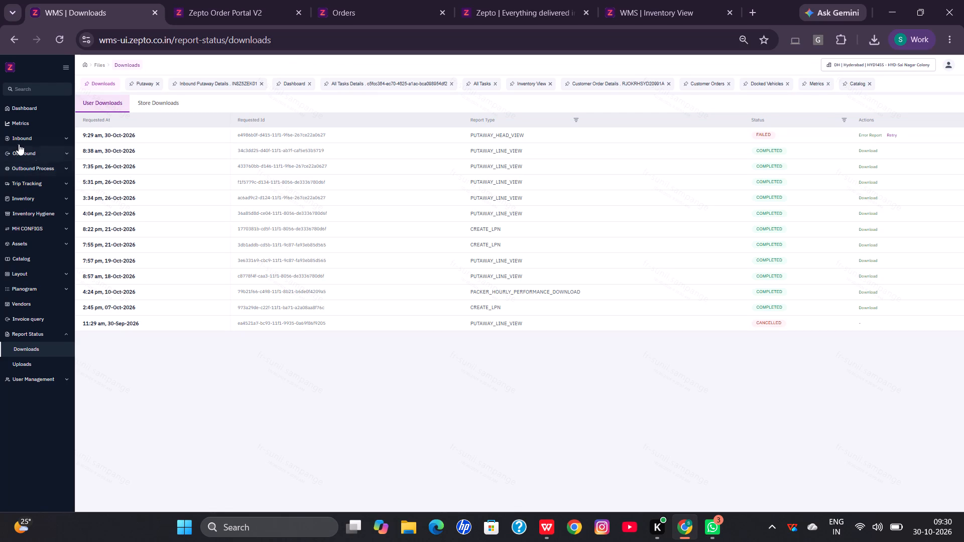
# From the inbound Putaway page, request a Line Level report from 10/29/2026 in the 11 AM hour to 10/30/2026 in the 12 AM hour.
pyautogui.click(6, 136)
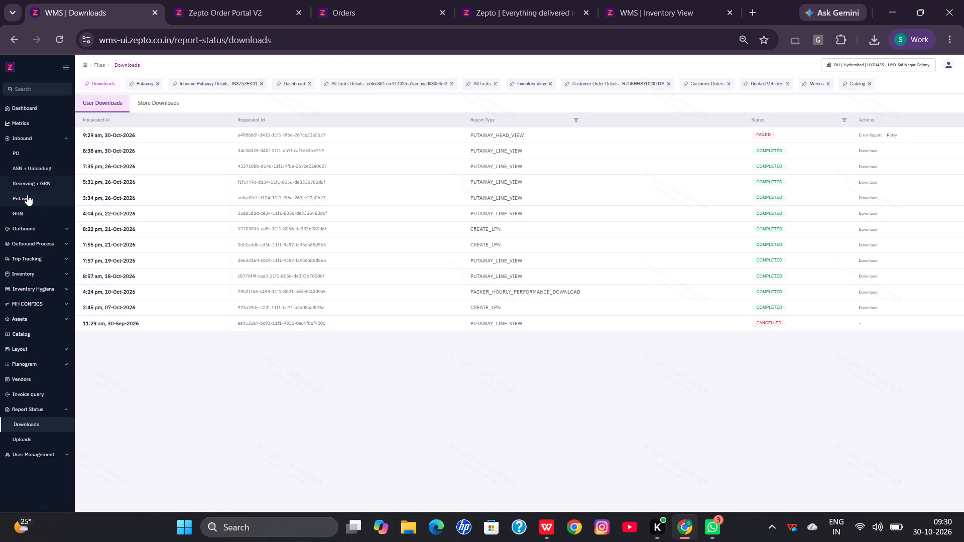
pyautogui.click(27, 195)
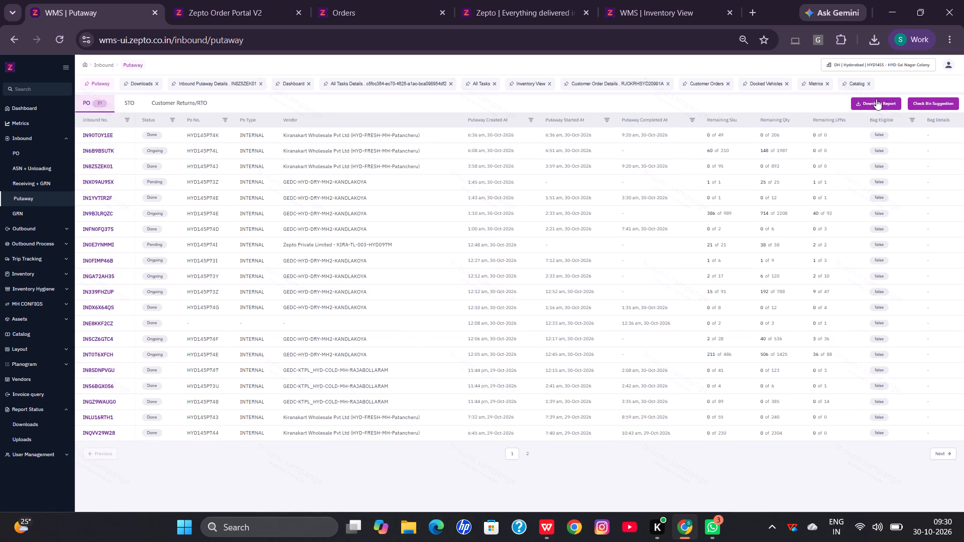
pyautogui.click(875, 99)
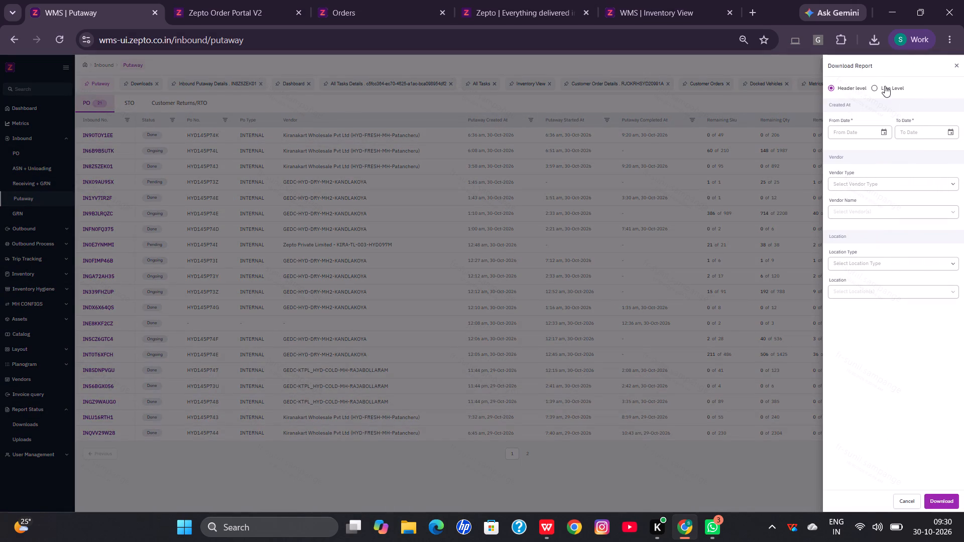
pyautogui.click(882, 85)
pyautogui.click(874, 131)
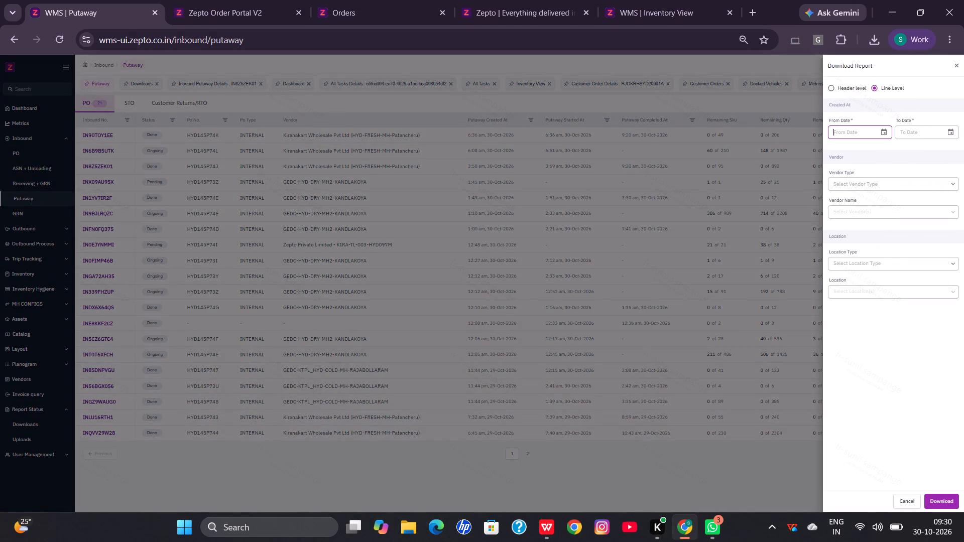
pyautogui.click(884, 137)
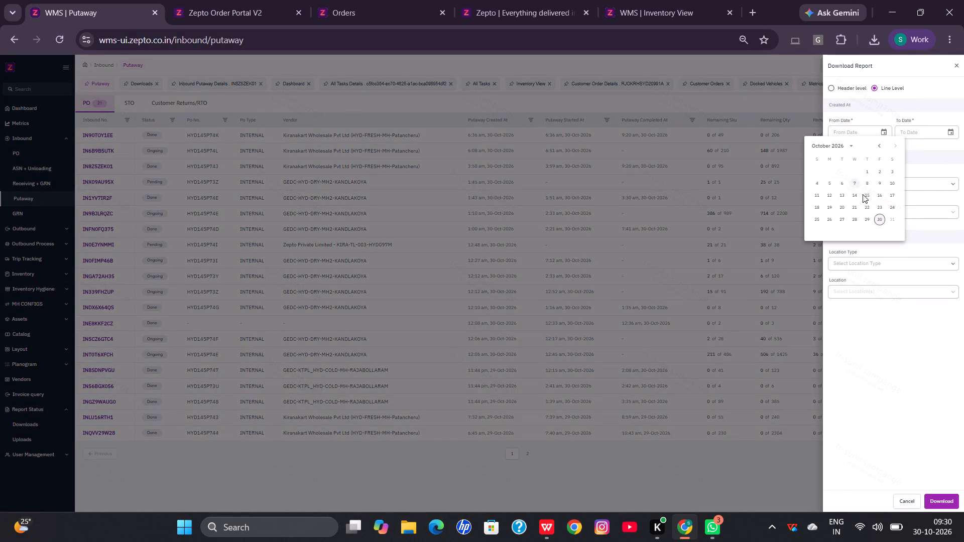
pyautogui.click(868, 219)
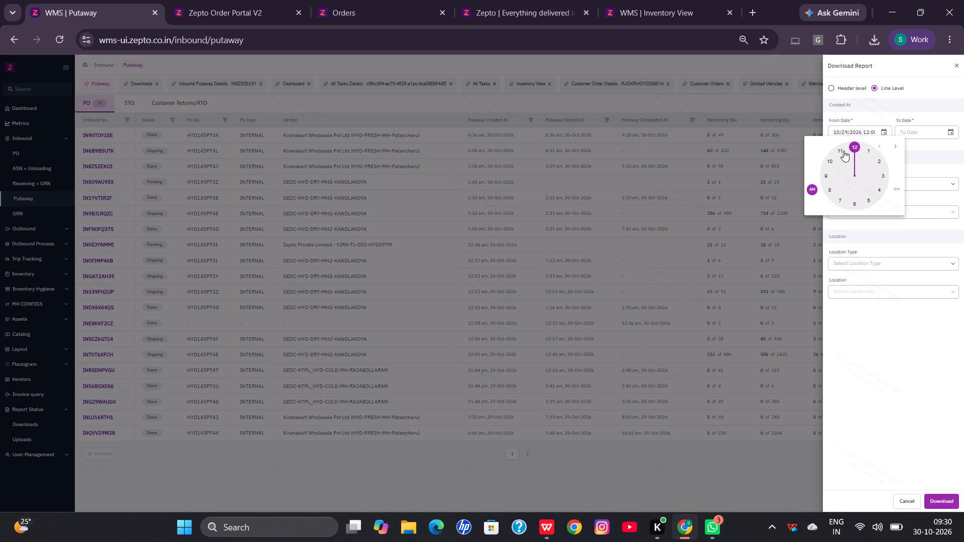
pyautogui.click(843, 151)
pyautogui.click(844, 151)
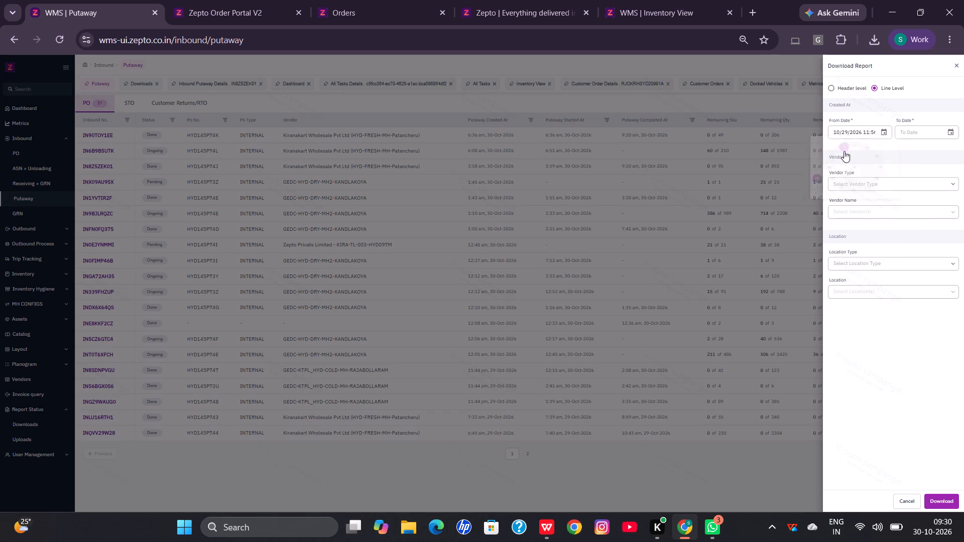
pyautogui.moveTo(957, 130); pyautogui.dragTo(951, 131)
pyautogui.click(951, 131)
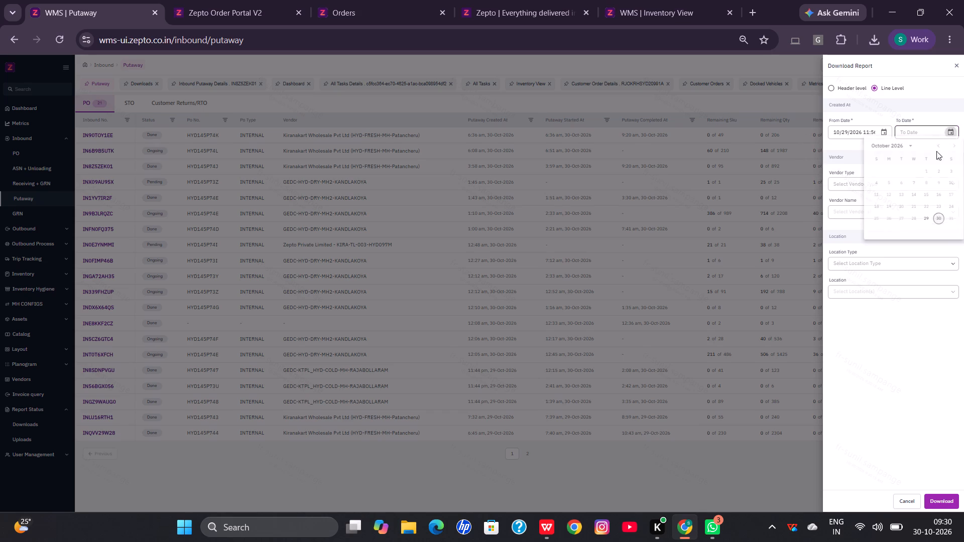
pyautogui.click(940, 217)
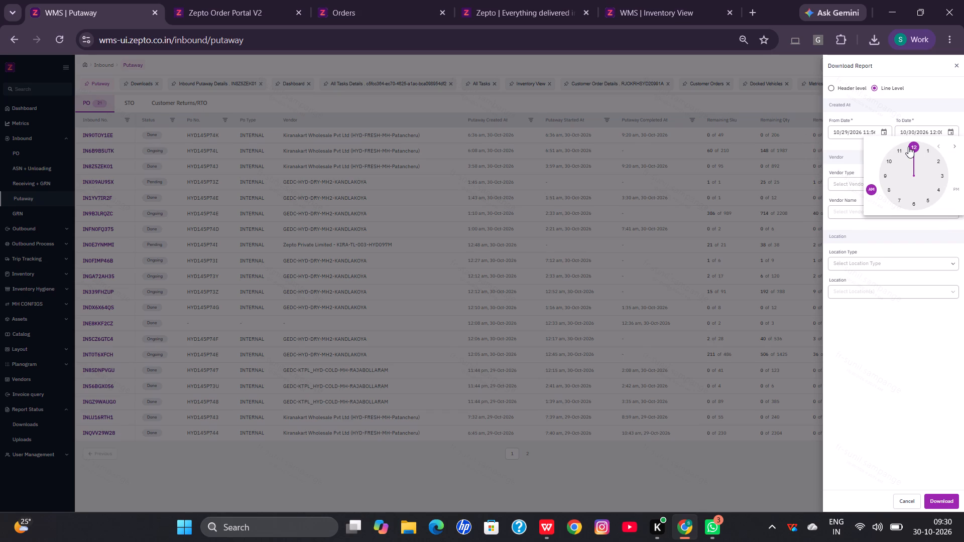
pyautogui.click(908, 147)
pyautogui.click(925, 151)
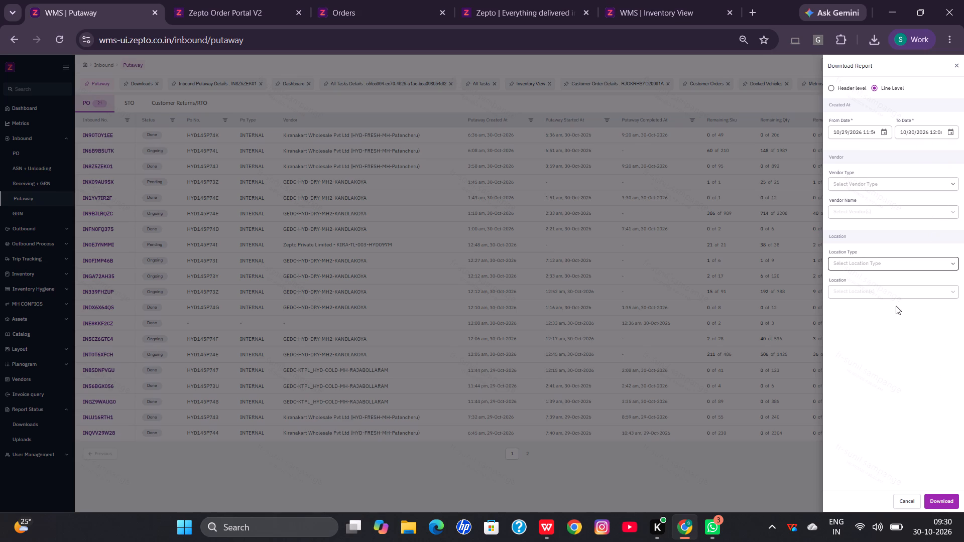
pyautogui.click(864, 186)
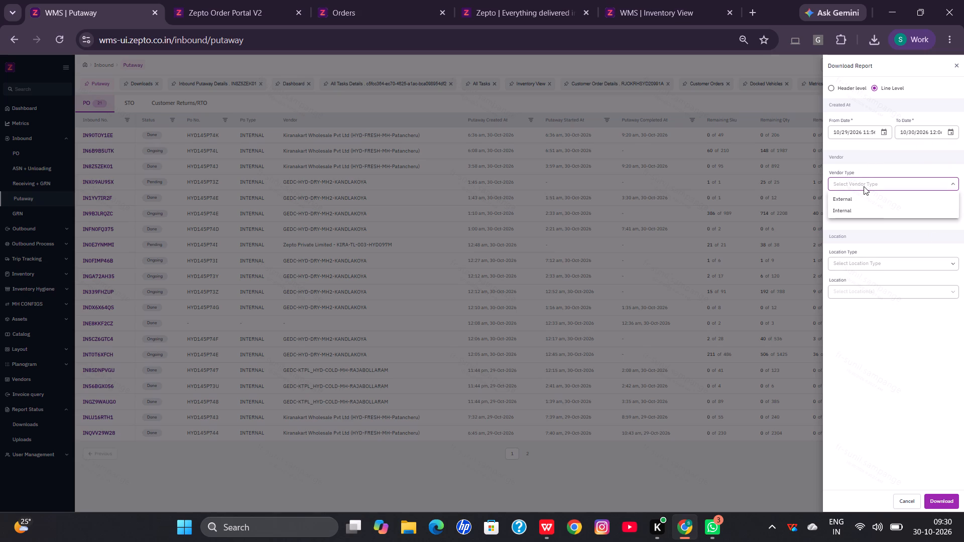
pyautogui.click(864, 186)
pyautogui.click(935, 501)
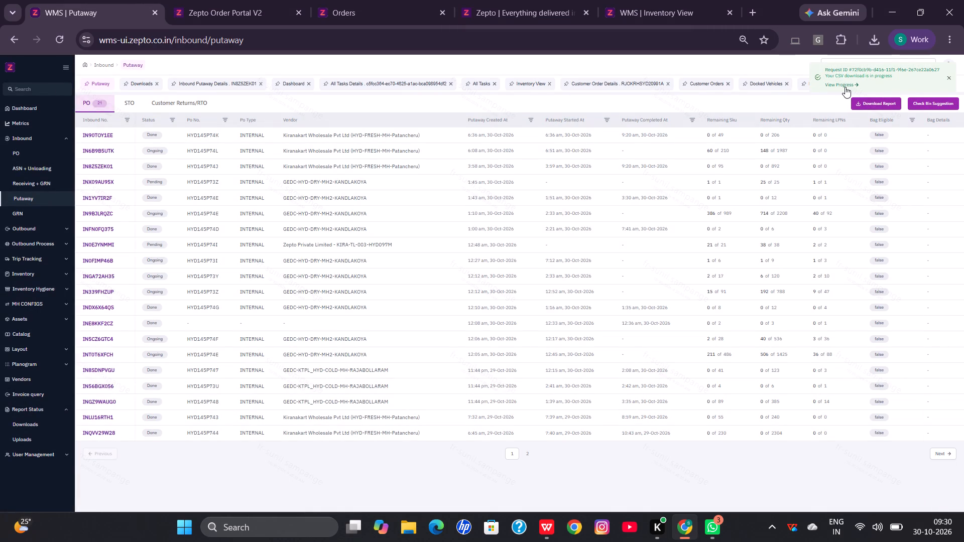
# Download the 9:30 am, 30-Oct-2026 PUTAWAY_LINE_VIEW report and open the file in WPS Office.
pyautogui.click(845, 87)
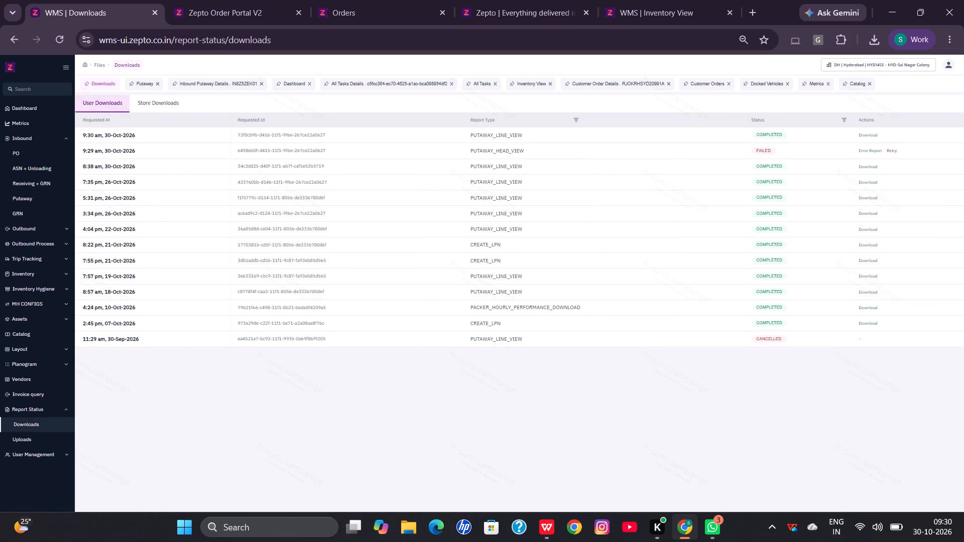
pyautogui.click(862, 138)
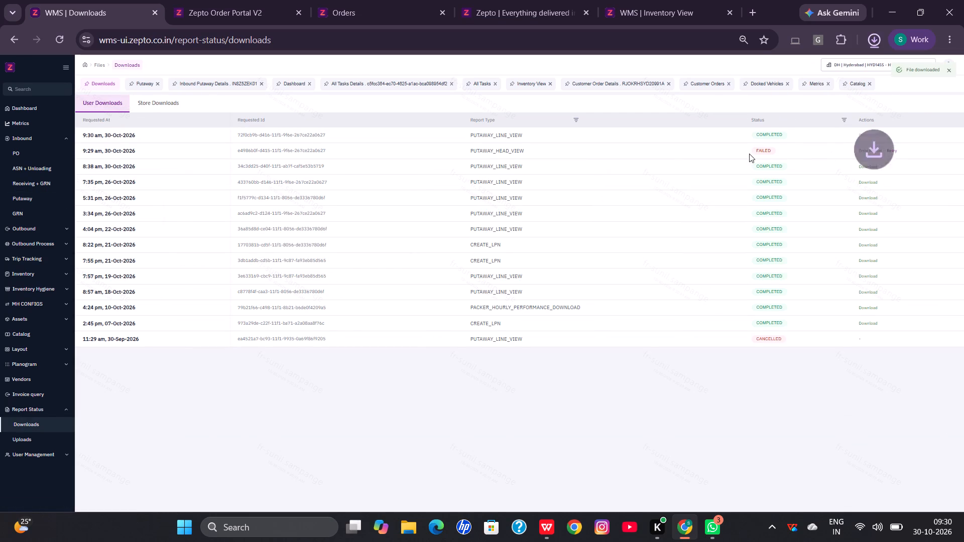
pyautogui.click(788, 75)
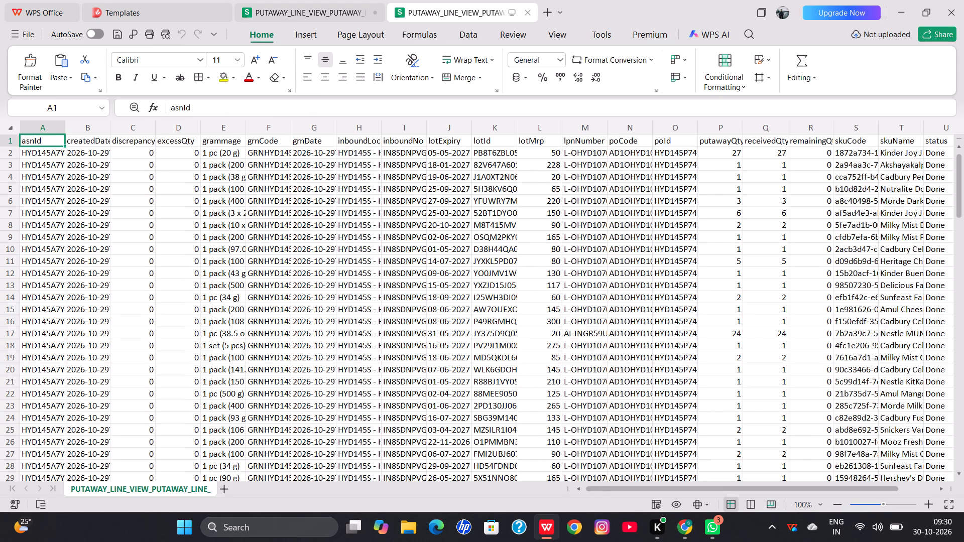
# Select the whole header row of the putaway line report.
pyautogui.click(4, 140)
pyautogui.click(4, 140)
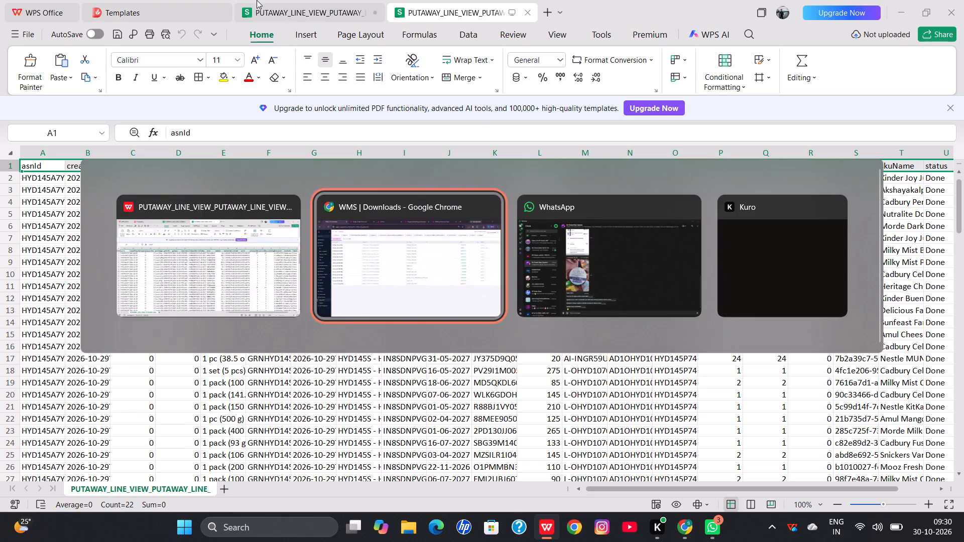
# Switch back to Chrome and reload the Zepto Order Portal V2 to check the current orders.
pyautogui.click(218, 0)
pyautogui.hotkey('ctrl', 'r')
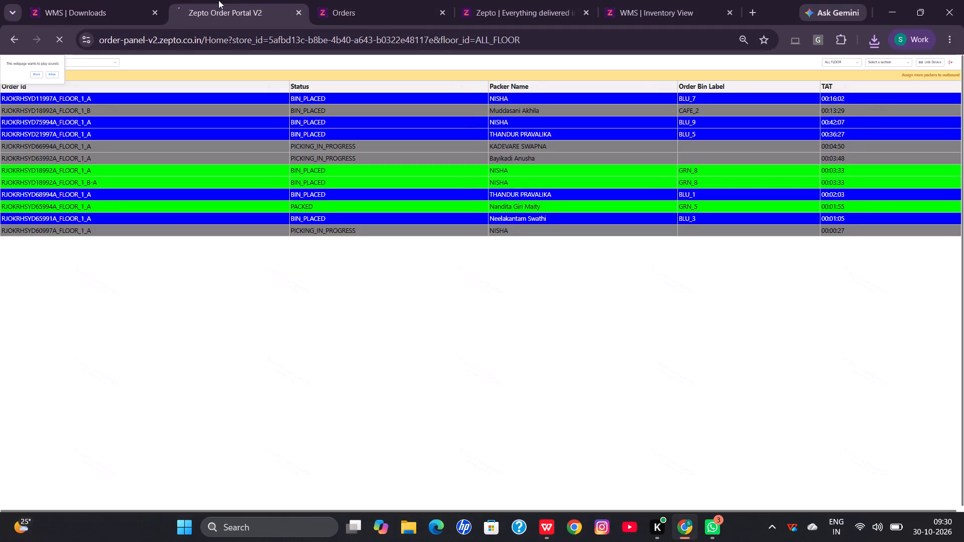
# From the WMS dashboard, move the ATA worker with the Packer role to Non System Tasks, Warehouse Hygiene (Bin and Aisle hygiene), and reload the page.
pyautogui.keyDown('ctrl'); pyautogui.click(130, 0); pyautogui.keyUp('ctrl')
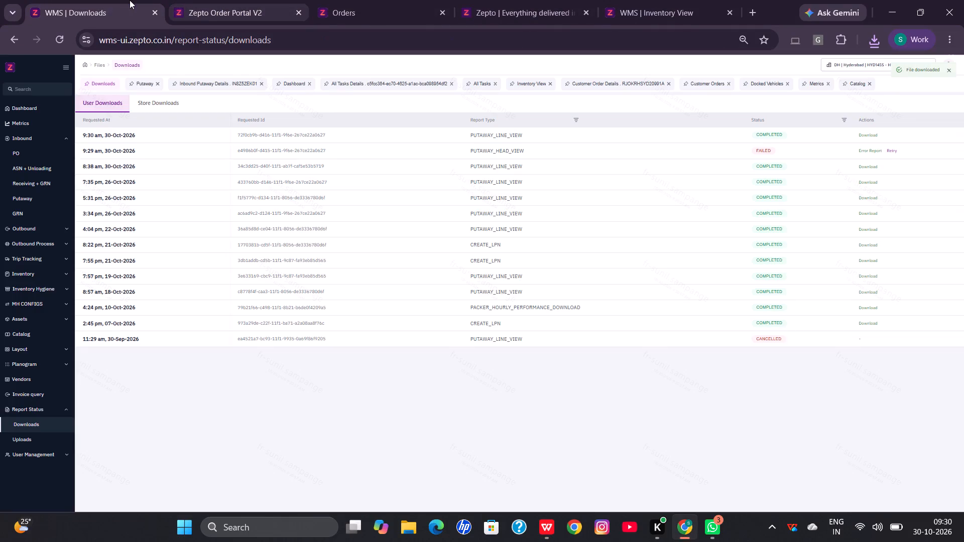
pyautogui.keyDown('ctrl'); pyautogui.click(24, 110); pyautogui.keyUp('ctrl')
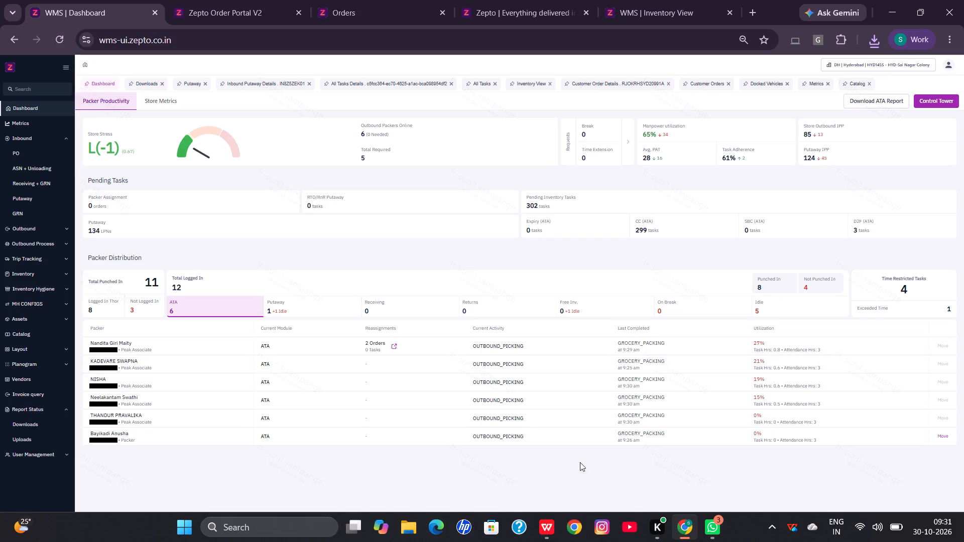
pyautogui.click(940, 437)
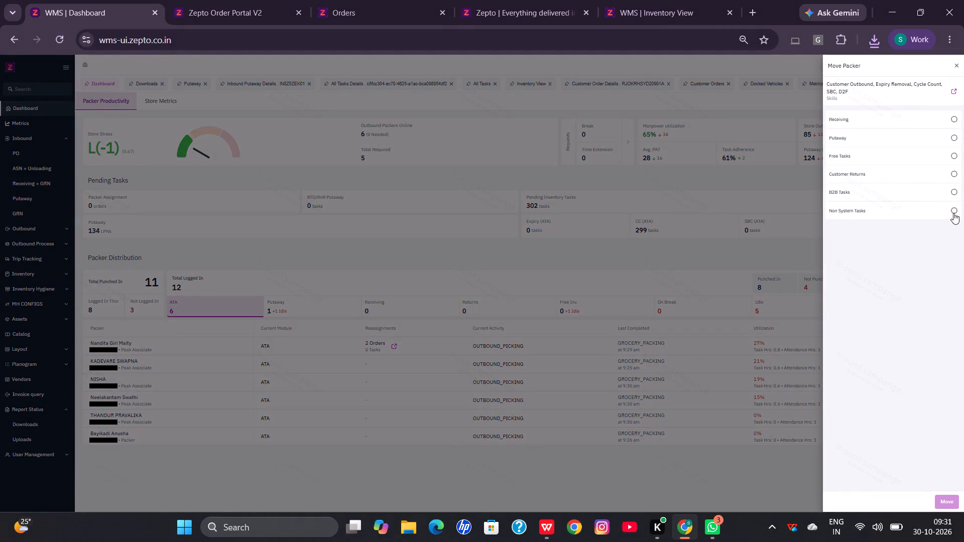
pyautogui.click(953, 213)
pyautogui.click(937, 230)
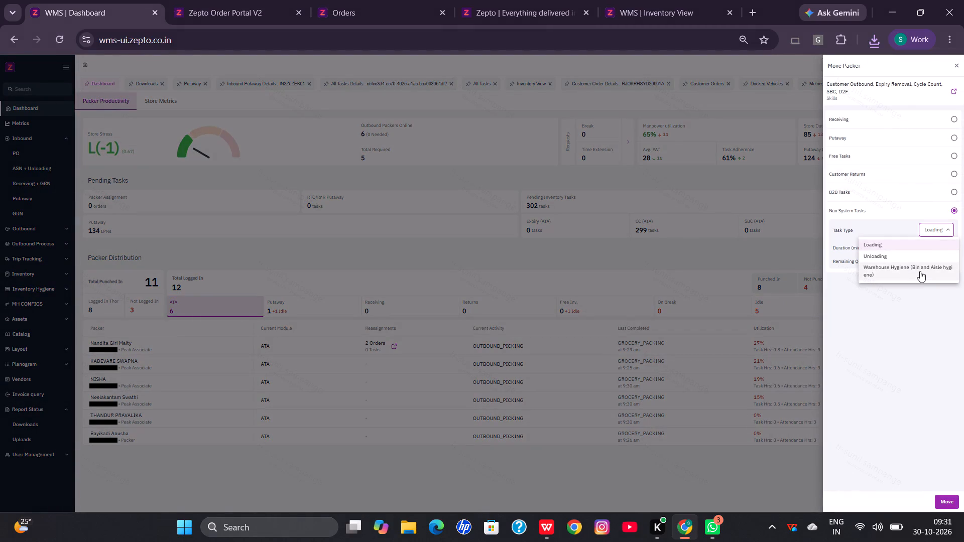
pyautogui.click(920, 271)
pyautogui.click(949, 503)
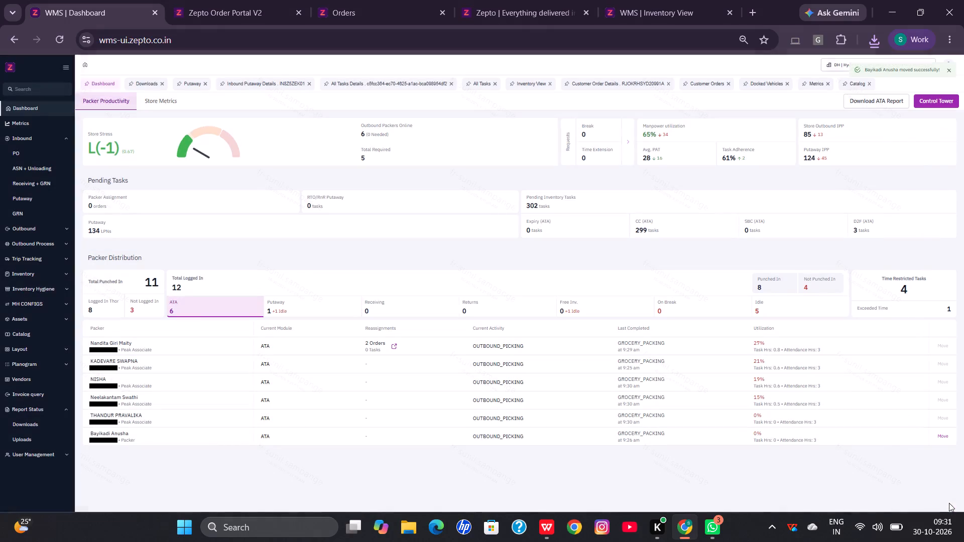
pyautogui.hotkey('ctrl', 'r')
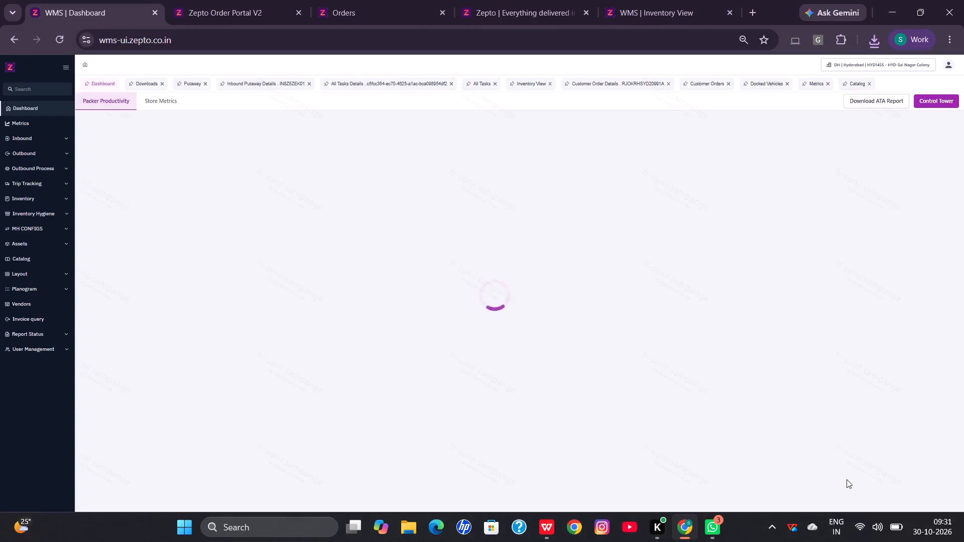
pyautogui.hotkey('ctrl', 'r')
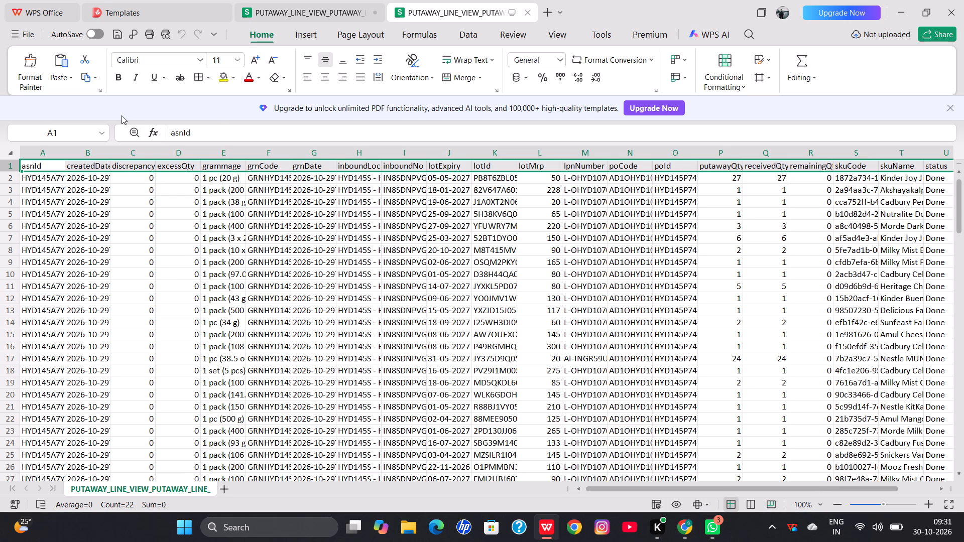
# Switch to the putaway line report in WPS Office and add filters to its header row.
pyautogui.click(13, 164)
pyautogui.click(475, 24)
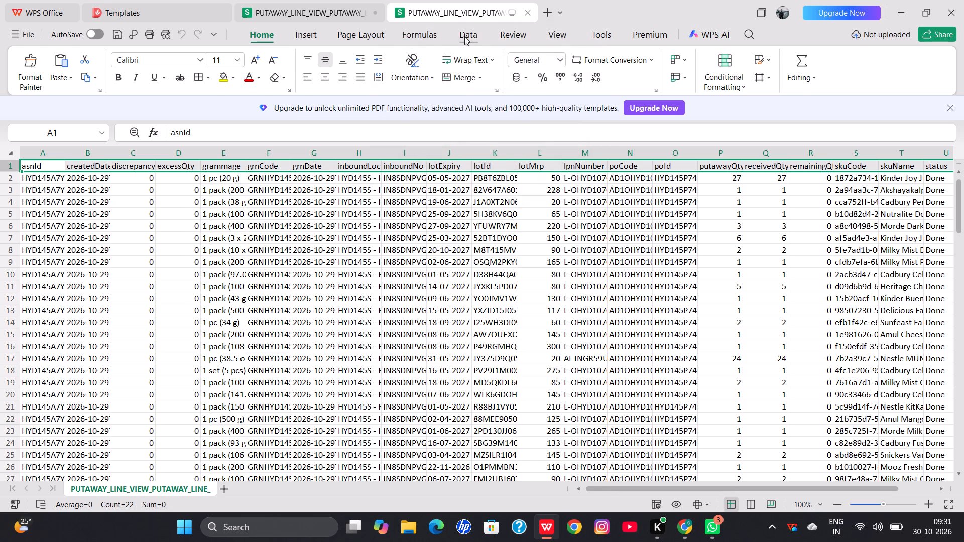
pyautogui.click(464, 36)
pyautogui.click(66, 62)
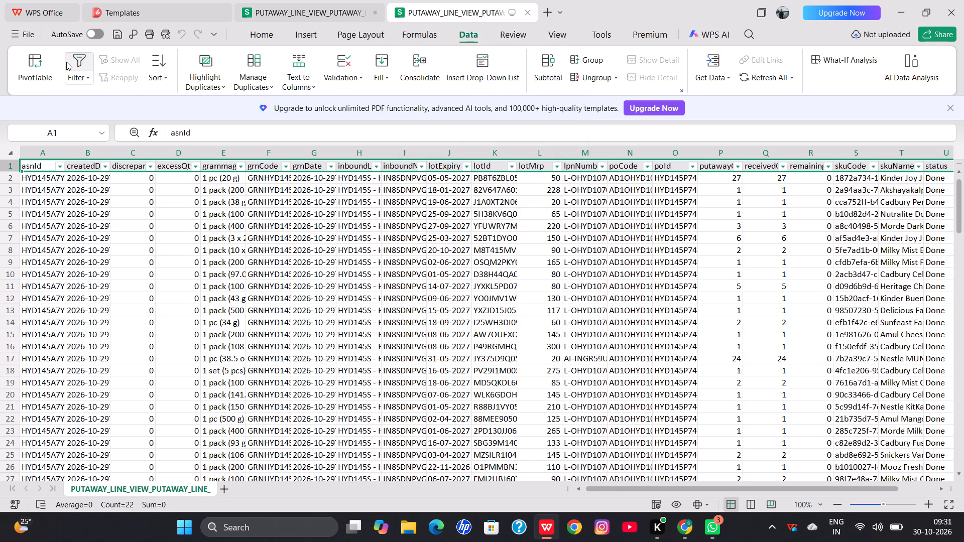
# Check the createdDate column's filter values, keeping all of them selected.
pyautogui.click(100, 166)
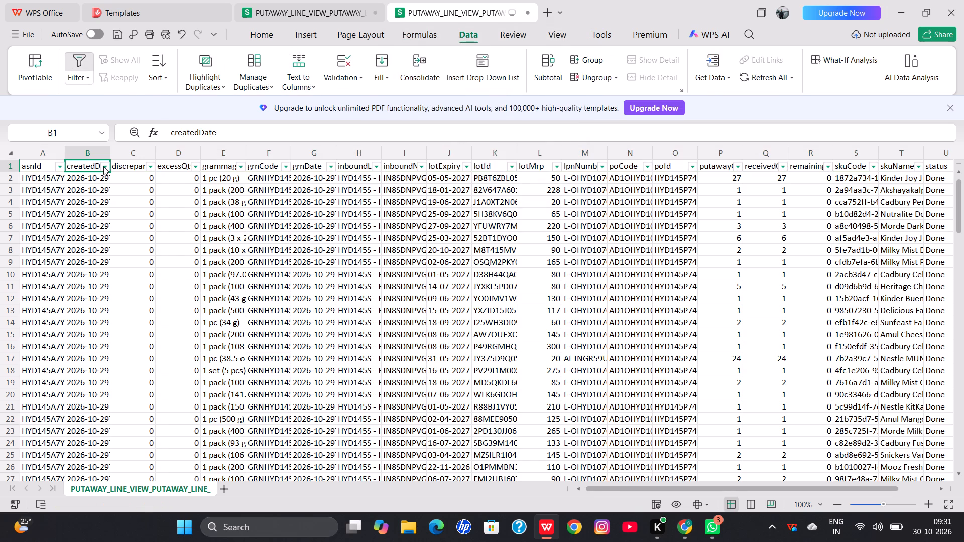
pyautogui.click(103, 166)
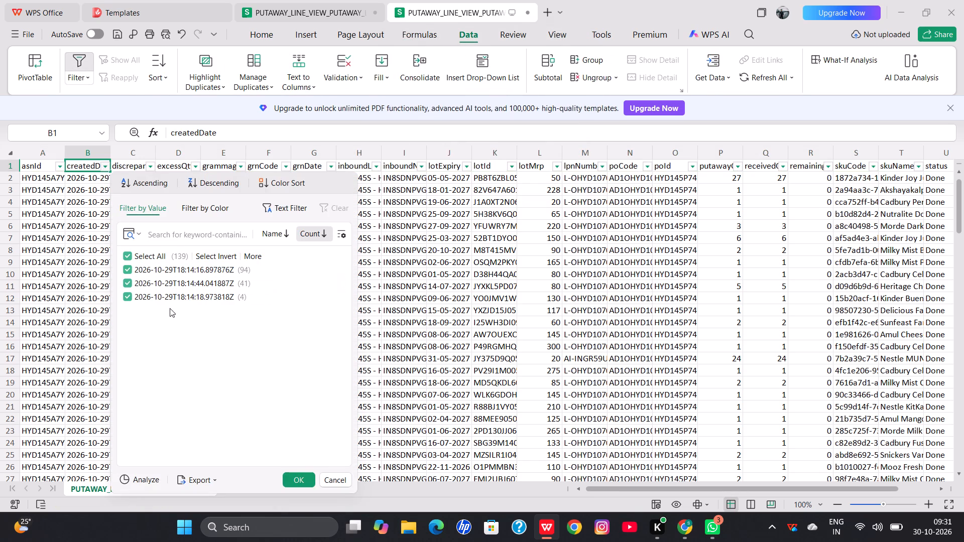
pyautogui.click(295, 480)
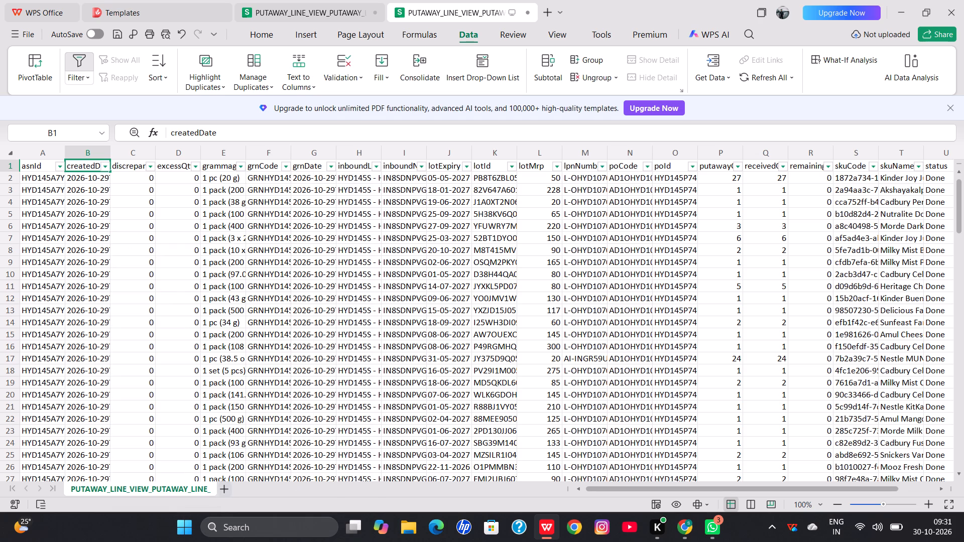
# Select the whole putaway report sheet and create a PivotTable from columns A to V on a new worksheet.
pyautogui.click(17, 164)
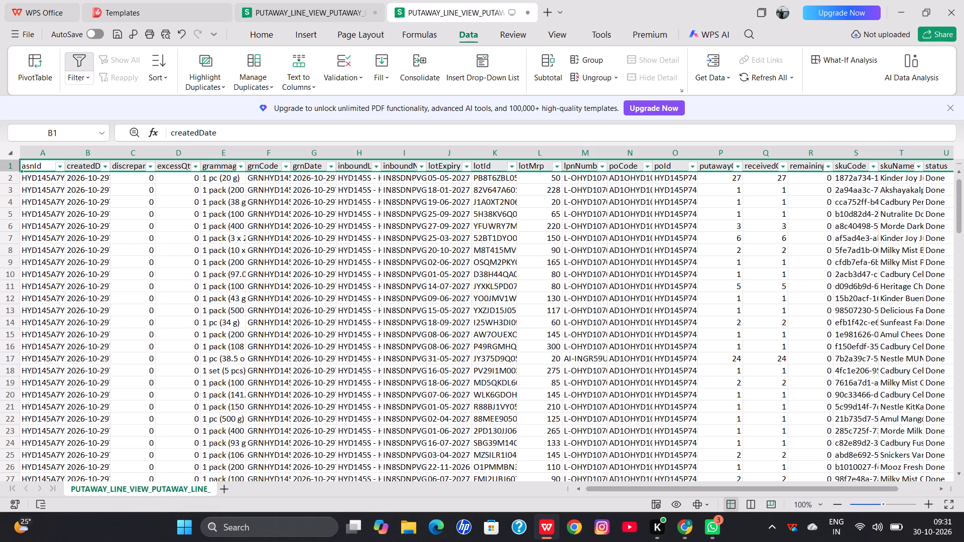
pyautogui.moveTo(17, 164); pyautogui.dragTo(52, 217)
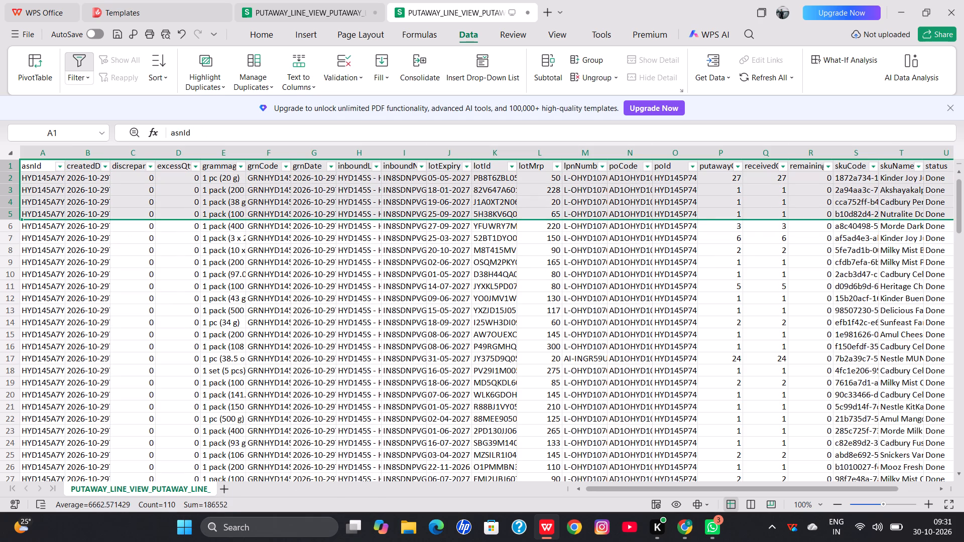
pyautogui.click(12, 152)
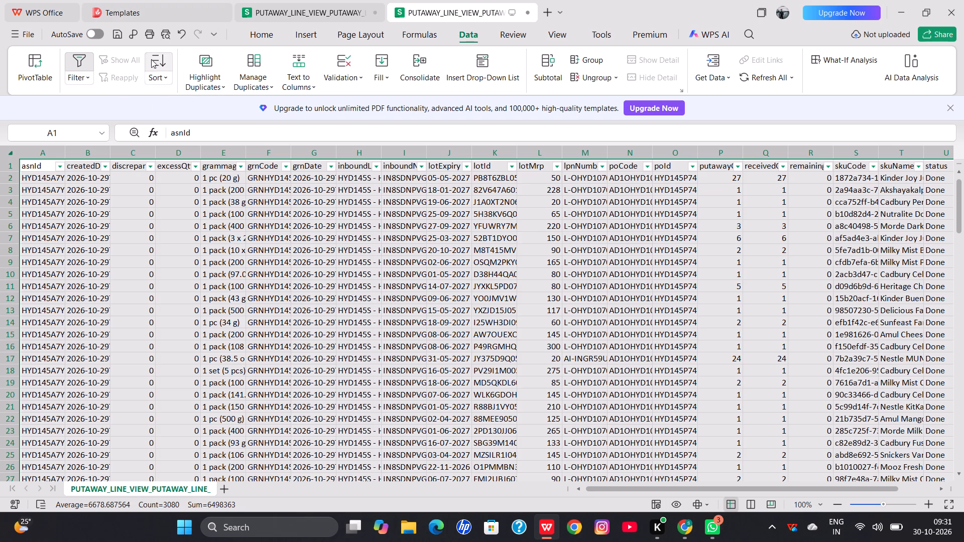
pyautogui.click(40, 57)
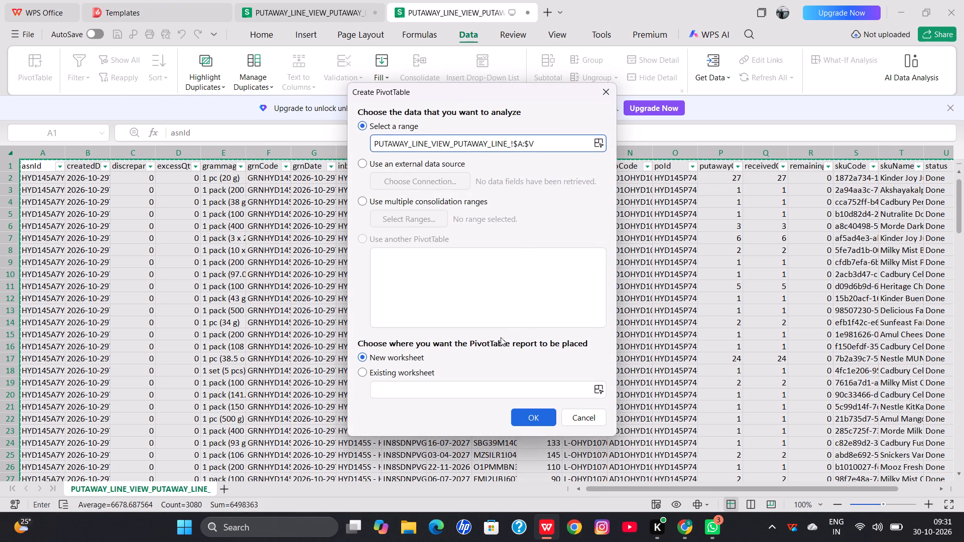
pyautogui.click(533, 419)
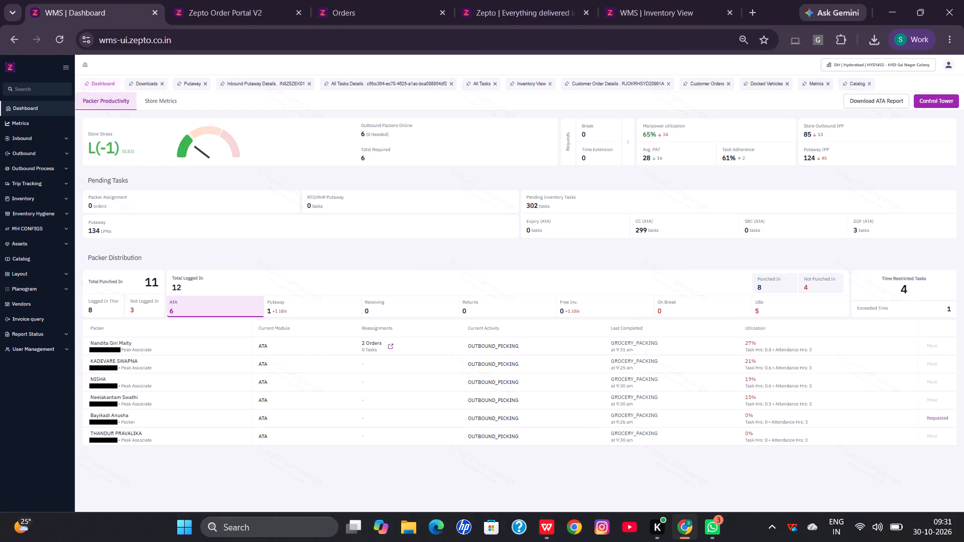
pyautogui.hscroll(20, 165, 168)
pyautogui.hscroll(6, 165, 168)
pyautogui.hscroll(4, 217, 180)
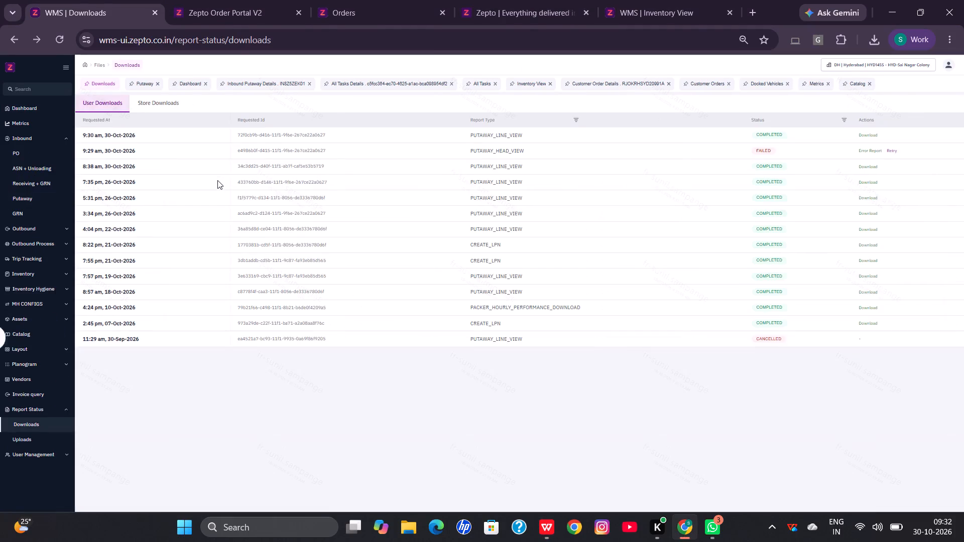
pyautogui.hscroll(20, 217, 180)
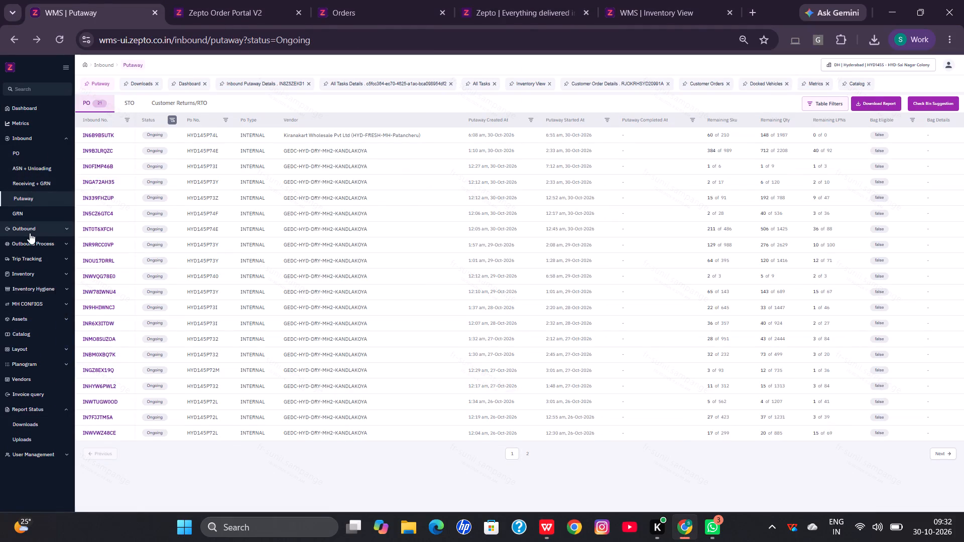
pyautogui.click(30, 233)
pyautogui.click(36, 253)
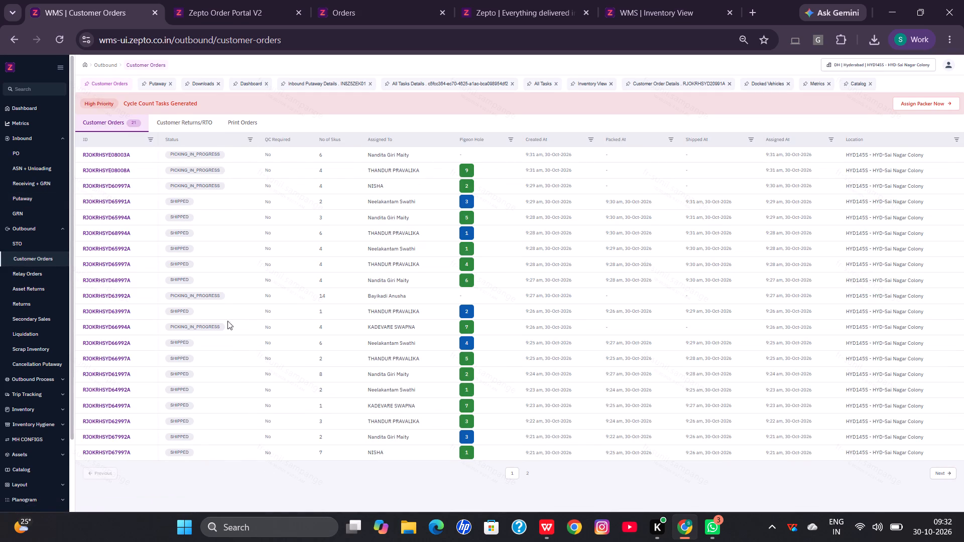
pyautogui.click(110, 330)
pyautogui.click(100, 328)
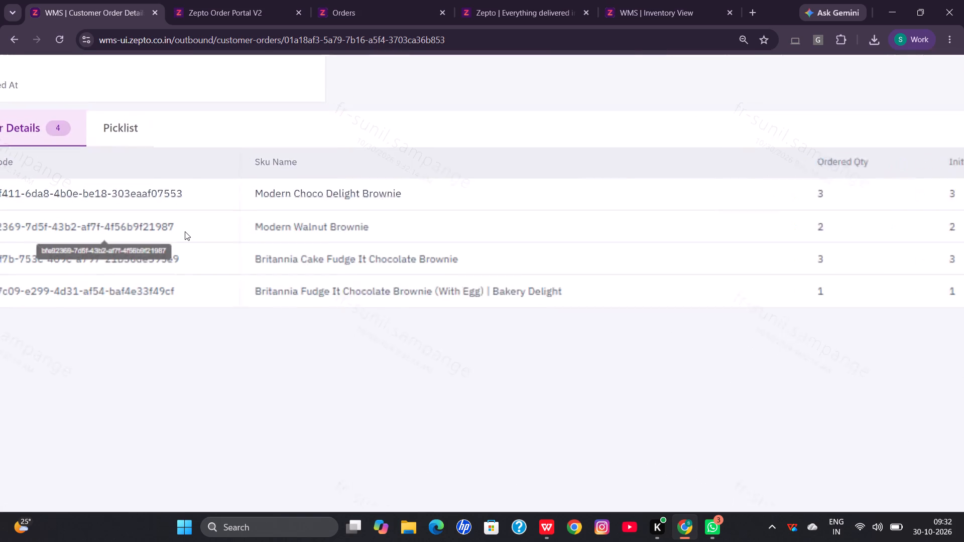
# Copy the SKU code of Britannia Fudge It Chocolate Brownie (With Egg) from the order details.
pyautogui.tripleClick(159, 288)
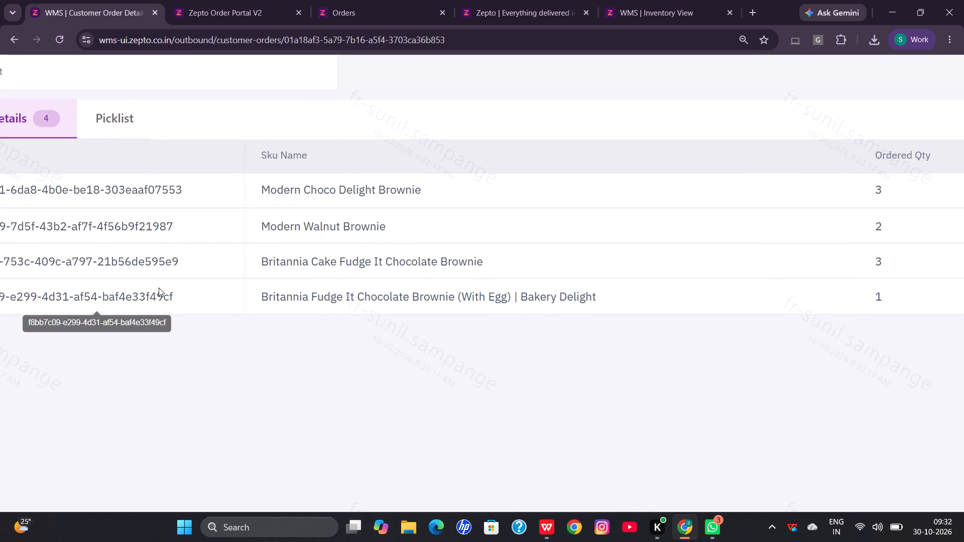
pyautogui.hotkey('ctrl', 'c')
pyautogui.hotkey('ctrl', 'c')
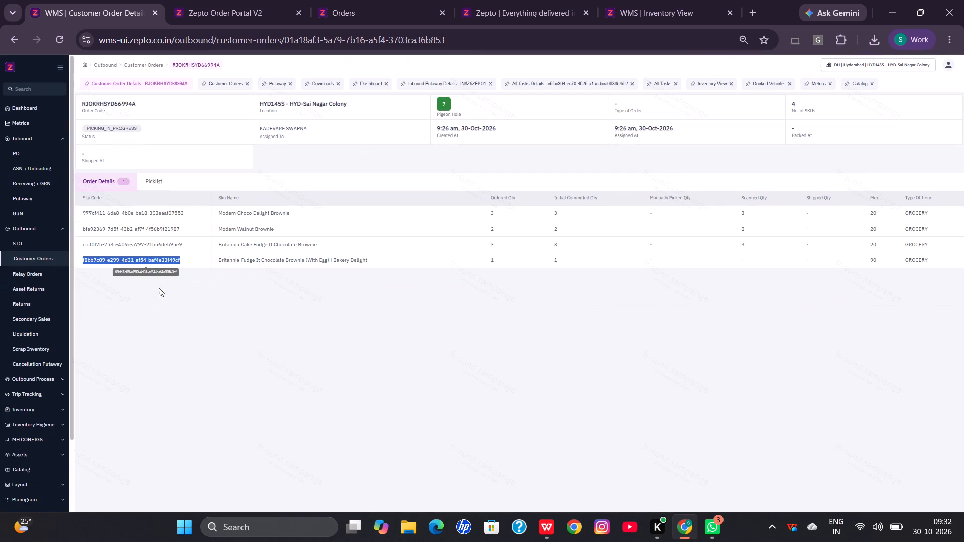
# Open the Inventory View and filter its SKU listing by SKU code f8bb7c09-e299-4d31-af54-baf4e33f49cf.
pyautogui.keyDown('ctrl'); pyautogui.click(29, 270); pyautogui.keyUp('ctrl')
pyautogui.click(27, 408)
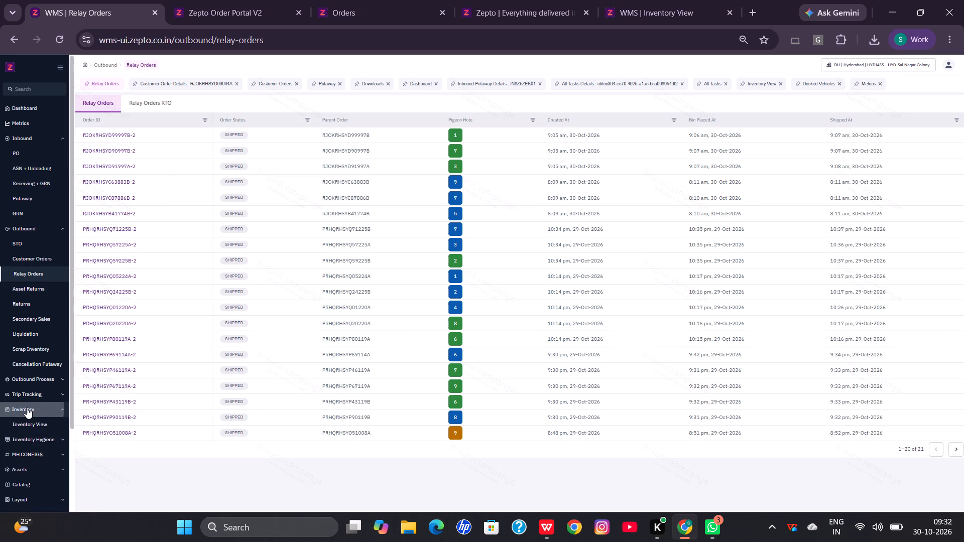
pyautogui.click(32, 421)
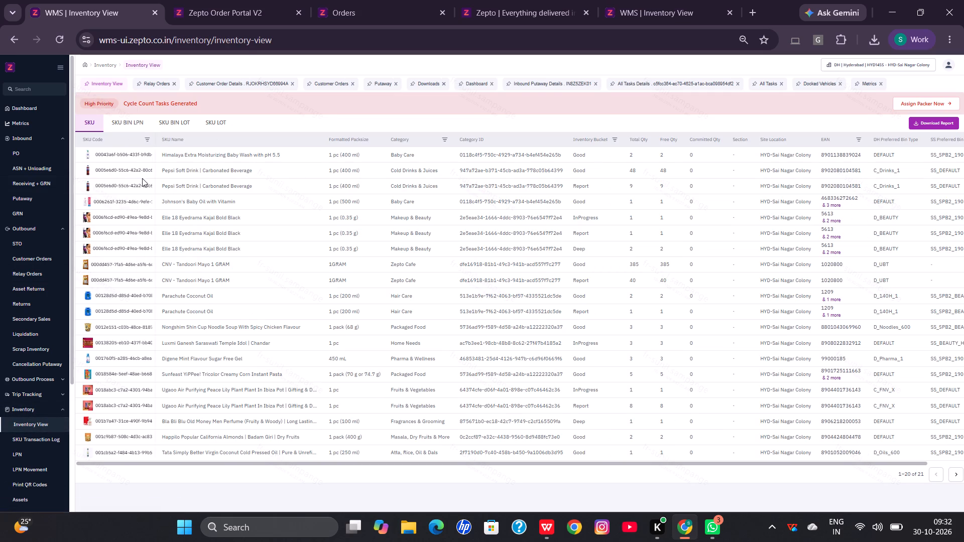
pyautogui.keyDown('ctrl'); pyautogui.click(143, 135); pyautogui.keyUp('ctrl')
pyautogui.hotkey('ctrl', 'v')
pyautogui.hotkey('ctrl', 'Return')
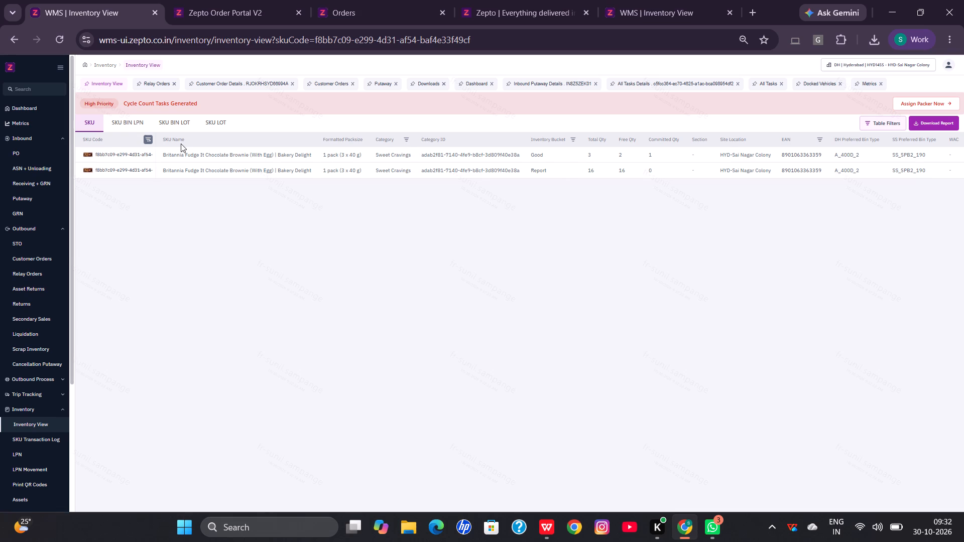
# Filter the SKU BIN LPN inventory view by the copied brownie SKU code to check its bins.
pyautogui.hscroll(-2, 122, 119)
pyautogui.keyDown('ctrl'); pyautogui.moveTo(137, 109); pyautogui.dragTo(135, 115); pyautogui.keyUp('ctrl')
pyautogui.click(135, 115)
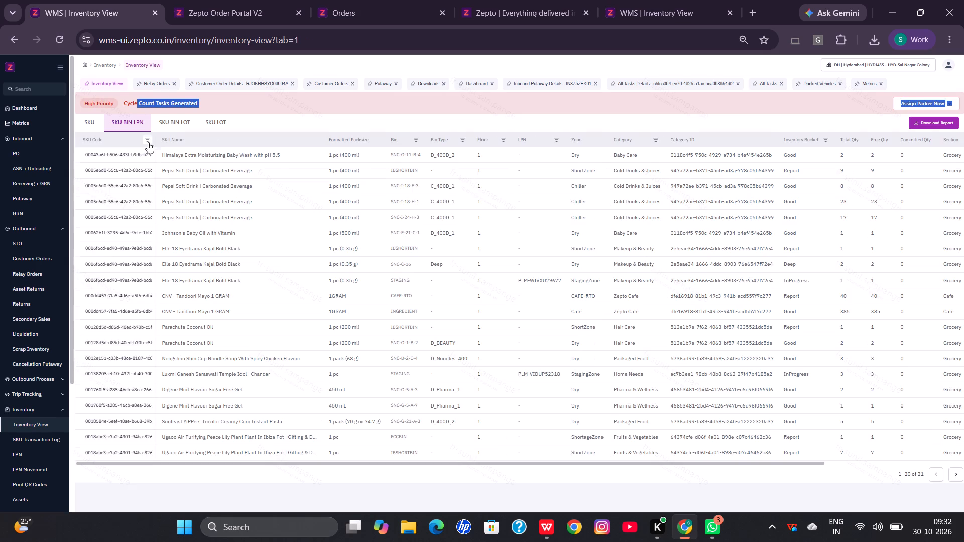
pyautogui.keyDown('ctrl'); pyautogui.click(148, 142); pyautogui.keyUp('ctrl')
pyautogui.hotkey('ctrl', 'v')
pyautogui.hotkey('ctrl', 'Return')
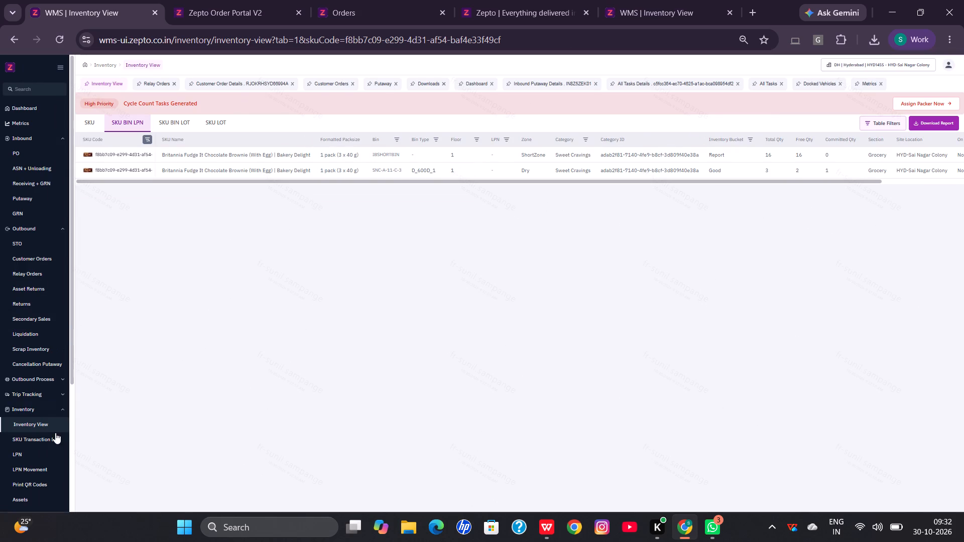
# Open the SKU Transaction Log and filter it by the copied brownie SKU code.
pyautogui.click(52, 448)
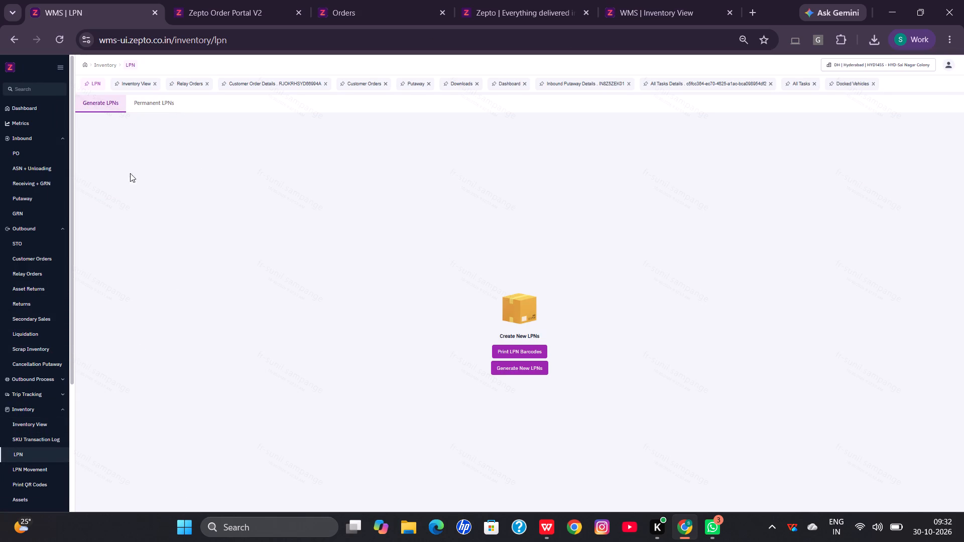
pyautogui.click(48, 435)
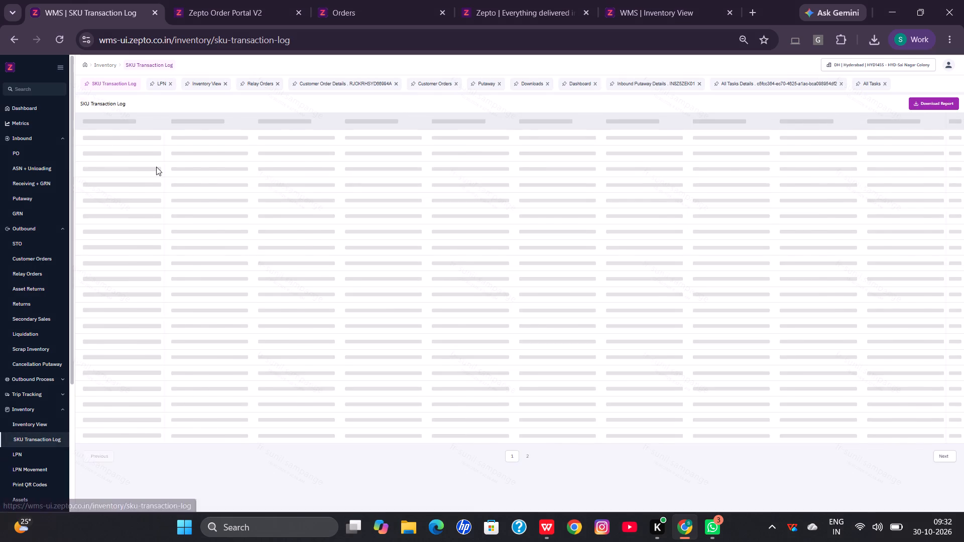
pyautogui.keyDown('ctrl'); pyautogui.click(242, 121); pyautogui.keyUp('ctrl')
pyautogui.hotkey('ctrl', 'v')
pyautogui.hotkey('ctrl', 'Return')
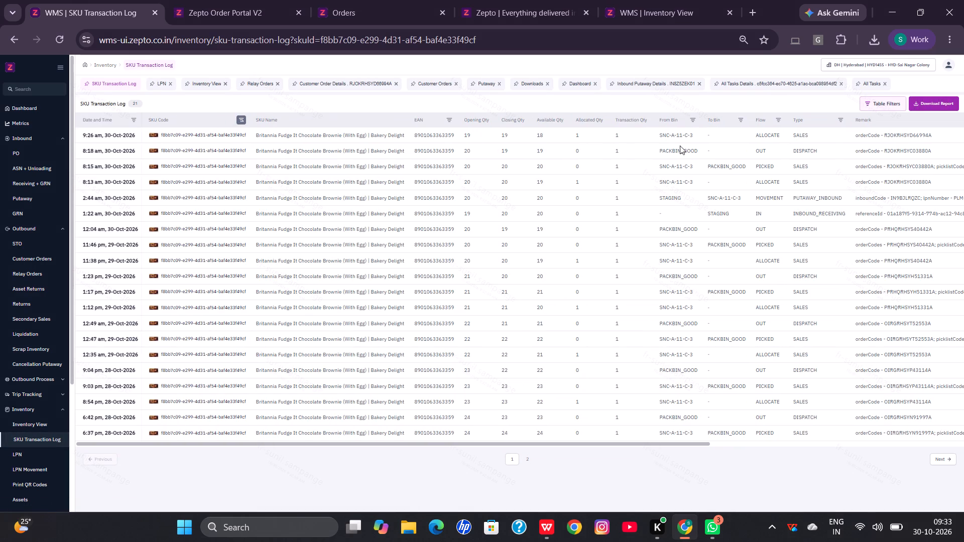
# Filter the brownie's SKU transaction log by the flow types ADJUSTMENT and ALLOCATE.
pyautogui.click(780, 113)
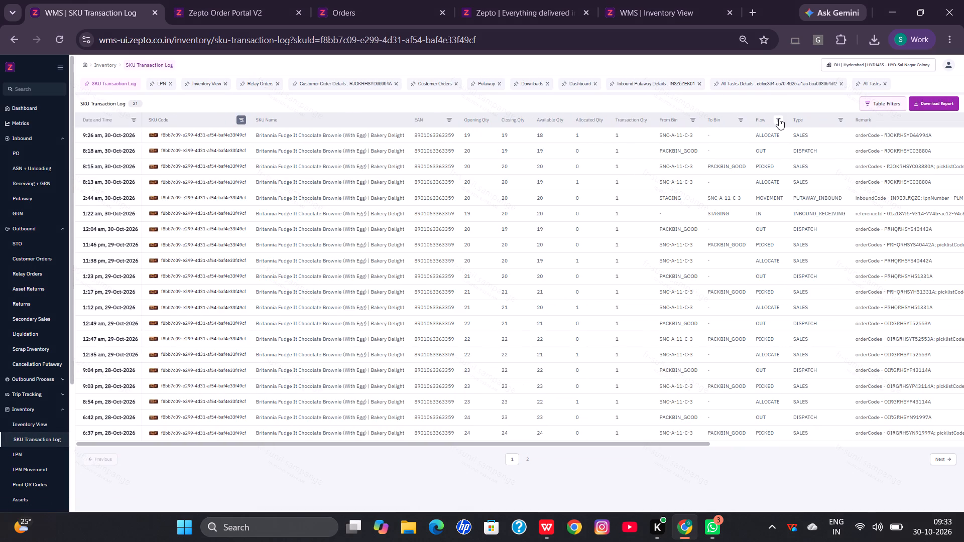
pyautogui.click(779, 118)
pyautogui.click(724, 150)
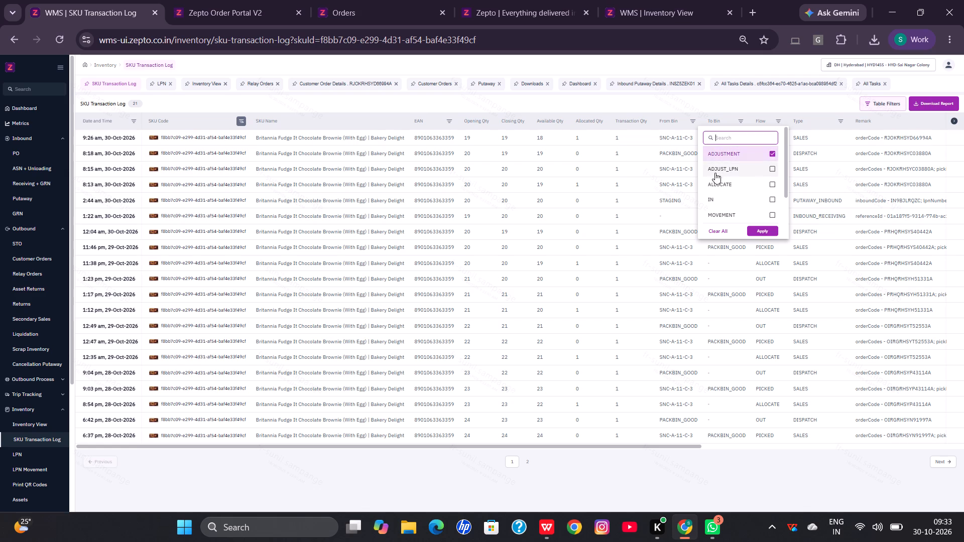
pyautogui.click(726, 186)
pyautogui.press('Return')
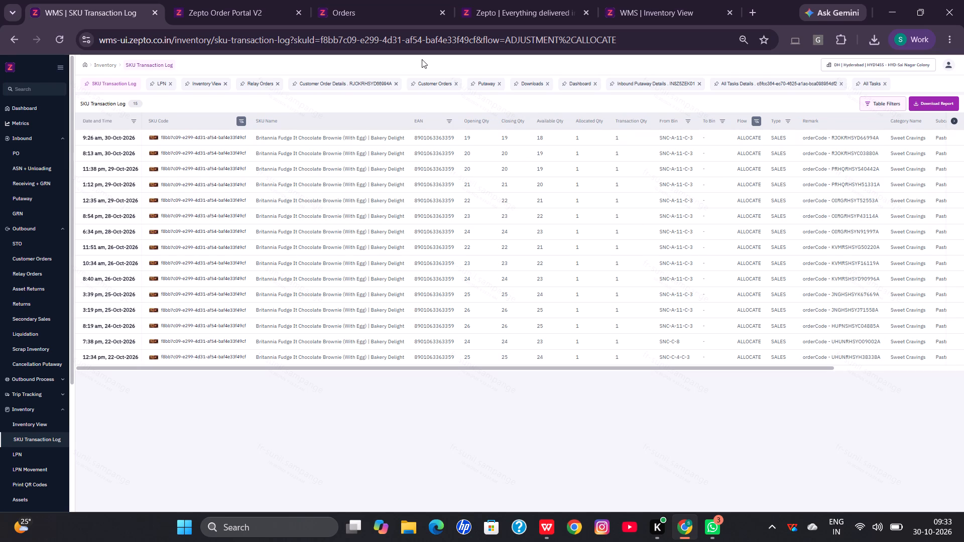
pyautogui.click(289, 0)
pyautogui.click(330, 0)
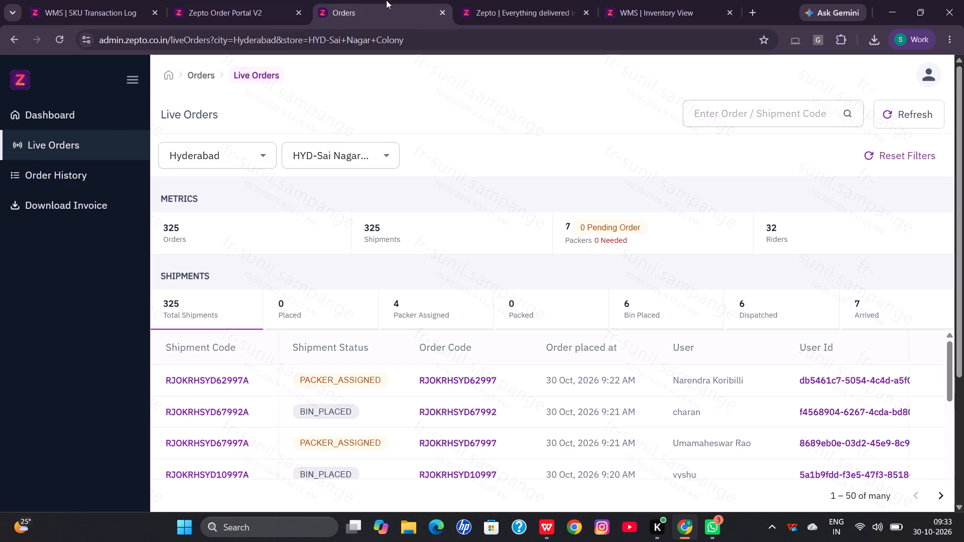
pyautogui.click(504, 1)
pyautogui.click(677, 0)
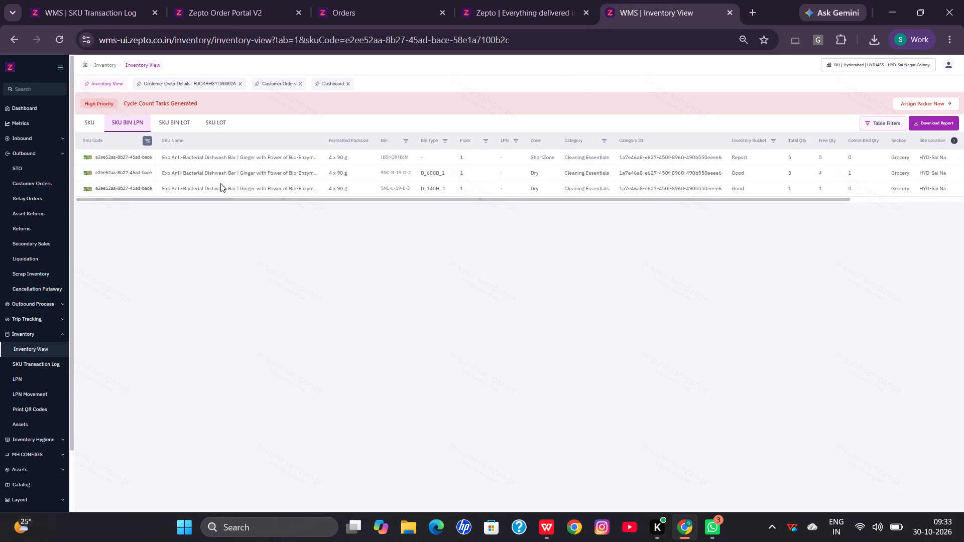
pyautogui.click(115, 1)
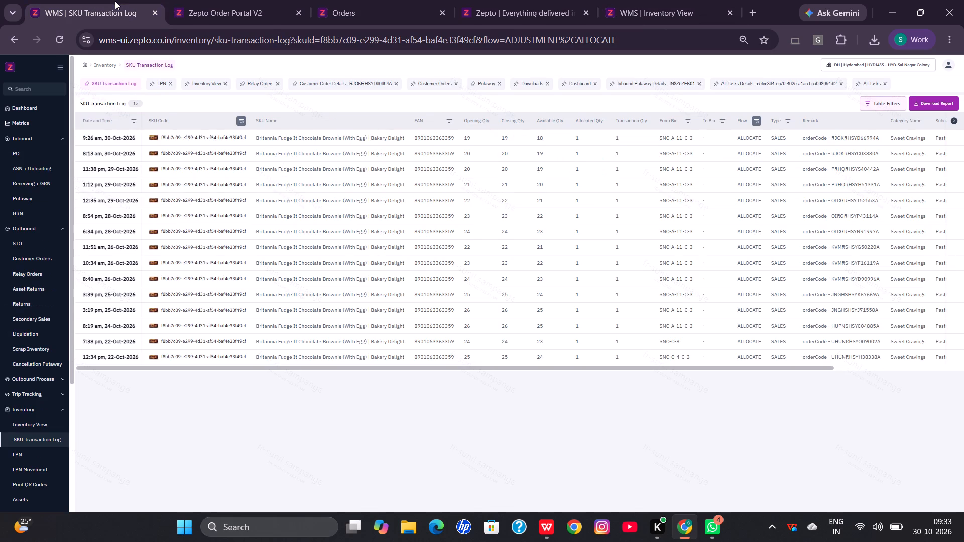
# Reload the Zepto Order Portal V2 page to check the current order and packer statuses.
pyautogui.click(189, 0)
pyautogui.hotkey('ctrl', 'r')
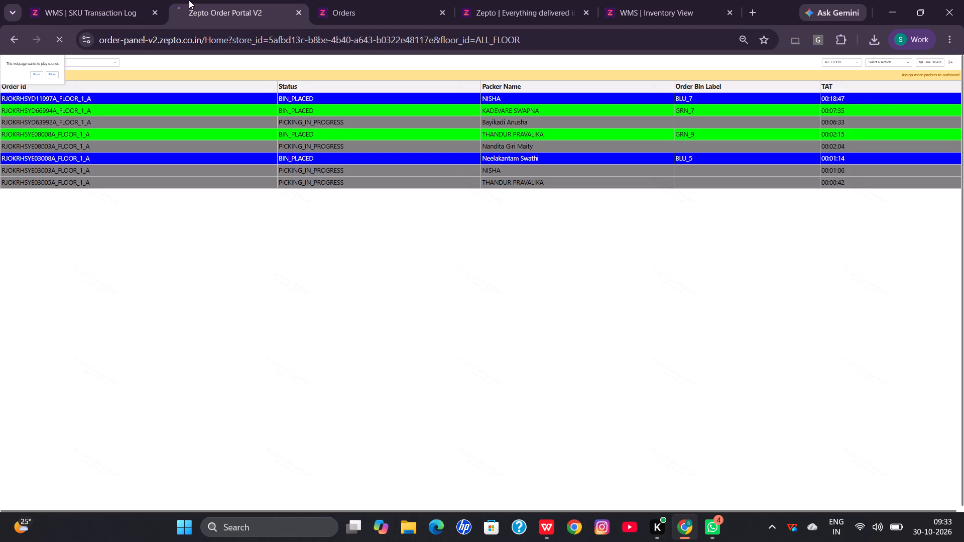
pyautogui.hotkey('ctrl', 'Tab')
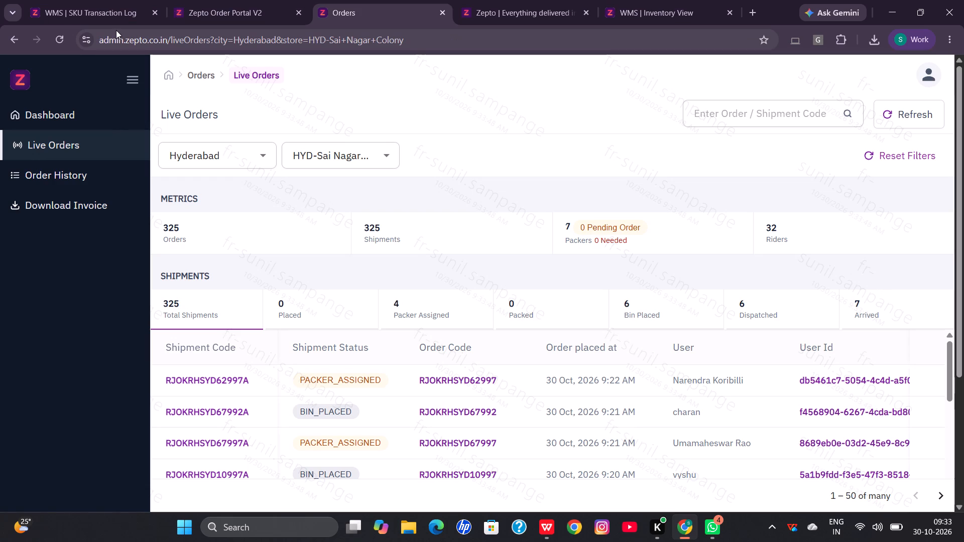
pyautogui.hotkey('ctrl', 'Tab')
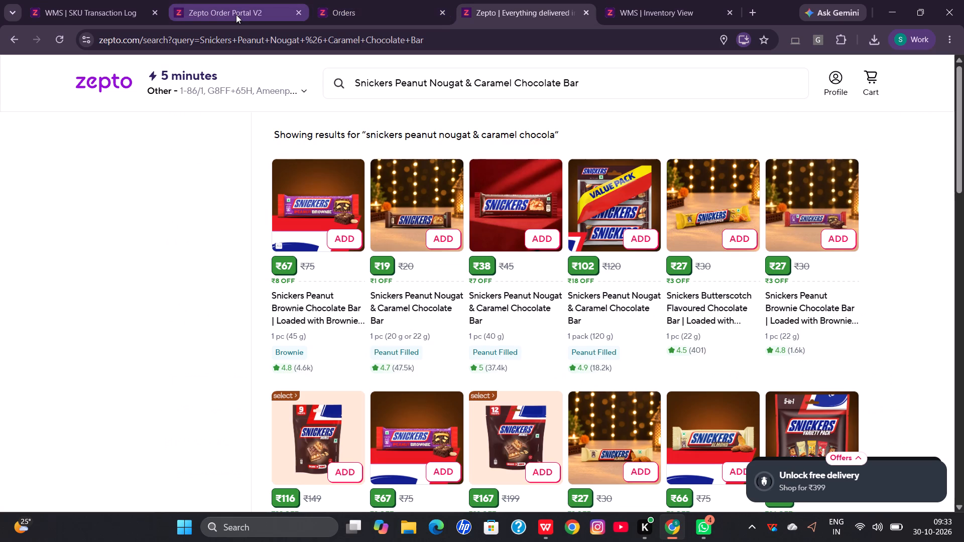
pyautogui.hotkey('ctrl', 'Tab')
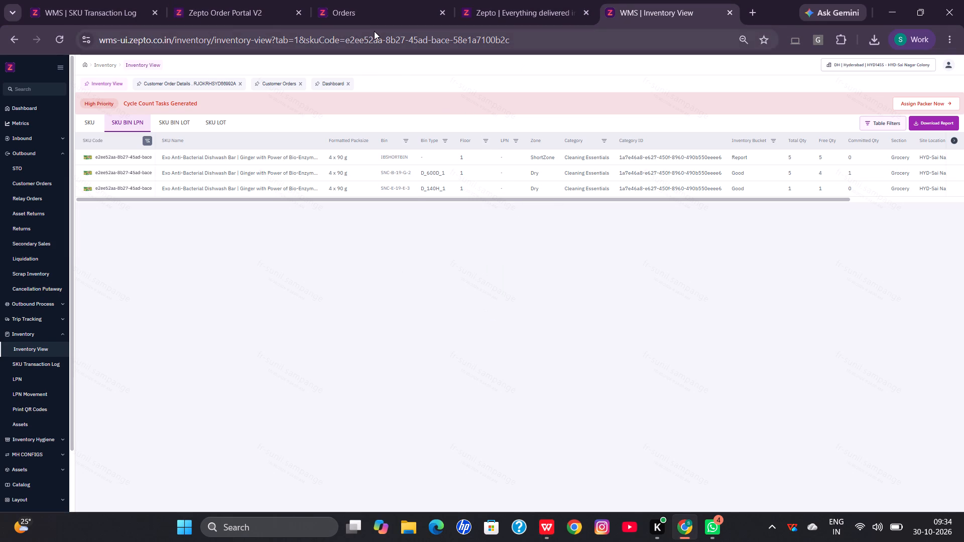
# Switch to WPS Office and bring up the first PUTAWAY_LINE_VIEW workbook with its blank pivot table.
pyautogui.click(282, 0)
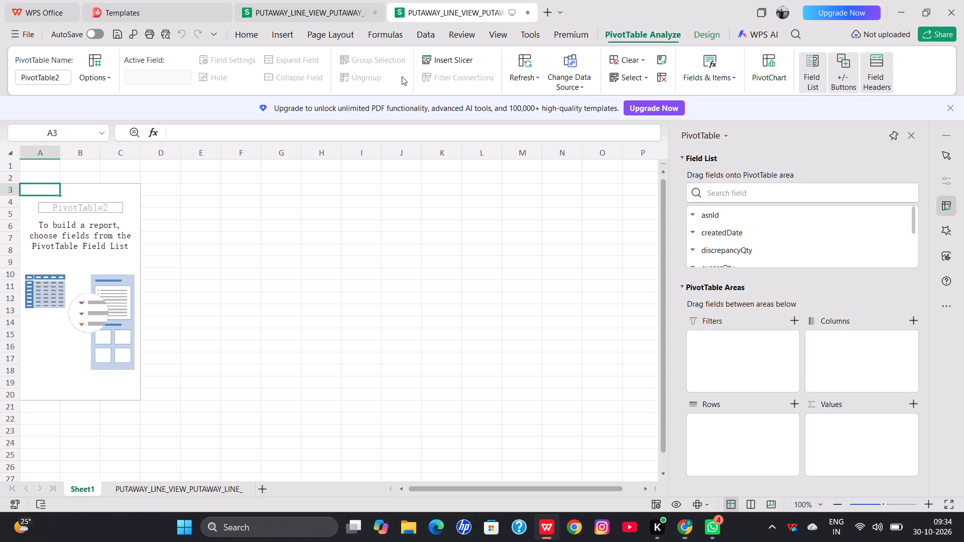
pyautogui.click(332, 0)
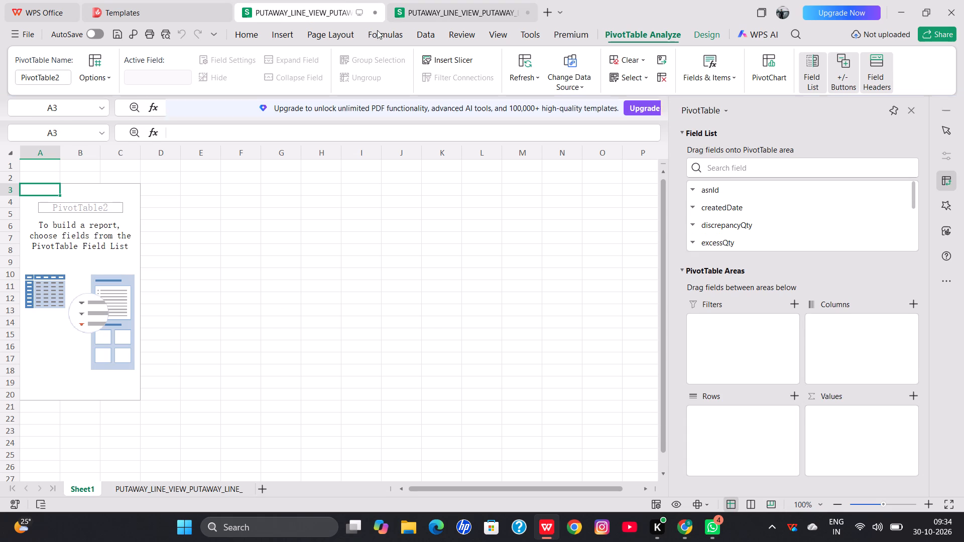
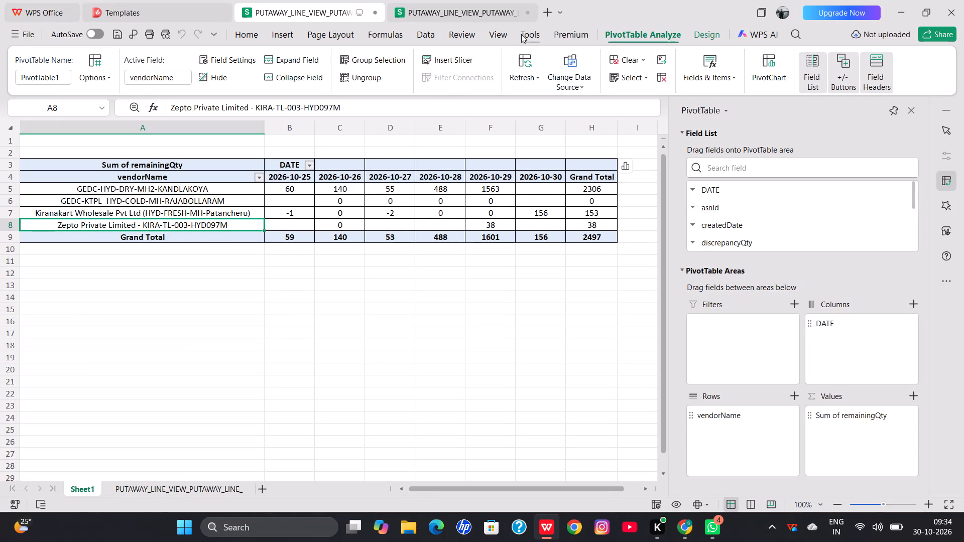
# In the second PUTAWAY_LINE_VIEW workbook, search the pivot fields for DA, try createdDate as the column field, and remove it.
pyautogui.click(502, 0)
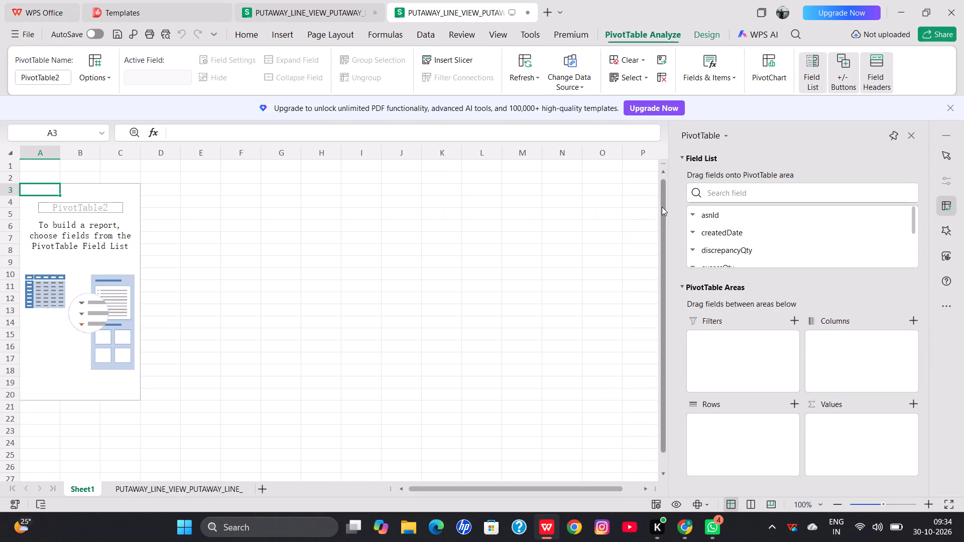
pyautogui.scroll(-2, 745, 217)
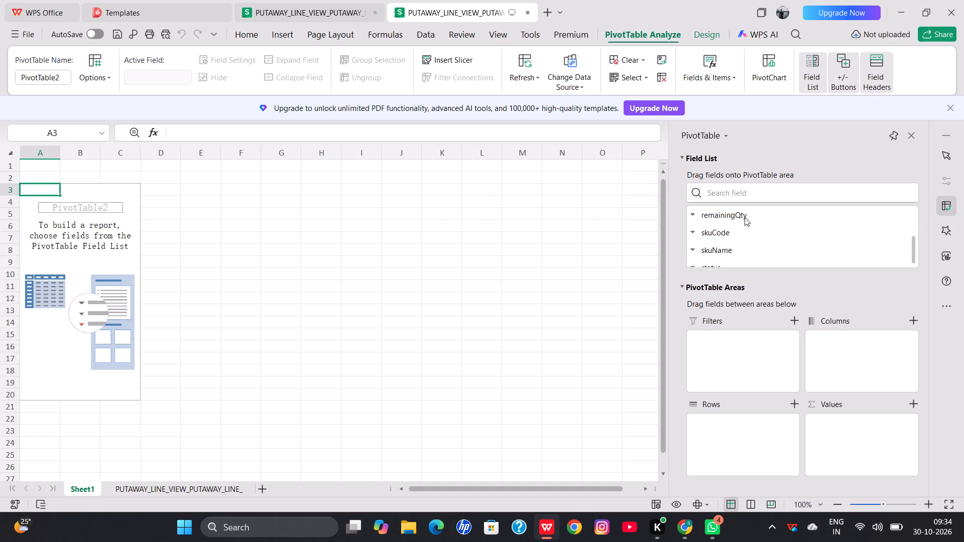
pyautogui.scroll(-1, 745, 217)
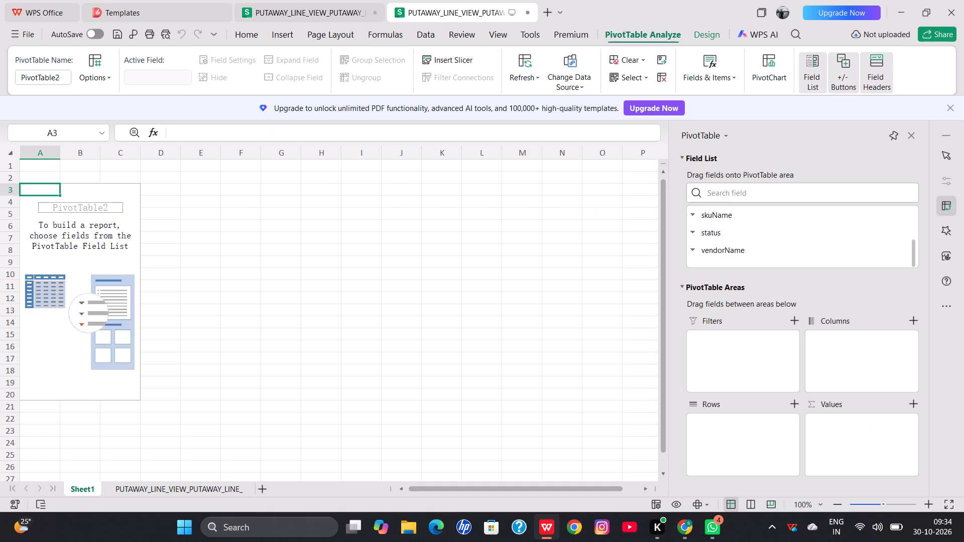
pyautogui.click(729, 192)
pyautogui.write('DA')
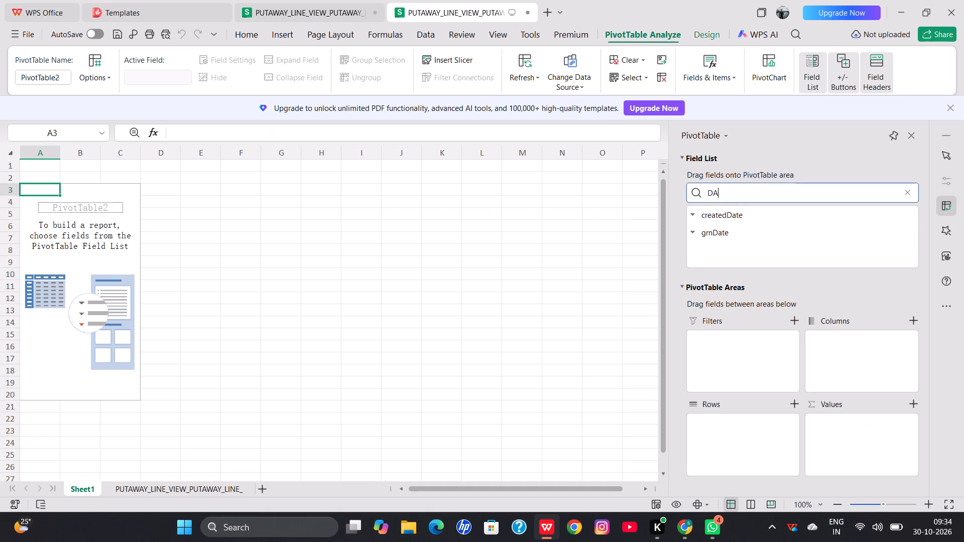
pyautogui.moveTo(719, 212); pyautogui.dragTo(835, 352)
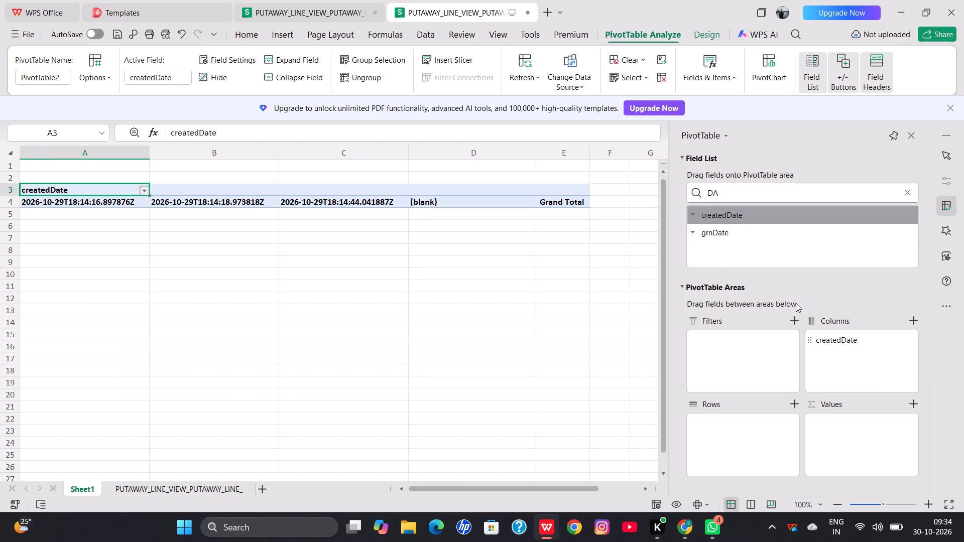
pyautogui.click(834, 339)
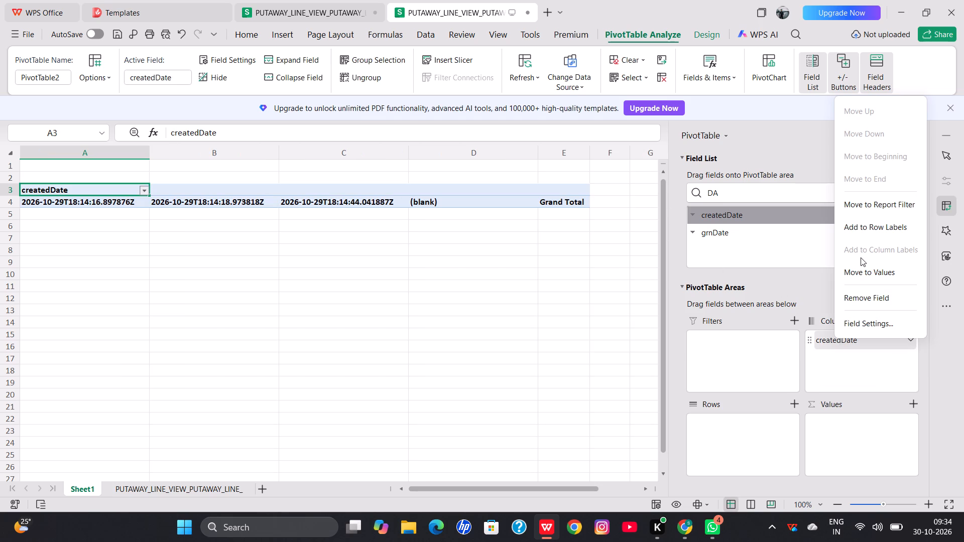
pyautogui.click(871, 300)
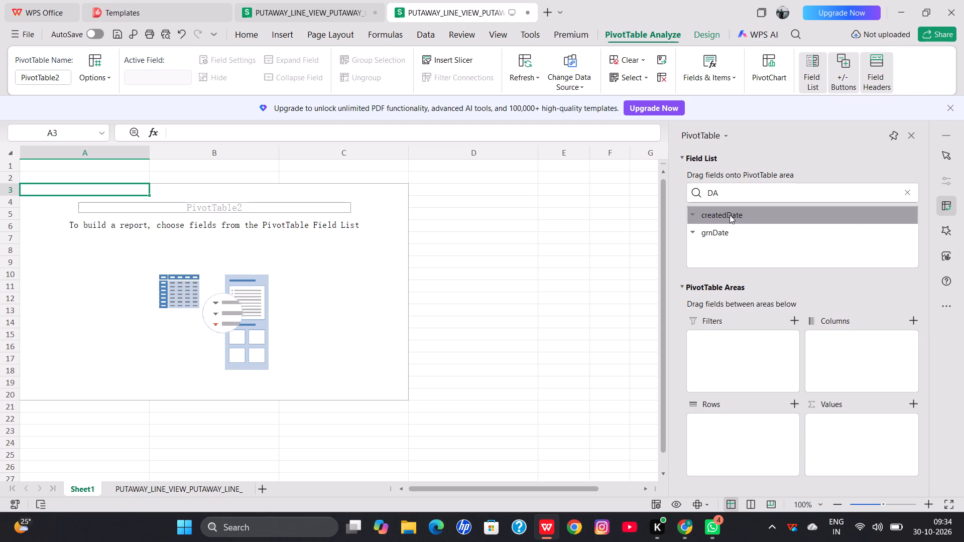
# Clear the field search and look through the blank pivot table's full field list for a DATE field.
pyautogui.write('TE')
pyautogui.press('BackSpace')
pyautogui.press('BackSpace')
pyautogui.press('BackSpace')
pyautogui.press('BackSpace')
pyautogui.press('BackSpace')
pyautogui.press('BackSpace')
pyautogui.press('BackSpace')
pyautogui.click(744, 183)
pyautogui.press('BackSpace')
pyautogui.press('BackSpace')
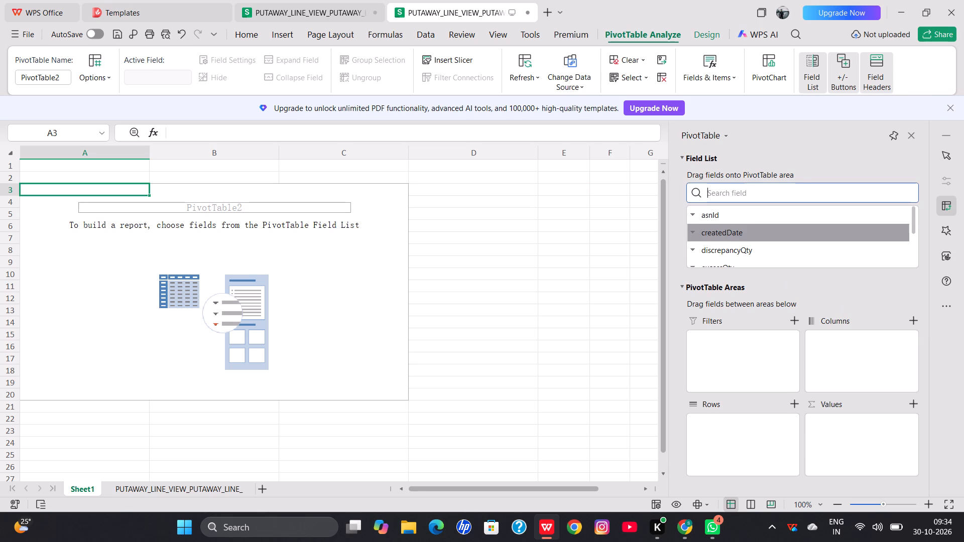
pyautogui.scroll(3, 752, 202)
pyautogui.scroll(-1, 752, 202)
pyautogui.scroll(-1, 743, 283)
pyautogui.scroll(-2, 748, 231)
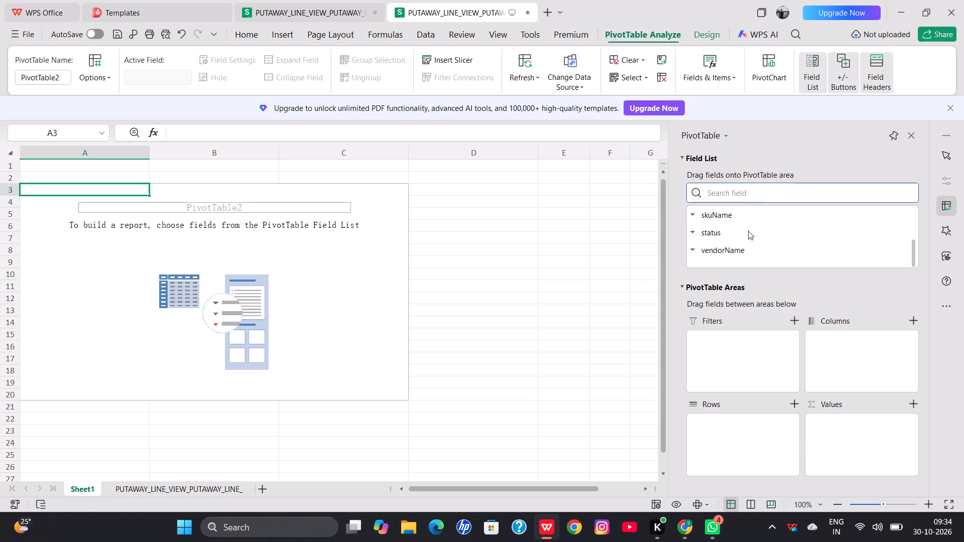
pyautogui.scroll(-1, 748, 231)
pyautogui.scroll(2, 748, 231)
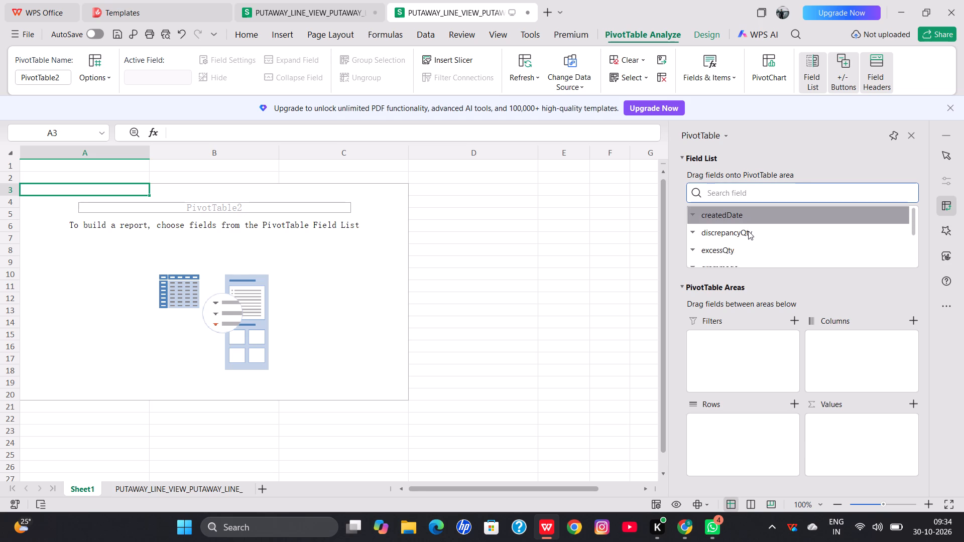
pyautogui.scroll(4, 748, 231)
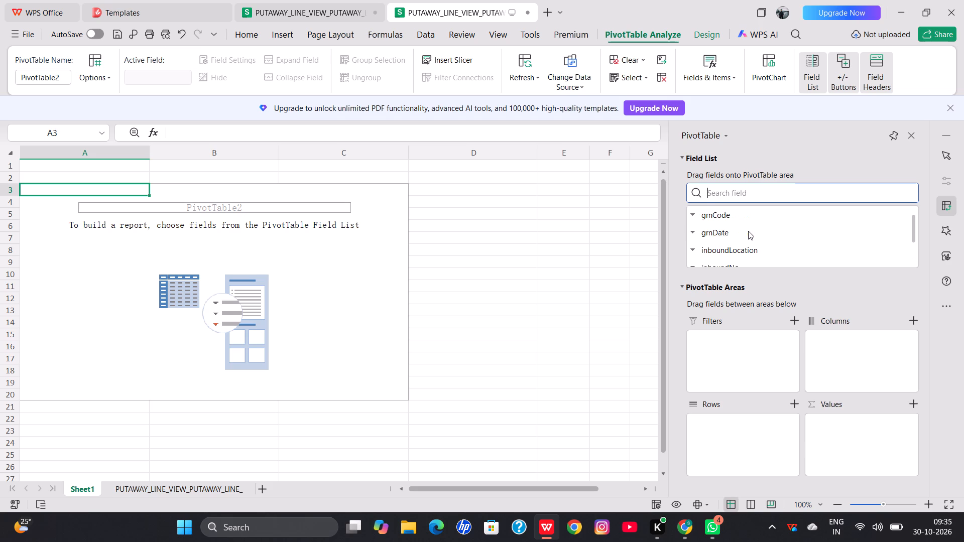
pyautogui.scroll(1, 748, 231)
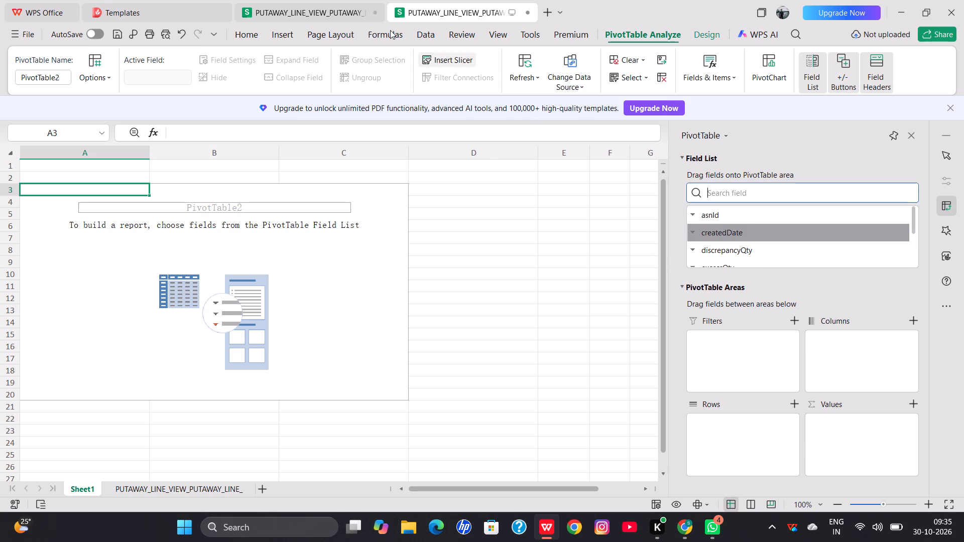
# Return to the first PUTAWAY_LINE_VIEW workbook with the vendor-by-date pivot table.
pyautogui.click(337, 0)
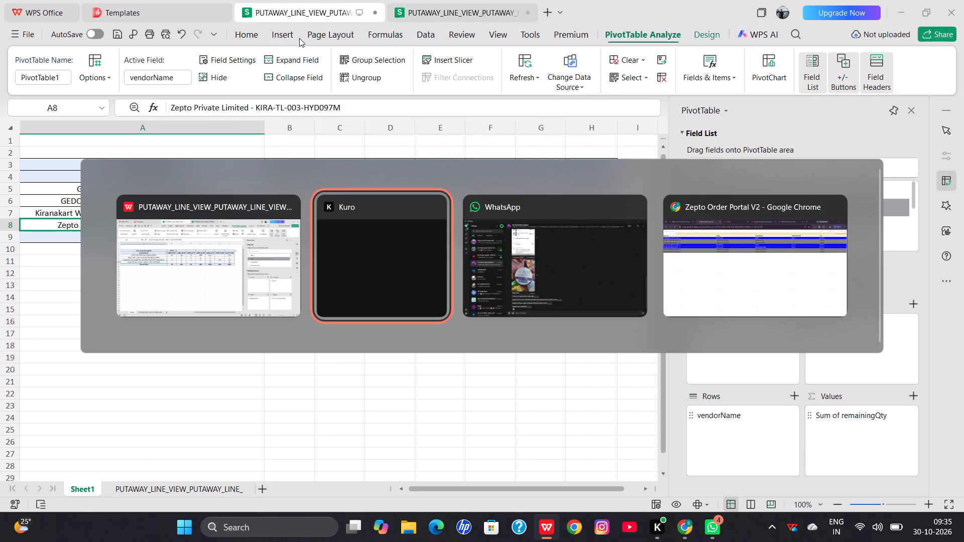
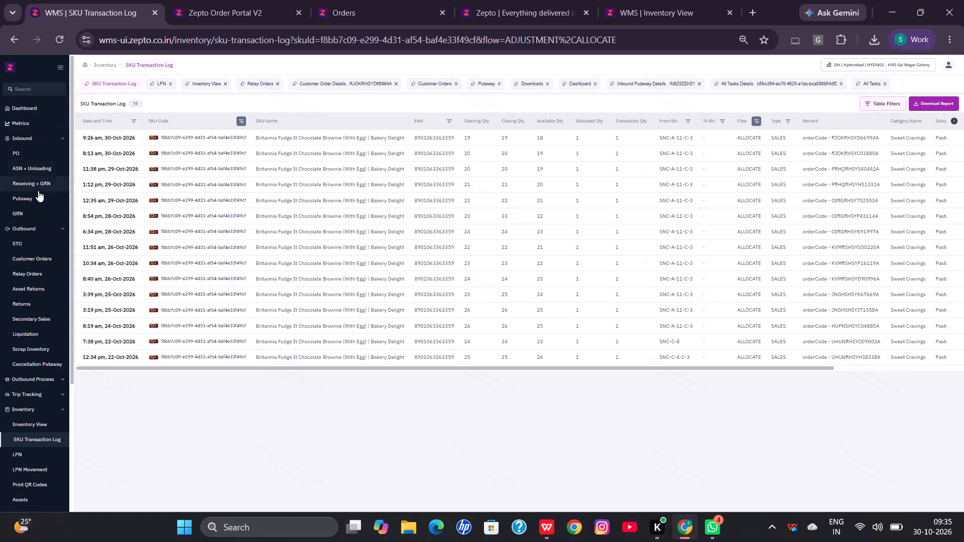
# Open the customer orders list and filter its status to PICKING_IN_PROGRESS.
pyautogui.click(32, 255)
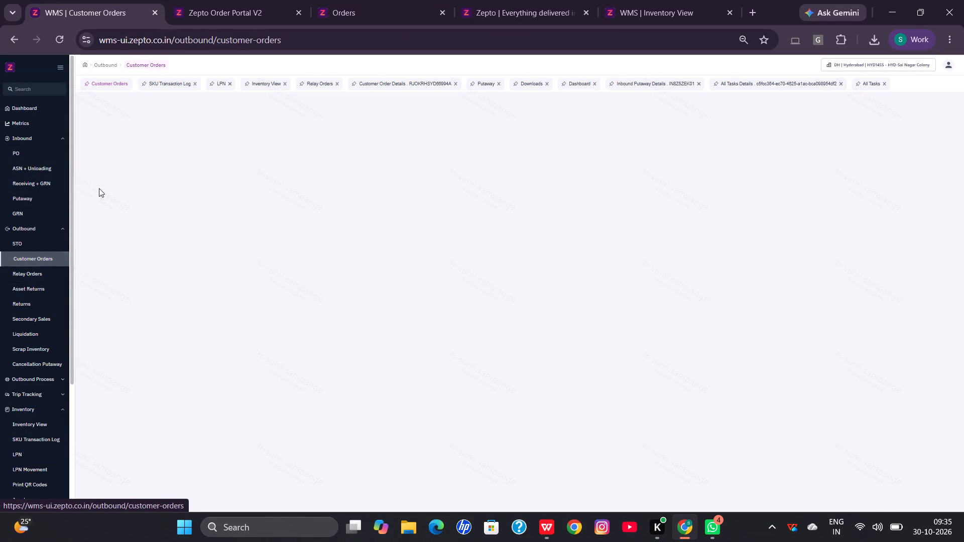
pyautogui.click(248, 140)
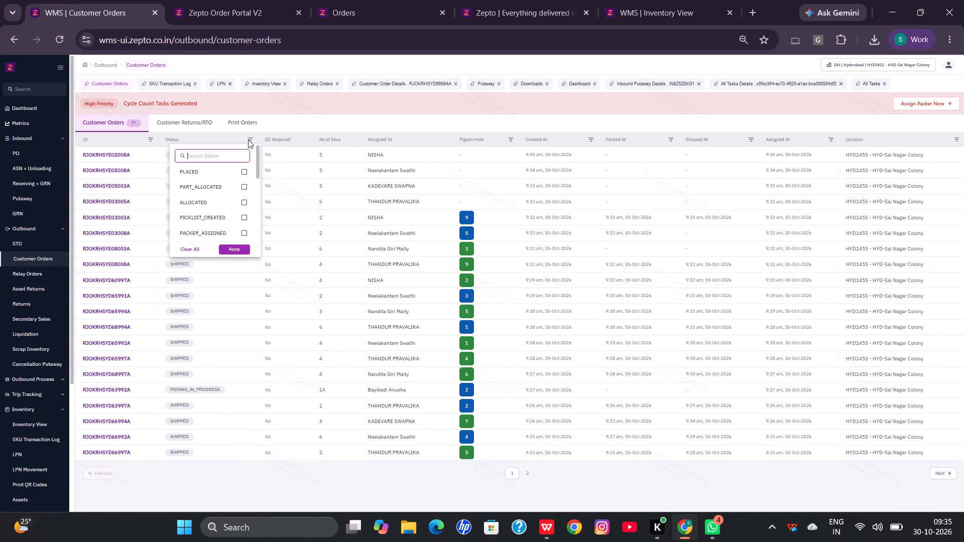
pyautogui.write('PIC')
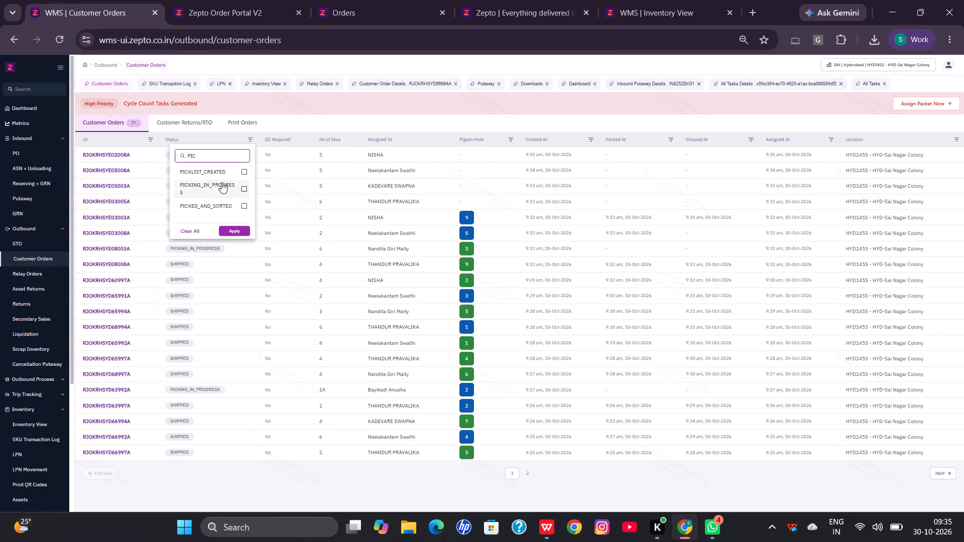
pyautogui.click(222, 183)
pyautogui.press('Return')
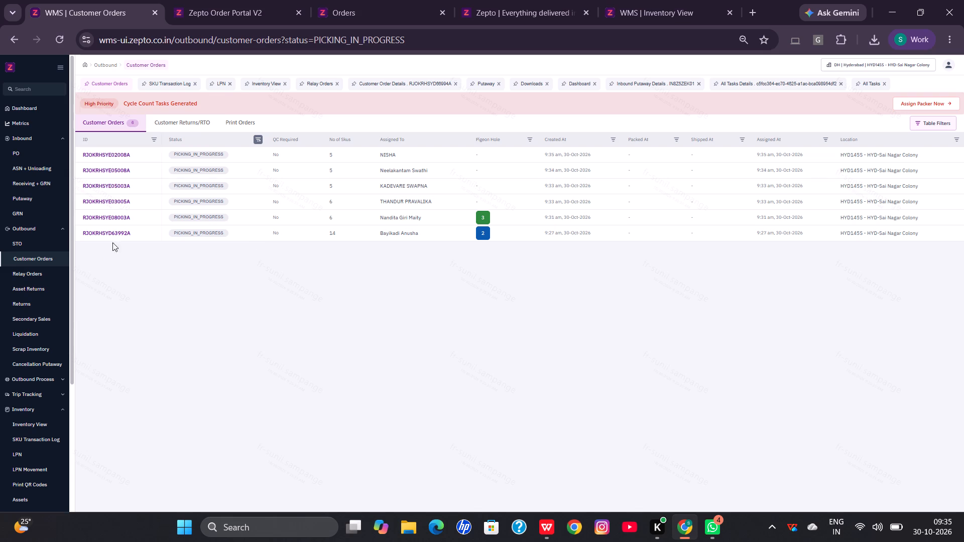
pyautogui.moveTo(106, 237); pyautogui.dragTo(101, 232)
pyautogui.click(101, 232)
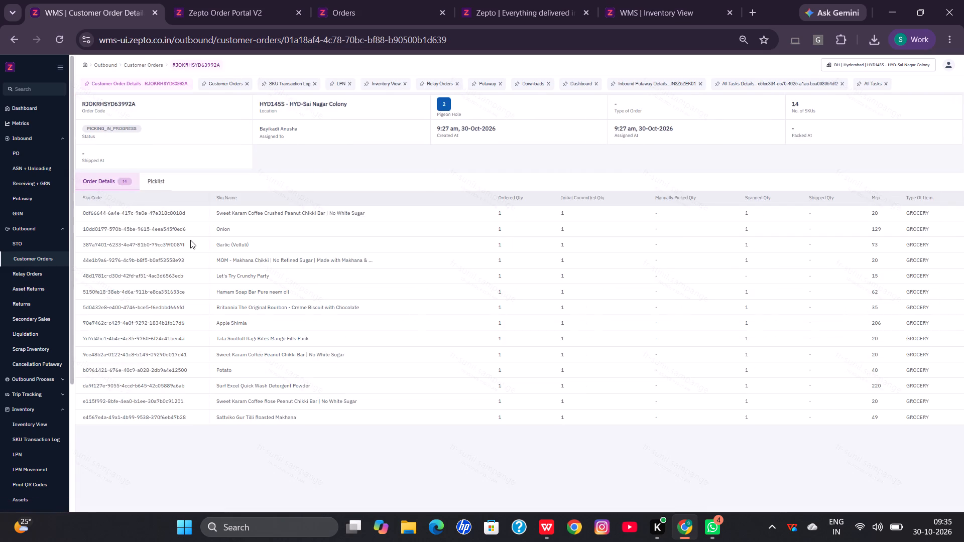
pyautogui.scroll(-1, 159, 225)
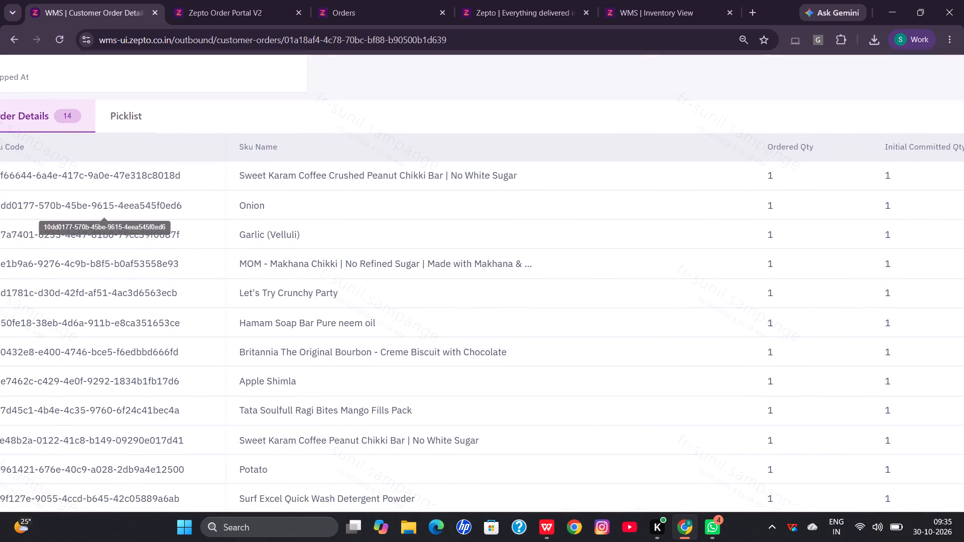
pyautogui.scroll(-2, 159, 225)
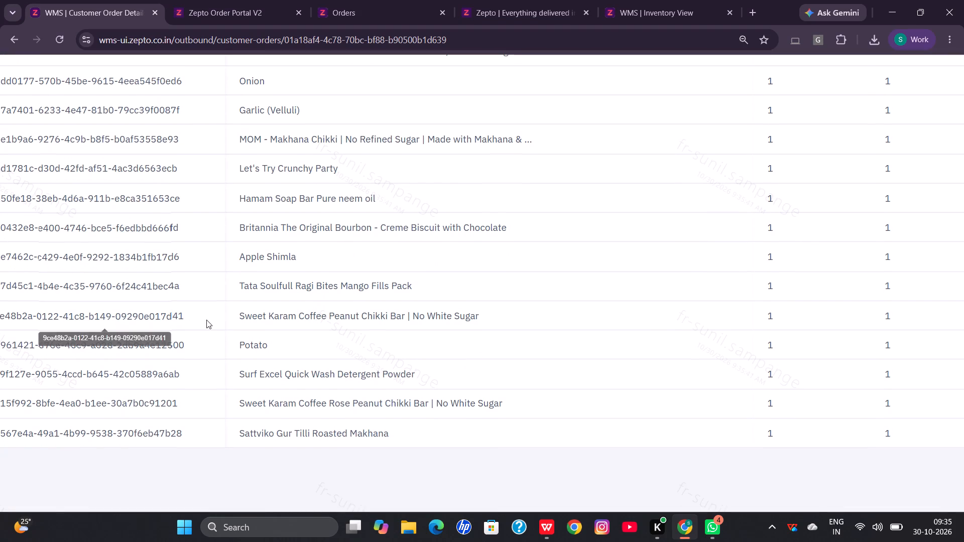
pyautogui.tripleClick(176, 436)
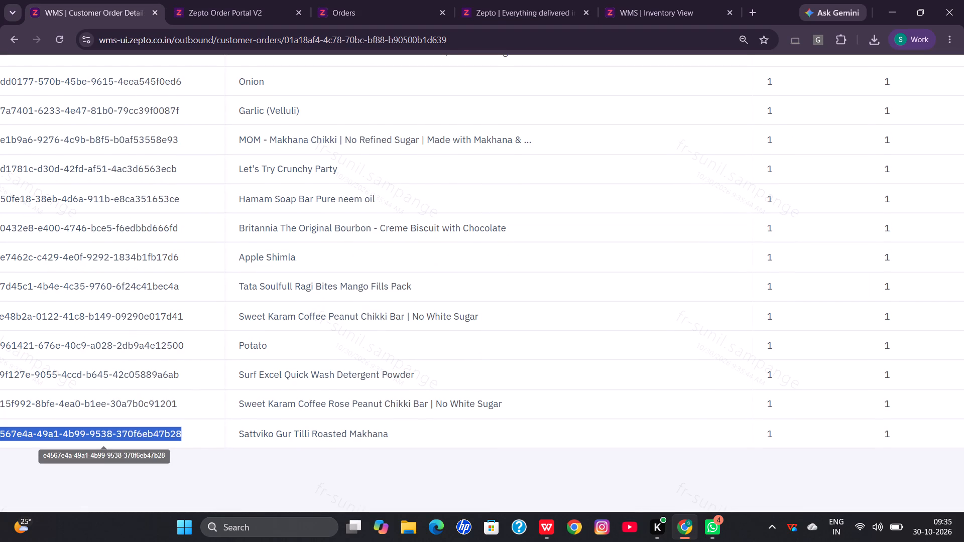
pyautogui.scroll(1, 183, 377)
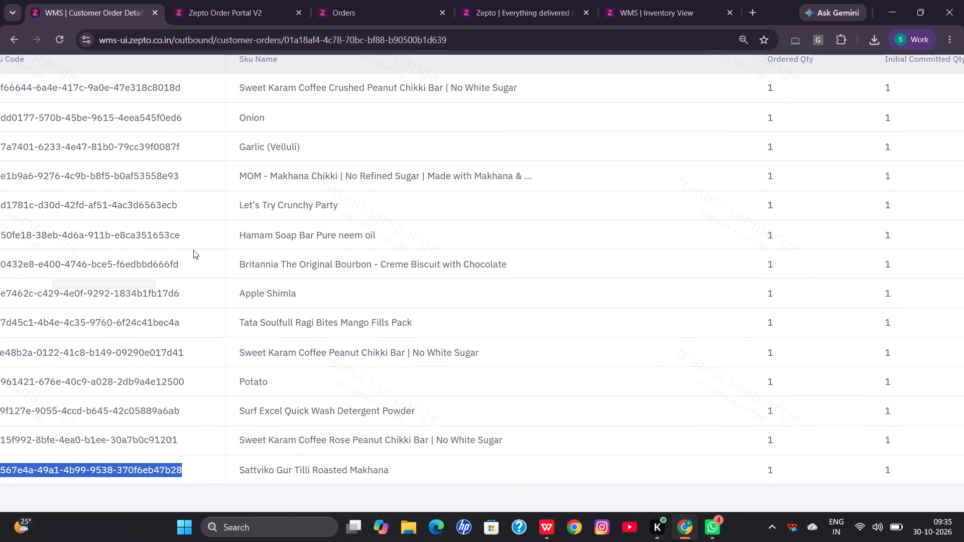
pyautogui.tripleClick(131, 205)
pyautogui.hotkey('ctrl', 'c')
pyautogui.hotkey('ctrl', 'c')
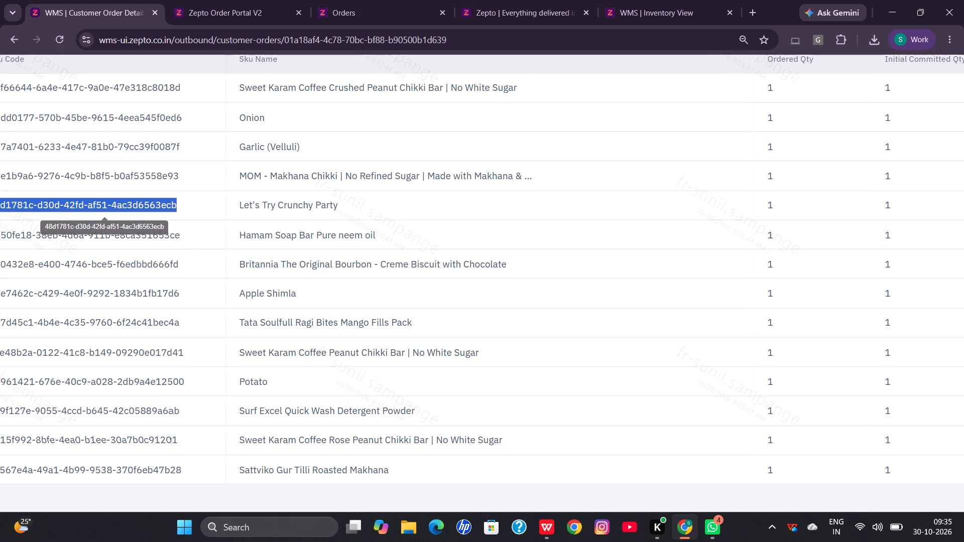
# Look up the copied Let's Try Crunchy Party SKU code in Inventory View's SKU BIN LPN listing.
pyautogui.keyDown('ctrl'); pyautogui.click(47, 420); pyautogui.keyUp('ctrl')
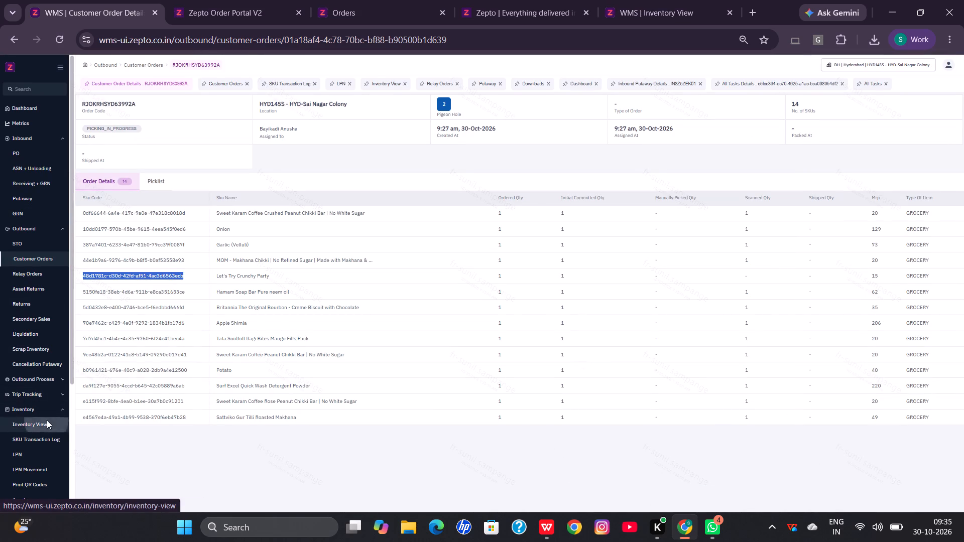
pyautogui.click(133, 125)
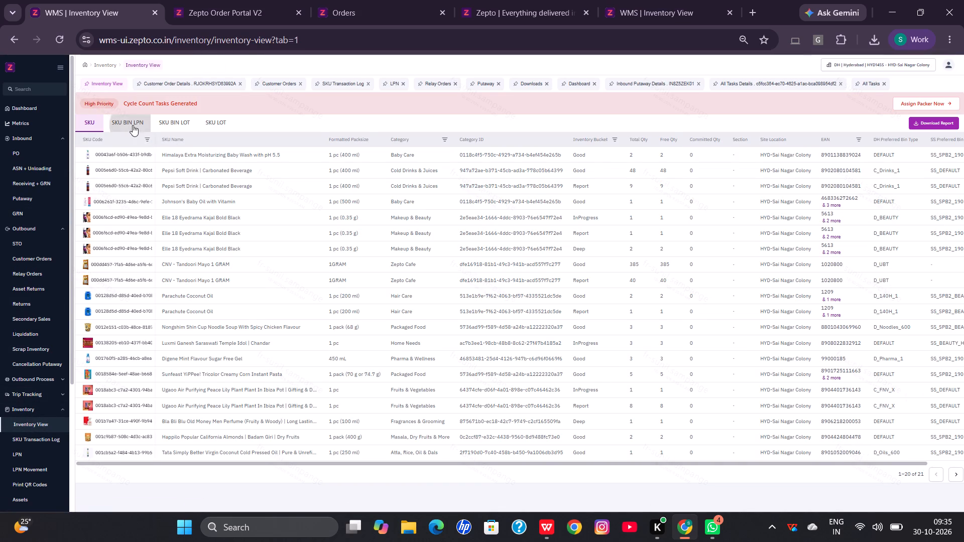
pyautogui.click(151, 141)
pyautogui.hotkey('ctrl', 'v')
pyautogui.hotkey('ctrl', 'Return')
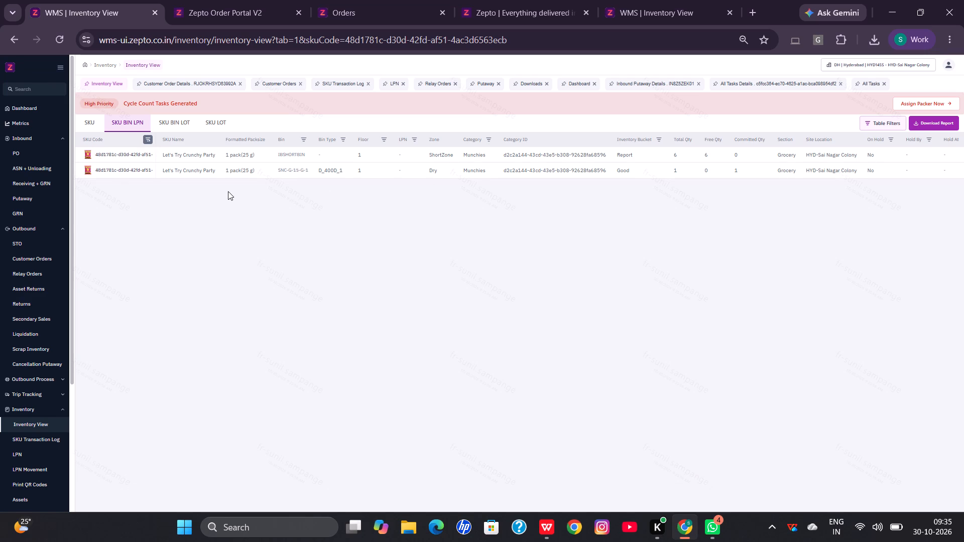
# Return to the customer orders list filtered to PICKING_IN_PROGRESS.
pyautogui.hscroll(9, 0, 223)
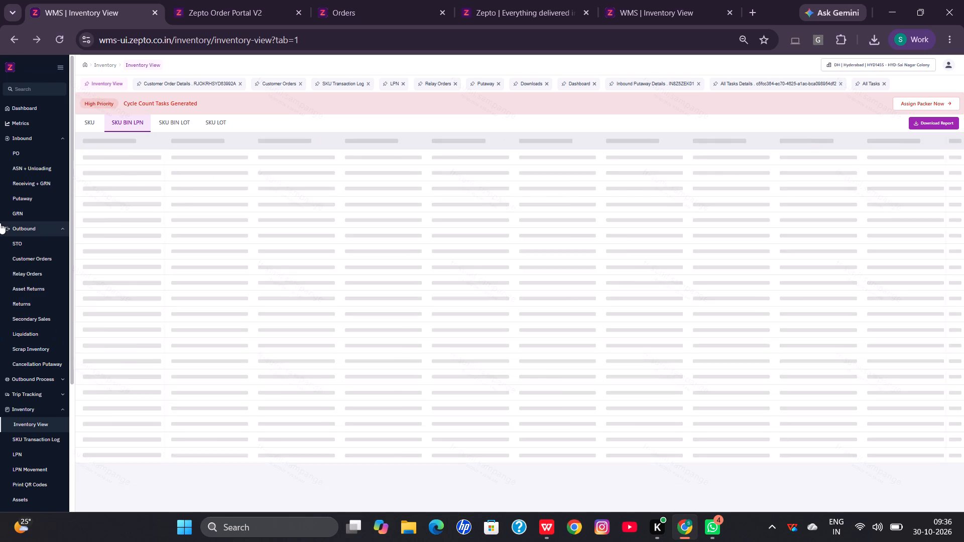
pyautogui.hscroll(8, 0, 223)
pyautogui.hscroll(10, 145, 225)
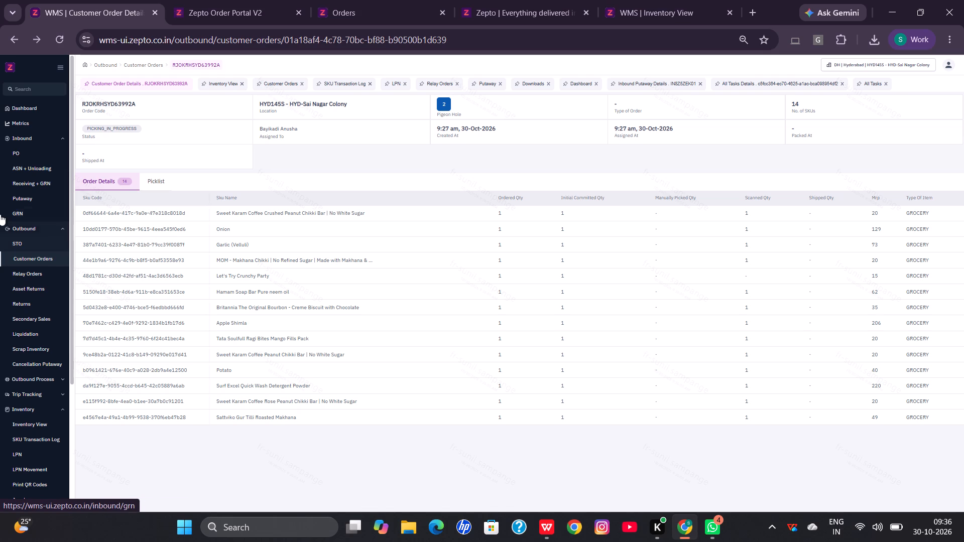
pyautogui.hscroll(8, 41, 214)
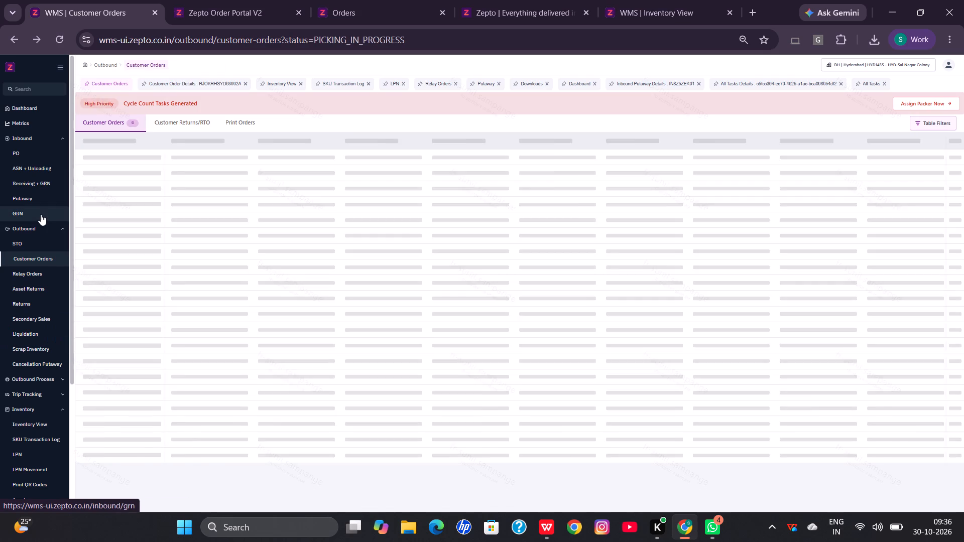
pyautogui.hscroll(1, 145, 239)
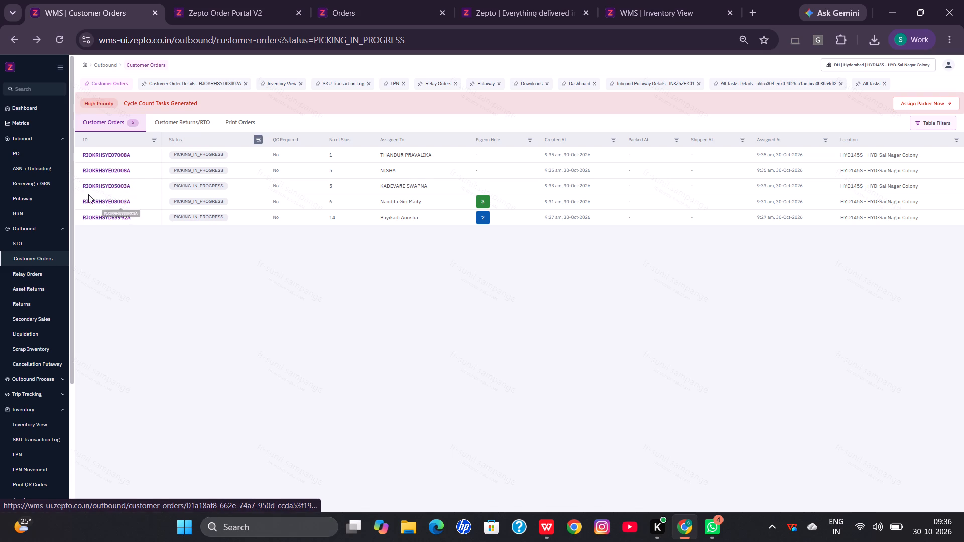
pyautogui.click(107, 201)
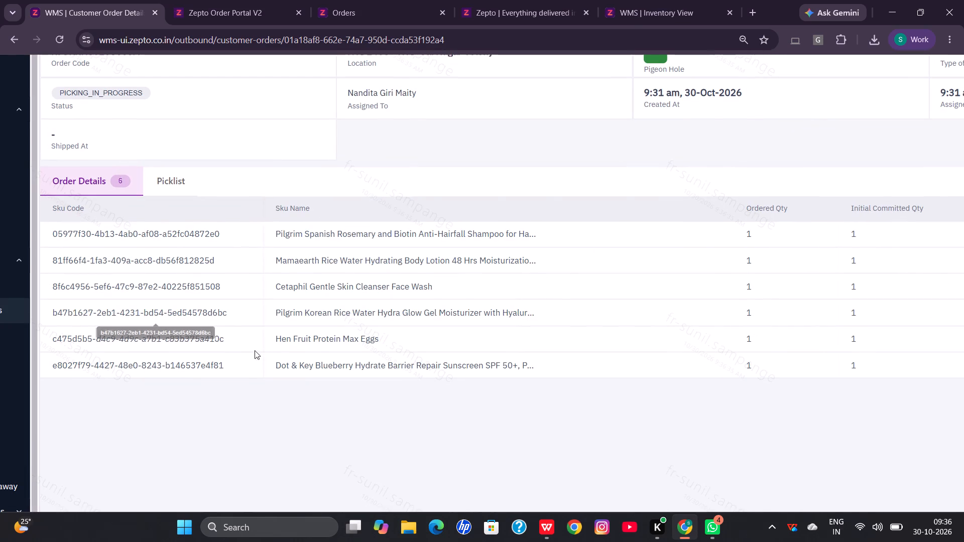
pyautogui.doubleClick(165, 262)
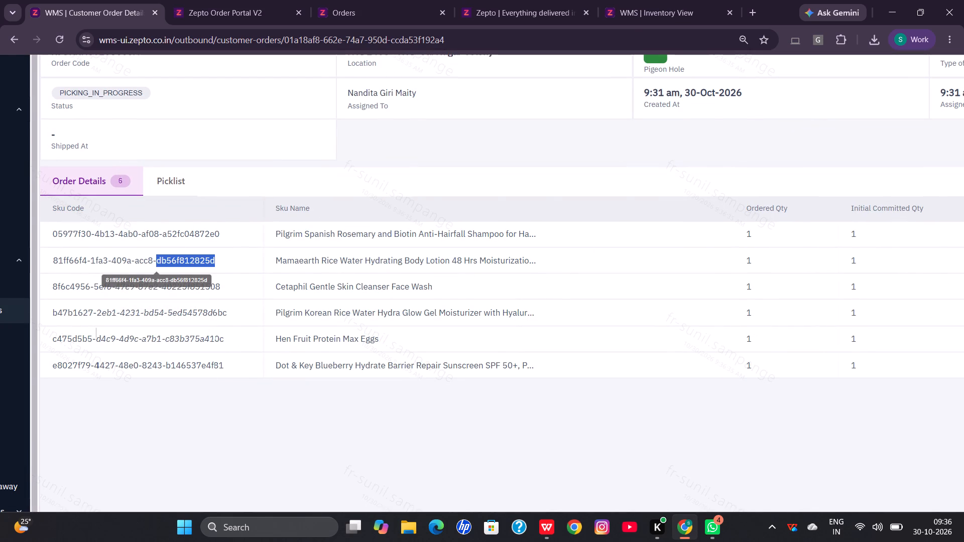
pyautogui.tripleClick(165, 262)
pyautogui.hotkey('ctrl', 'c')
pyautogui.hotkey('ctrl', 'c')
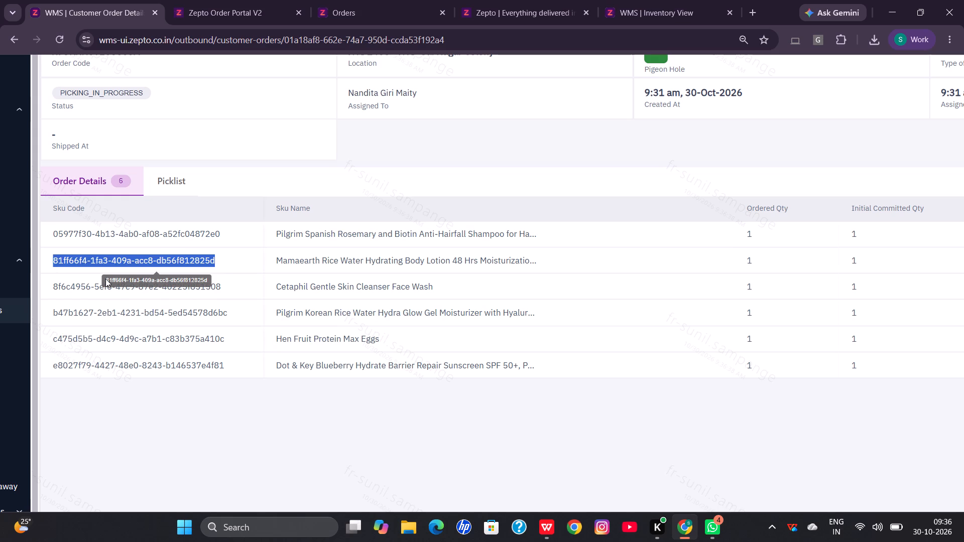
# Look up the copied Mamaearth body lotion SKU code in Inventory View's SKU BIN LPN listing.
pyautogui.keyDown('ctrl'); pyautogui.doubleClick(32, 413); pyautogui.keyUp('ctrl')
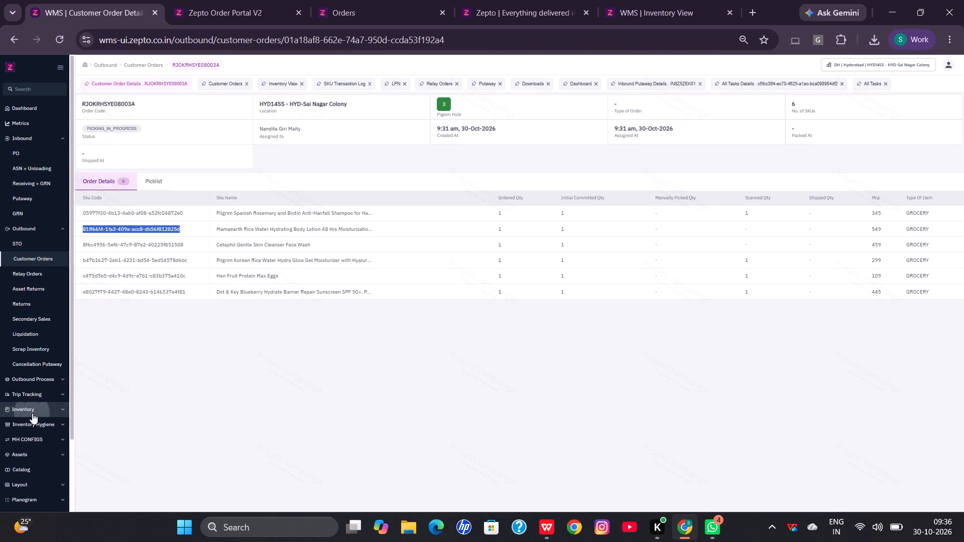
pyautogui.keyDown('ctrl'); pyautogui.click(34, 418); pyautogui.keyUp('ctrl')
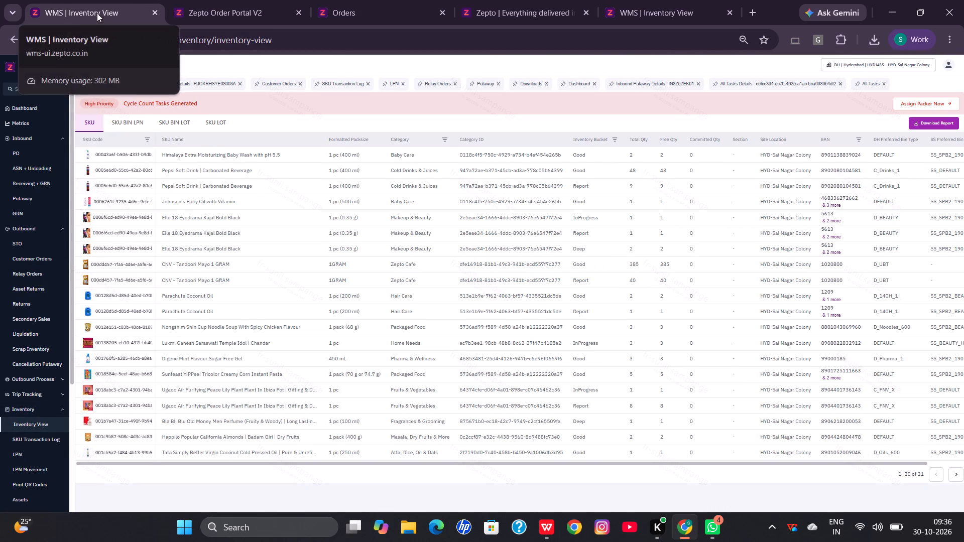
pyautogui.click(133, 123)
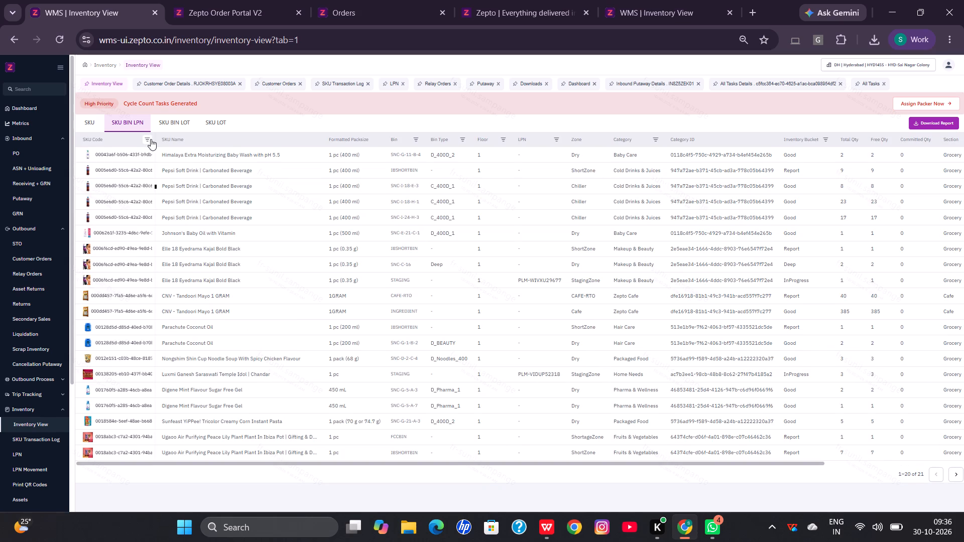
pyautogui.click(151, 139)
pyautogui.hotkey('ctrl', 'v')
pyautogui.hotkey('ctrl', 'Return')
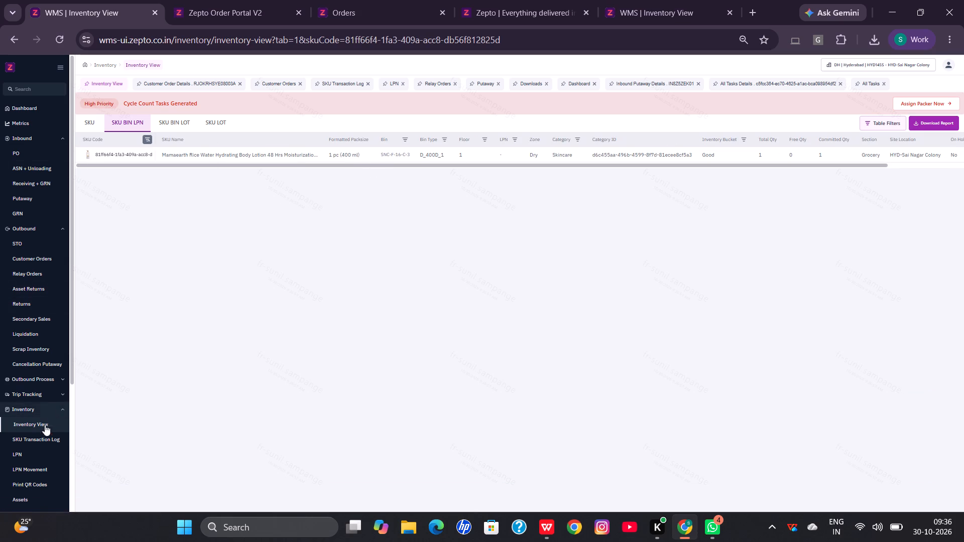
# Filter the SKU Transaction Log by the copied Mamaearth body lotion SKU code to trace its stock movements.
pyautogui.click(39, 439)
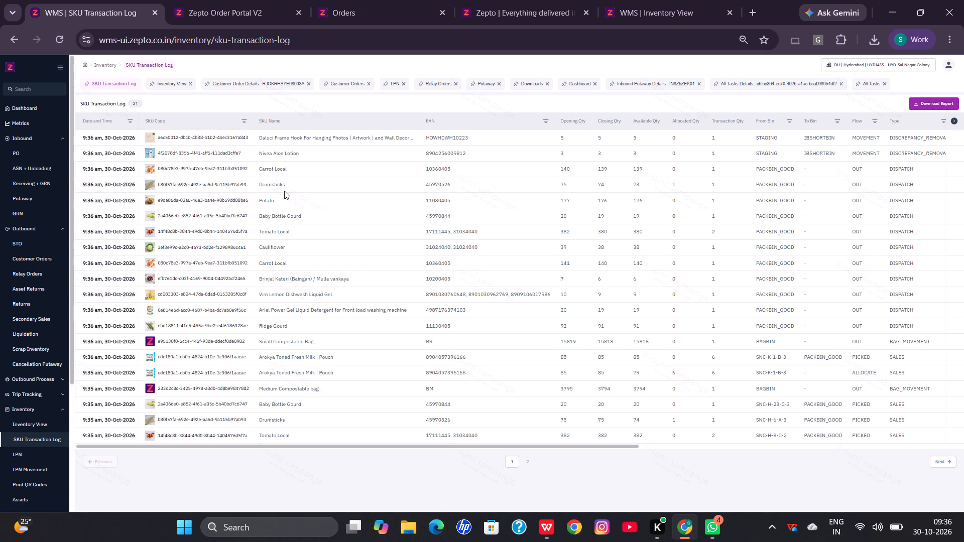
pyautogui.click(249, 121)
pyautogui.hotkey('ctrl', 'v')
pyautogui.hotkey('ctrl', 'Return')
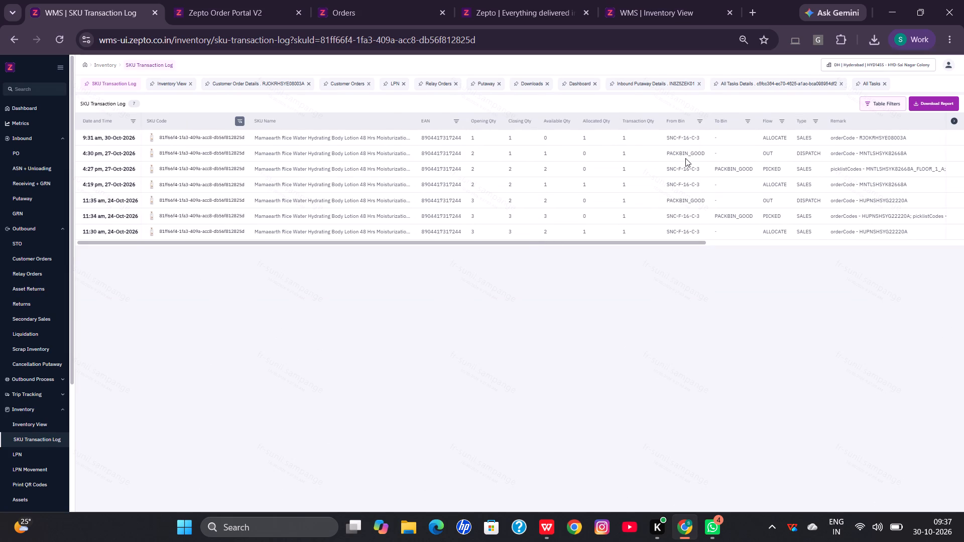
pyautogui.hscroll(9, 526, 249)
pyautogui.hscroll(7, 265, 277)
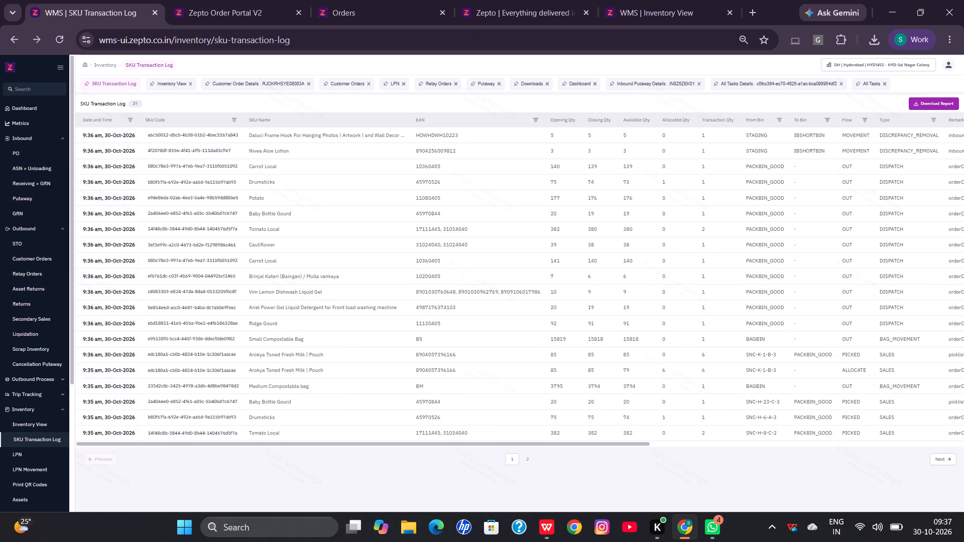
pyautogui.hscroll(13, 265, 277)
pyautogui.hscroll(16, 259, 216)
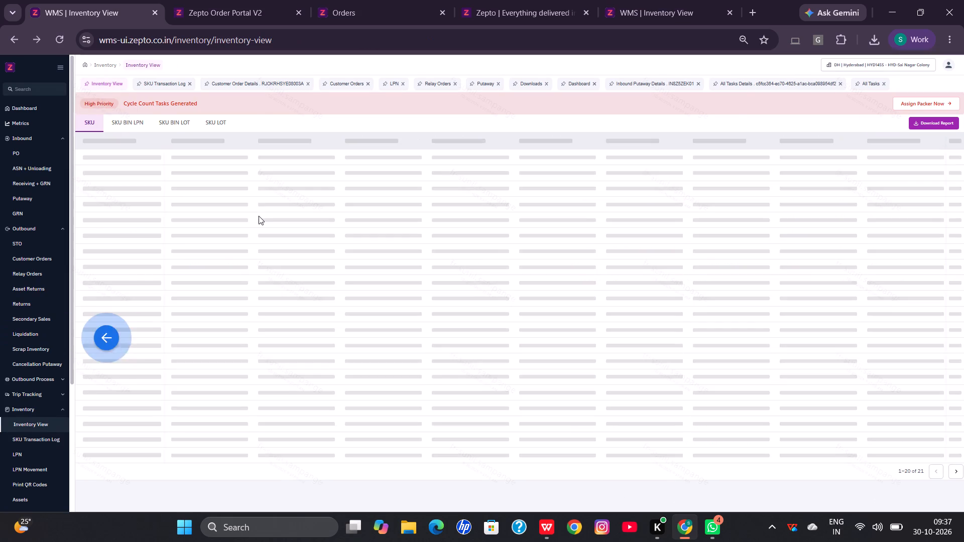
pyautogui.hscroll(2, 259, 216)
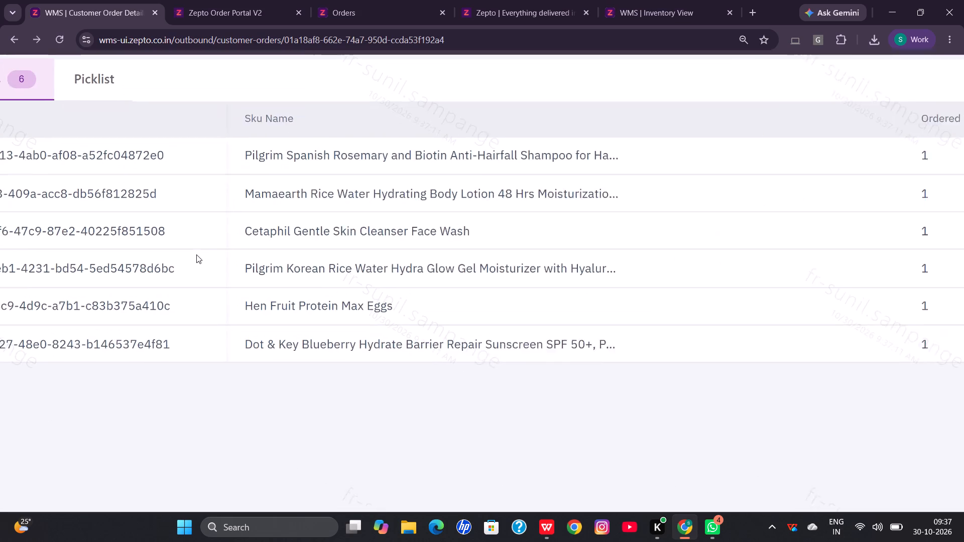
pyautogui.hscroll(1, 207, 282)
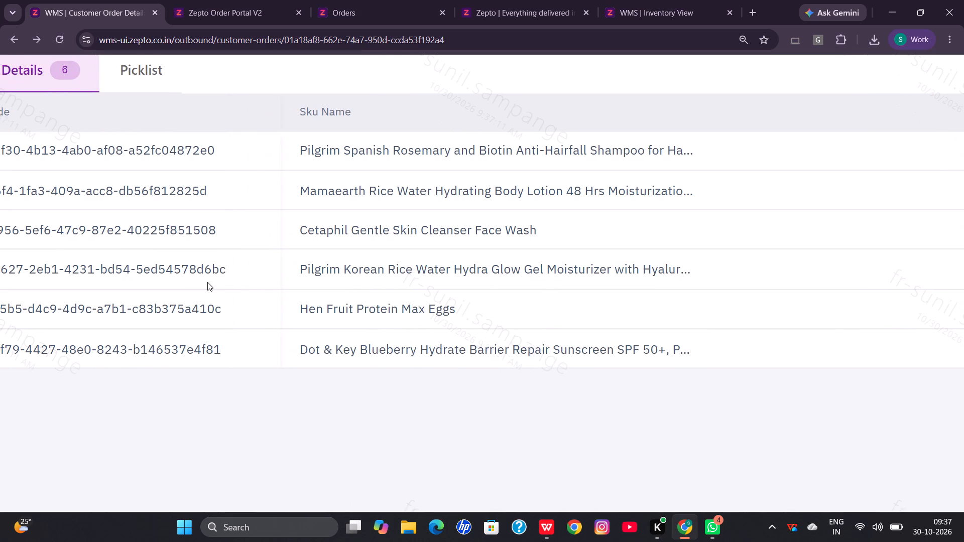
pyautogui.hscroll(3, 207, 282)
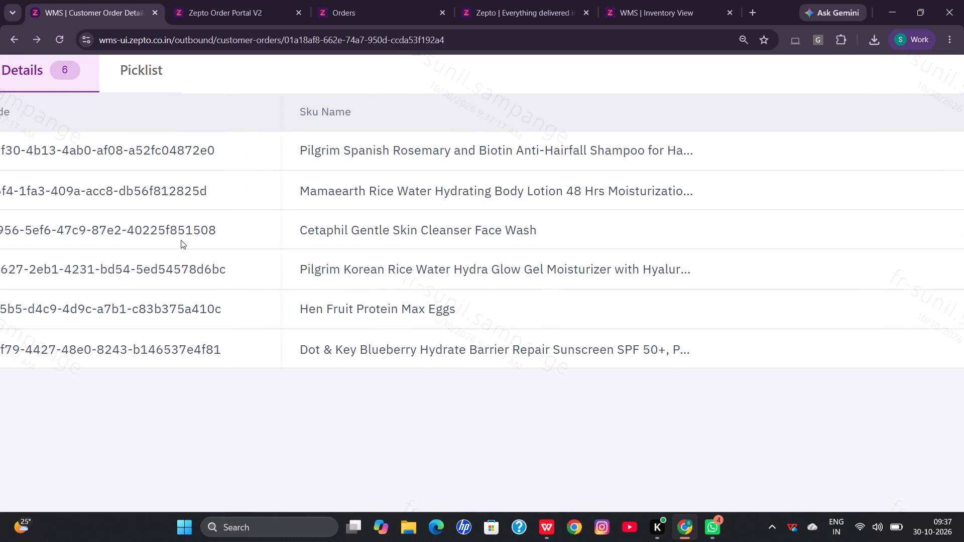
# Copy the Cetaphil Gentle Skin Cleanser Face Wash's SKU code from the order and filter Inventory View's SKU listing by it.
pyautogui.tripleClick(181, 240)
pyautogui.hotkey('ctrl', 'c')
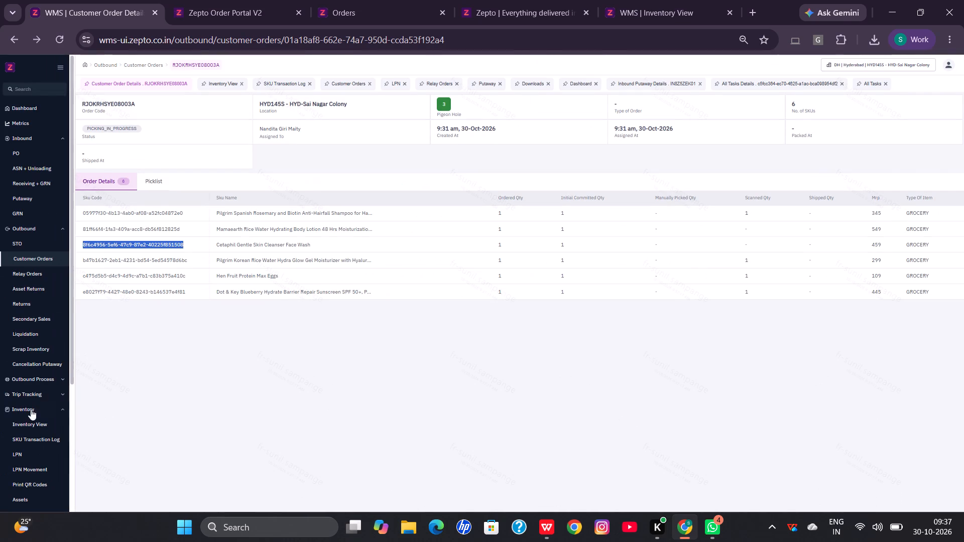
pyautogui.keyDown('ctrl'); pyautogui.click(37, 422); pyautogui.keyUp('ctrl')
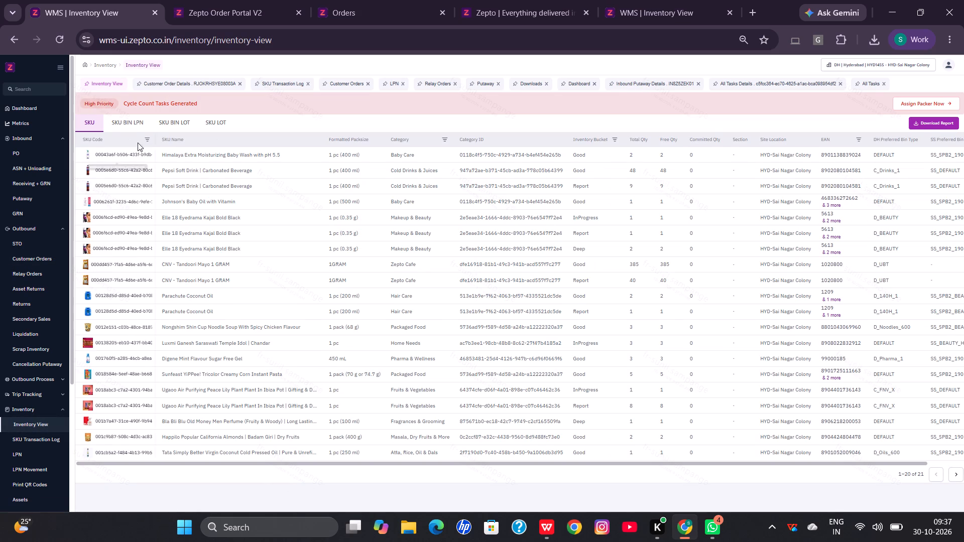
pyautogui.keyDown('ctrl'); pyautogui.click(146, 137); pyautogui.keyUp('ctrl')
pyautogui.hotkey('ctrl', 'v')
pyautogui.hotkey('ctrl', 'Return')
pyautogui.keyDown('ctrl'); pyautogui.click(149, 136); pyautogui.keyUp('ctrl')
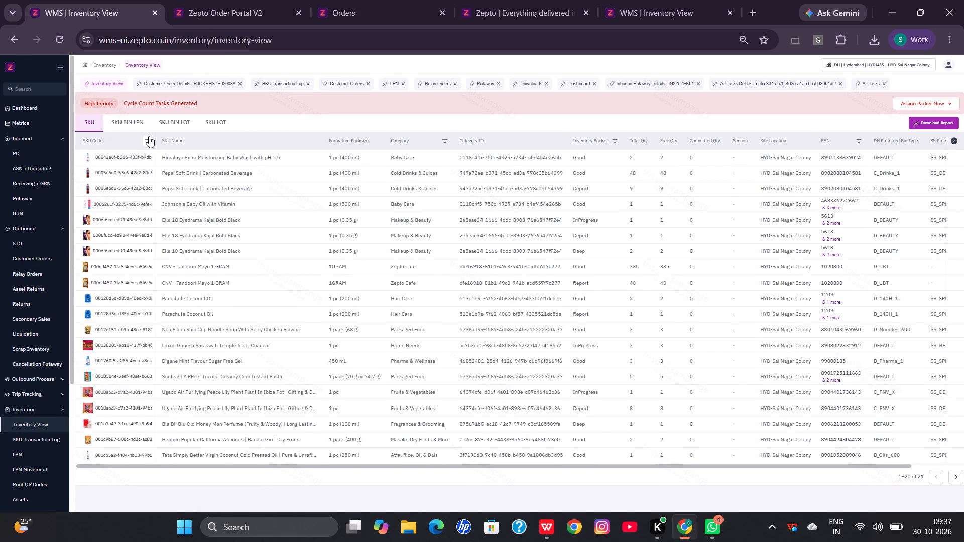
pyautogui.hotkey('ctrl', 'v')
pyautogui.hotkey('ctrl', 'Return')
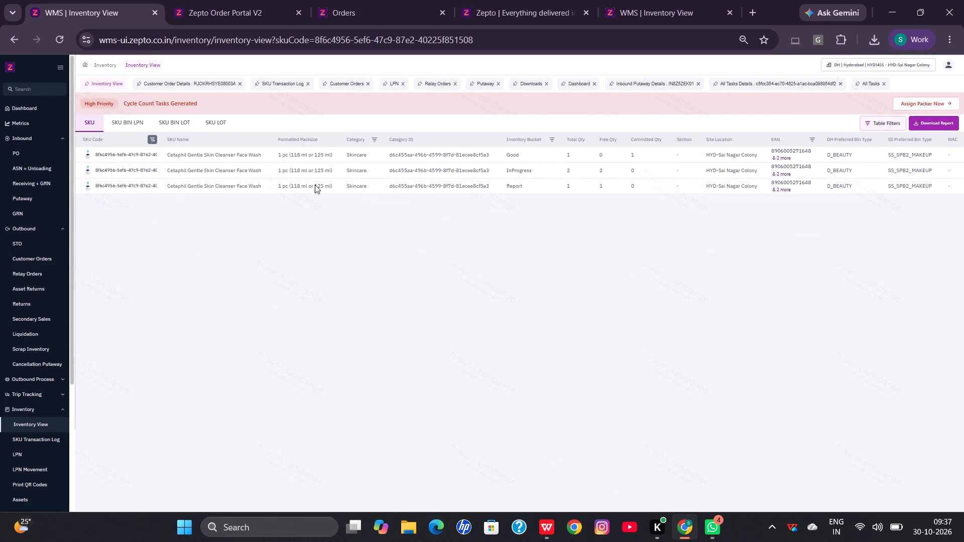
# Filter Inventory View's SKU BIN LPN listing by the copied Cetaphil face wash SKU code and examine its bins and LPNs.
pyautogui.click(119, 117)
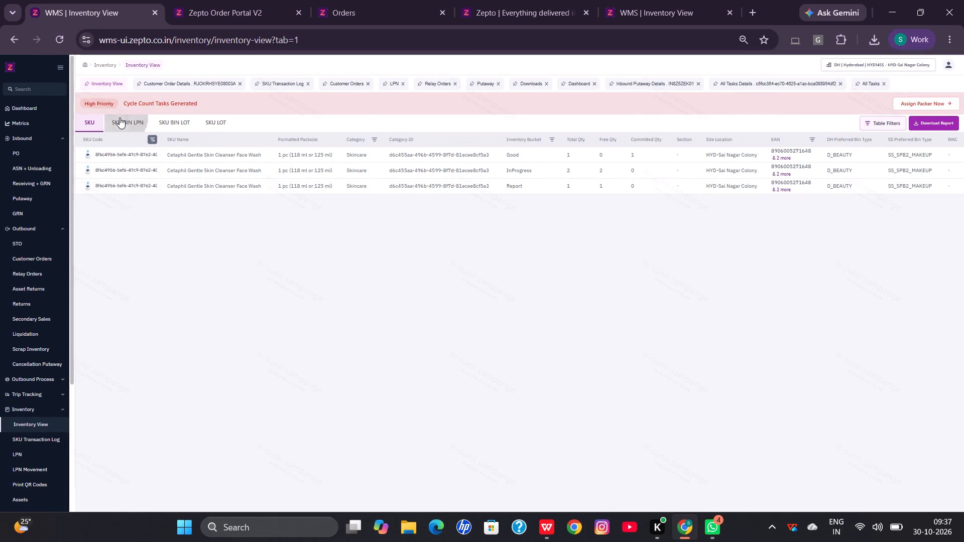
pyautogui.click(150, 142)
pyautogui.hotkey('ctrl', 'v')
pyautogui.hotkey('ctrl', '.')
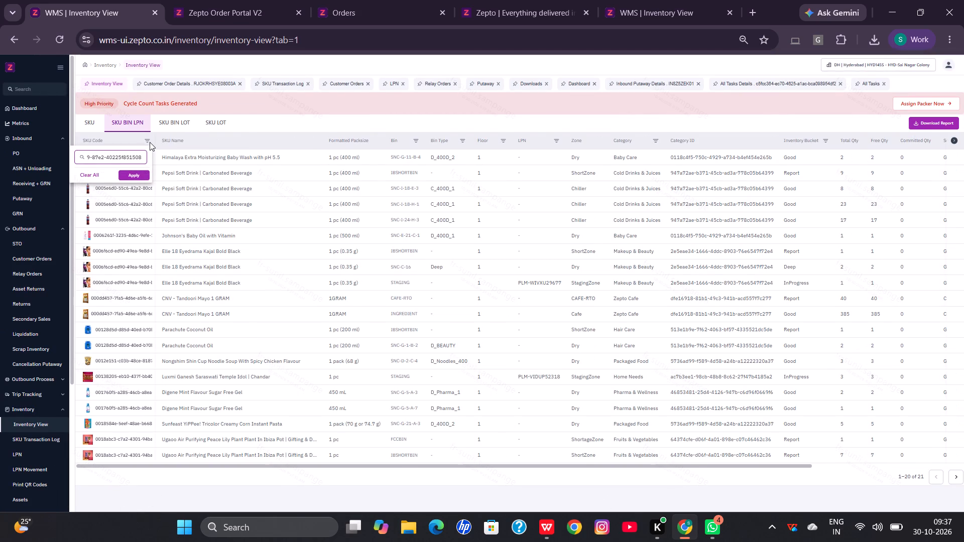
pyautogui.press('Return')
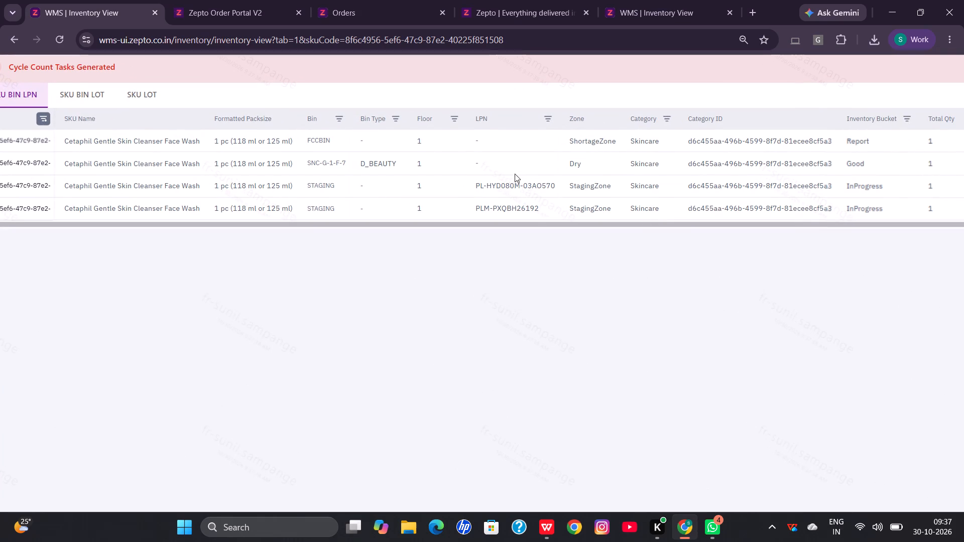
pyautogui.hscroll(-1, 534, 183)
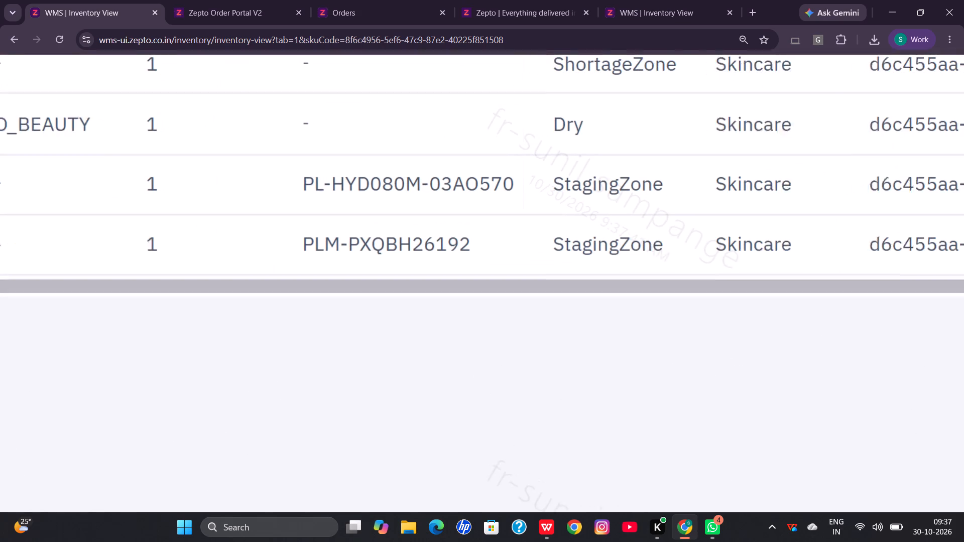
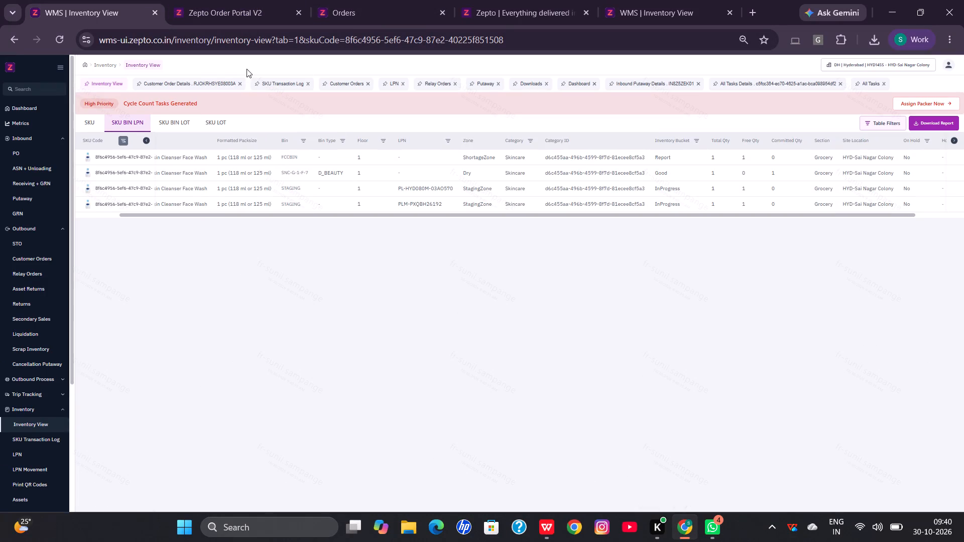
pyautogui.hscroll(20, 214, 146)
pyautogui.hscroll(7, 214, 146)
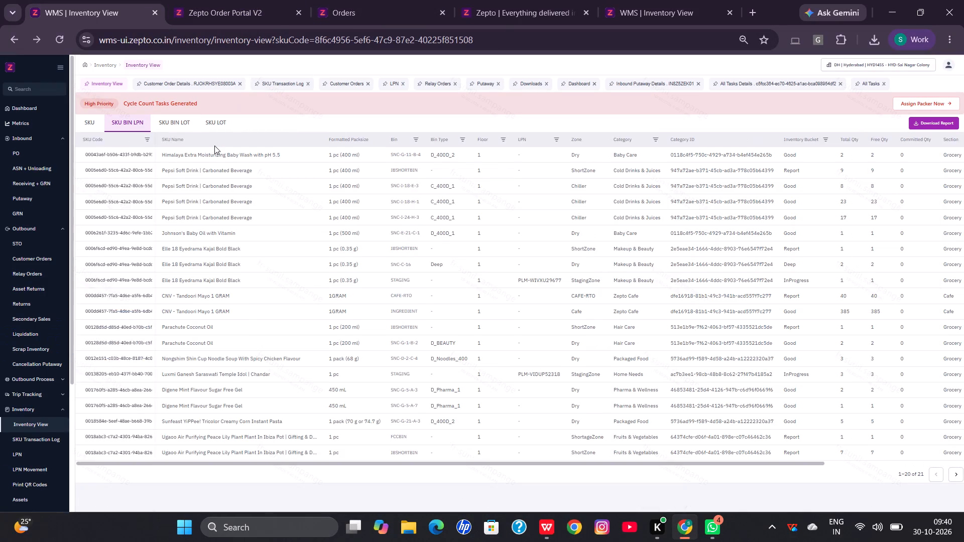
pyautogui.hscroll(18, 214, 146)
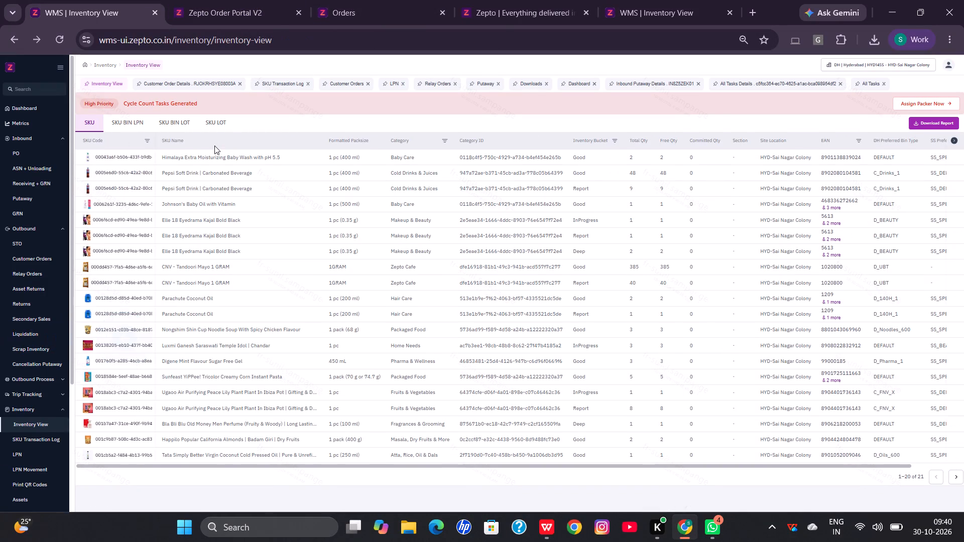
pyautogui.hscroll(8, 214, 146)
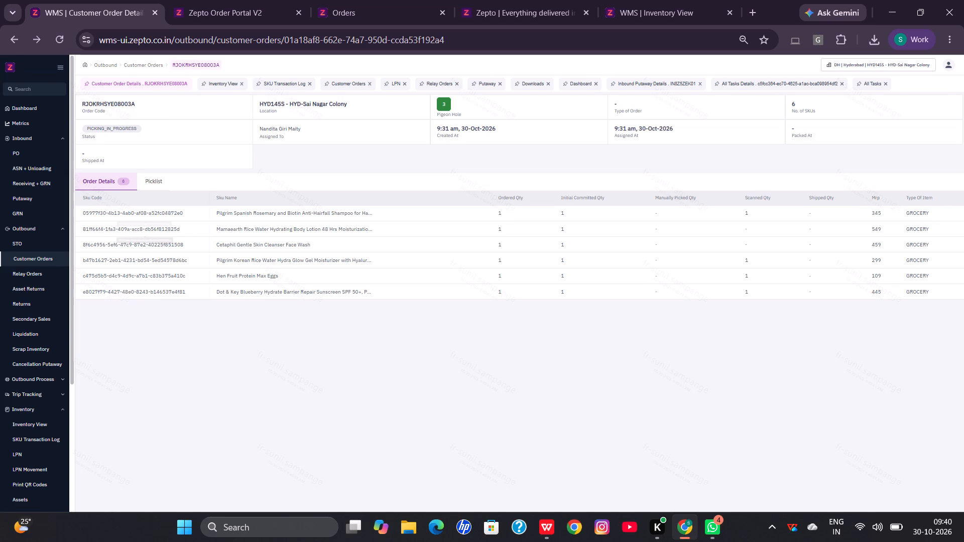
pyautogui.tripleClick(127, 221)
pyautogui.hotkey('ctrl', 'c')
pyautogui.hotkey('ctrl', 'c')
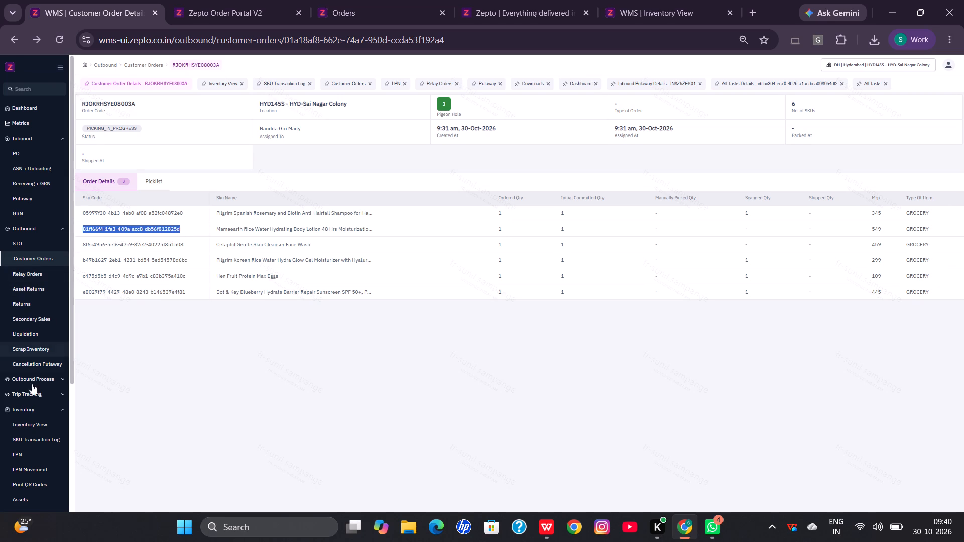
pyautogui.keyDown('ctrl'); pyautogui.click(39, 425); pyautogui.keyUp('ctrl')
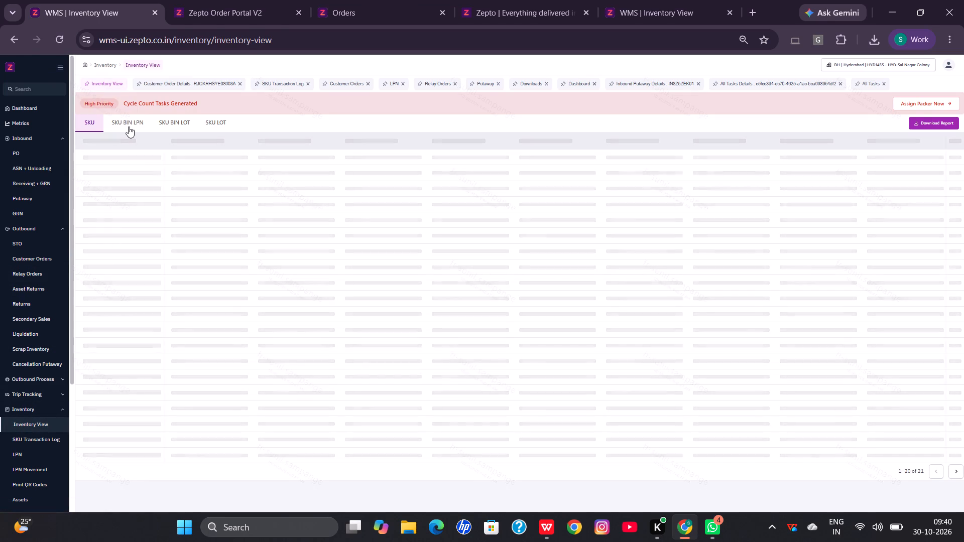
pyautogui.click(129, 126)
pyautogui.click(146, 141)
pyautogui.hotkey('ctrl', 'v')
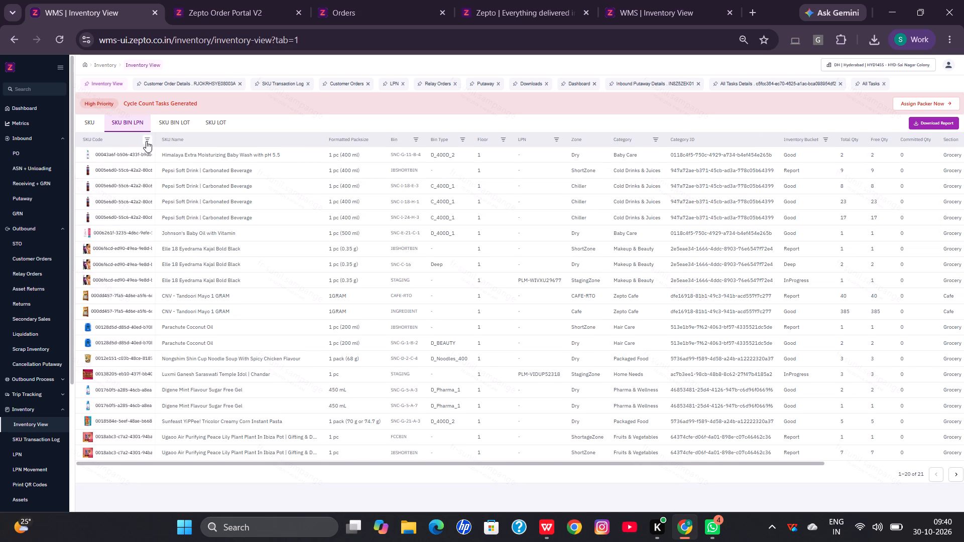
pyautogui.hotkey('ctrl', 'Return')
# Create a QR code from the Inventory View page and set its text to bin SNC-N-5-A-1.
pyautogui.rightClick(418, 163)
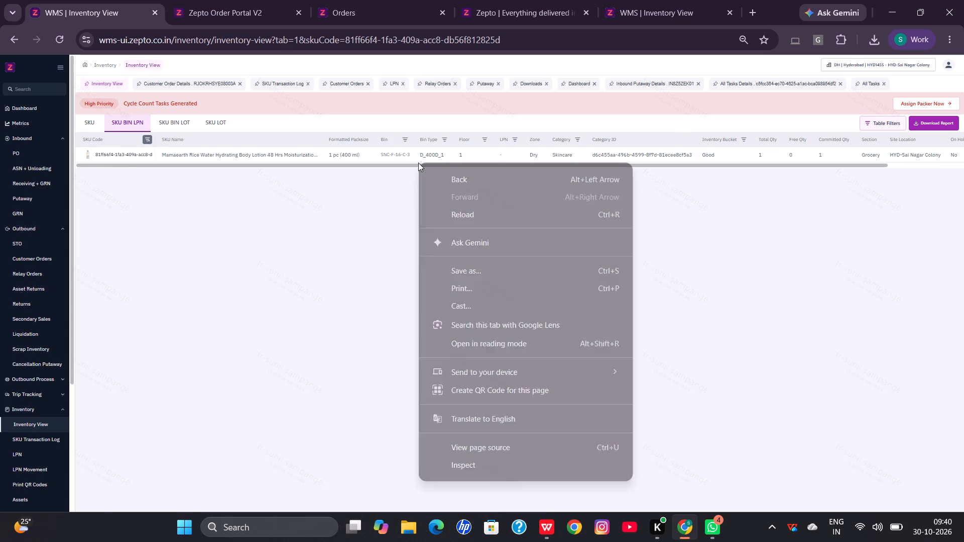
pyautogui.click(497, 387)
pyautogui.write('SMV-')
pyautogui.press('BackSpace')
pyautogui.press('BackSpace')
pyautogui.press('BackSpace')
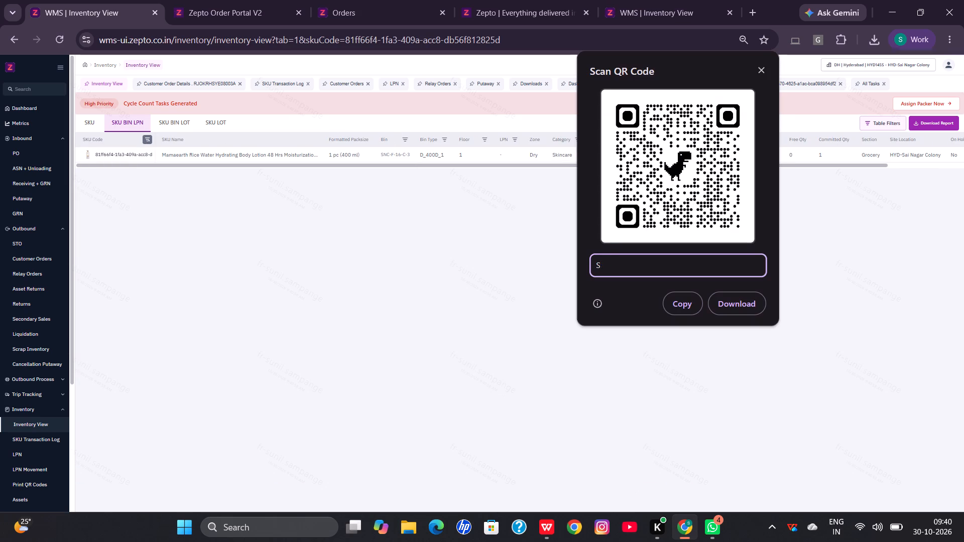
pyautogui.write('NC-N-')
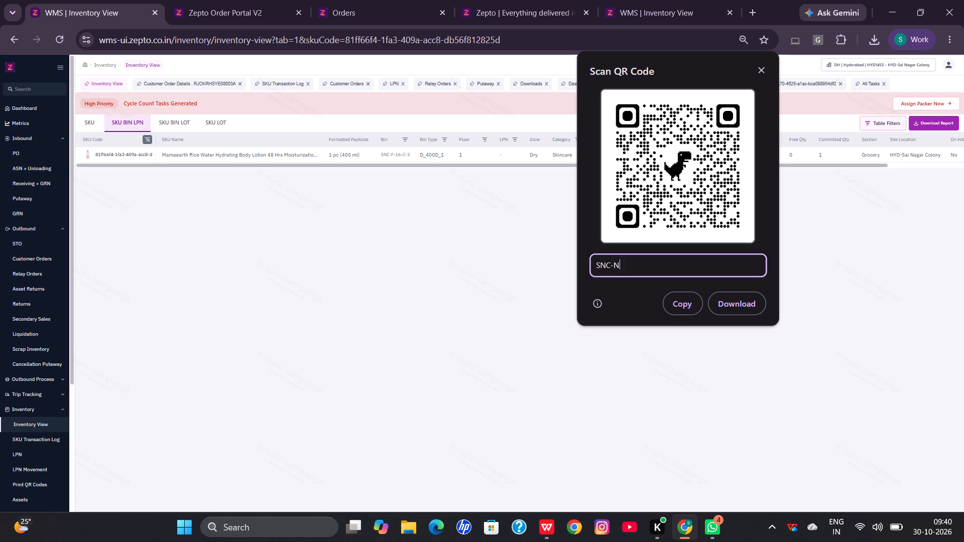
pyautogui.press('4')
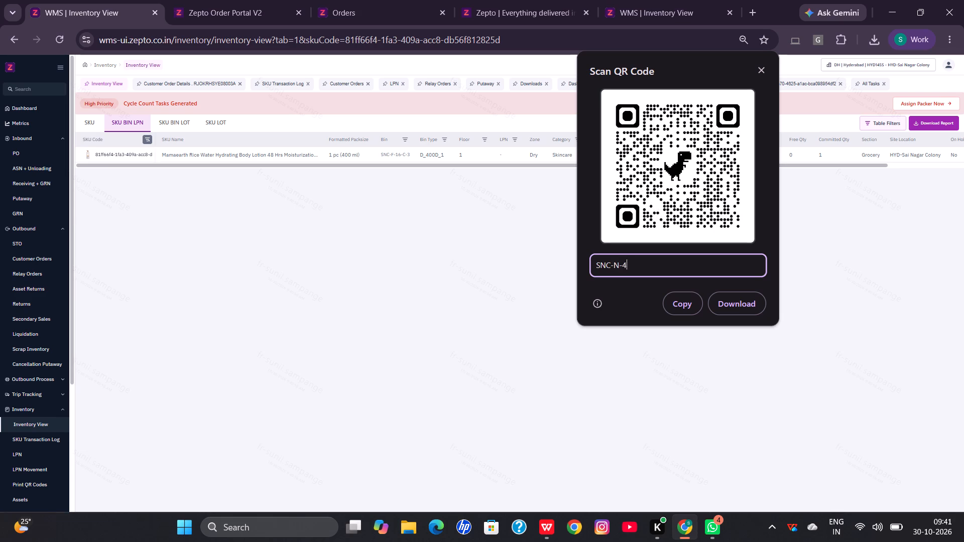
pyautogui.press('BackSpace')
pyautogui.press('5')
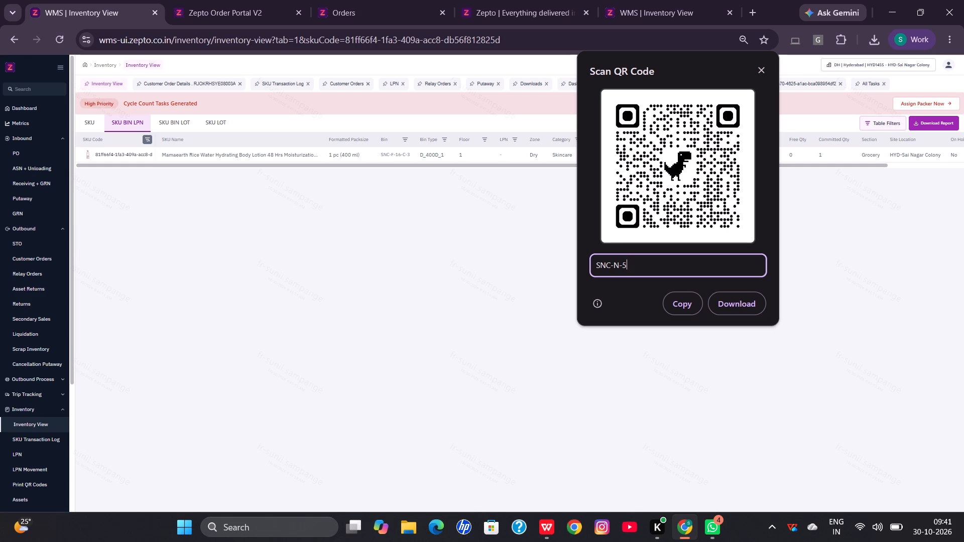
pyautogui.press('BackSpace')
pyautogui.write('5-A-1')
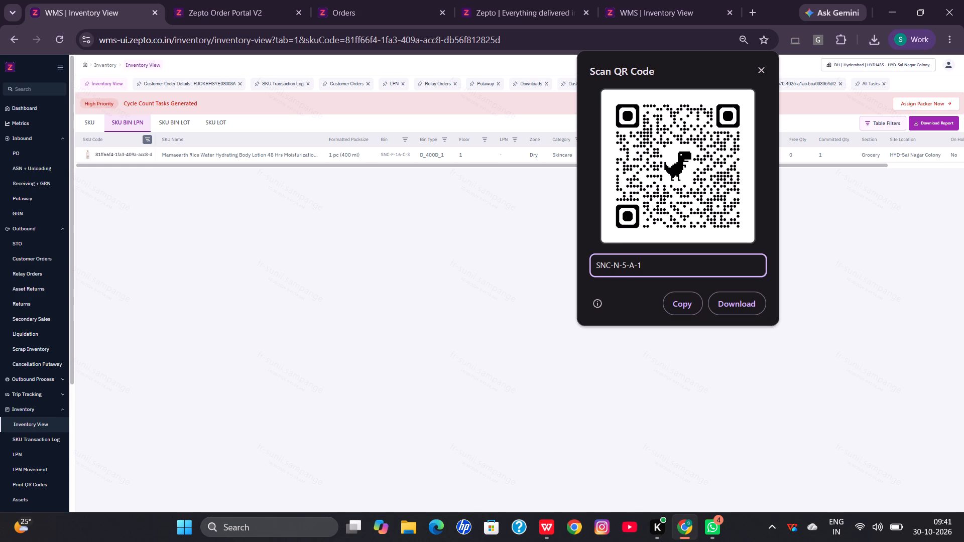
# Regenerate the QR code for bin SNC-N-5-A-3 and after that for bin SNC-N-5-D-2.
pyautogui.press('BackSpace')
pyautogui.press('3')
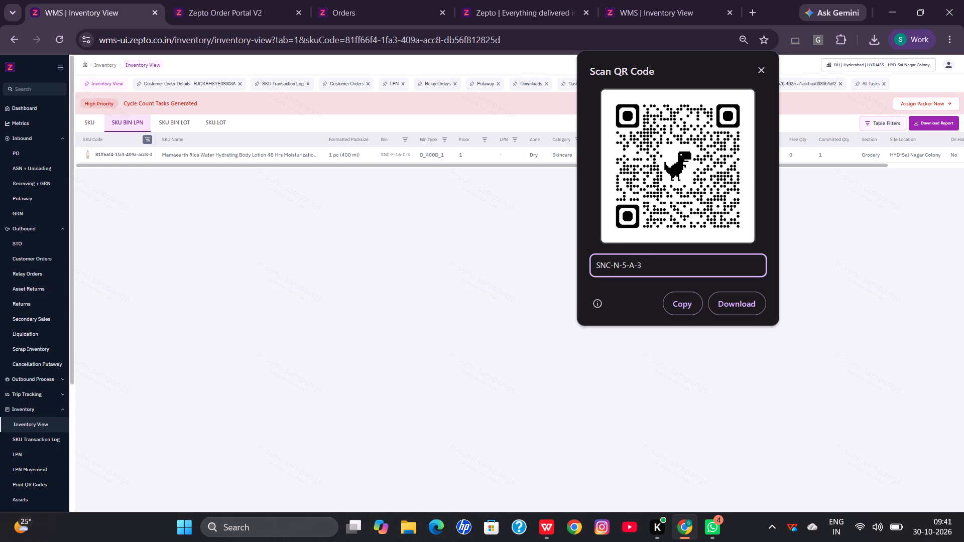
pyautogui.press('BackSpace')
pyautogui.press('BackSpace')
pyautogui.press('BackSpace')
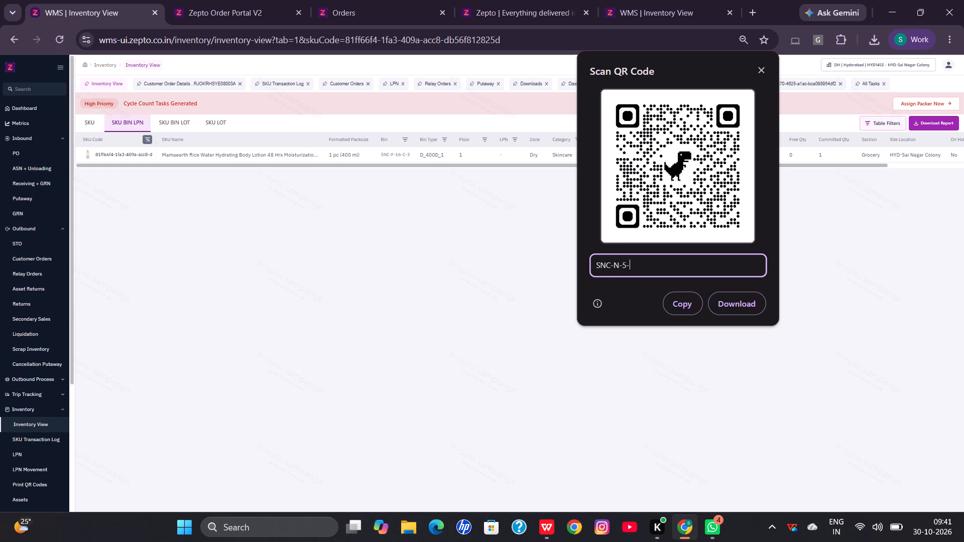
pyautogui.press('BackSpace')
pyautogui.press('-')
pyautogui.write('D-2')
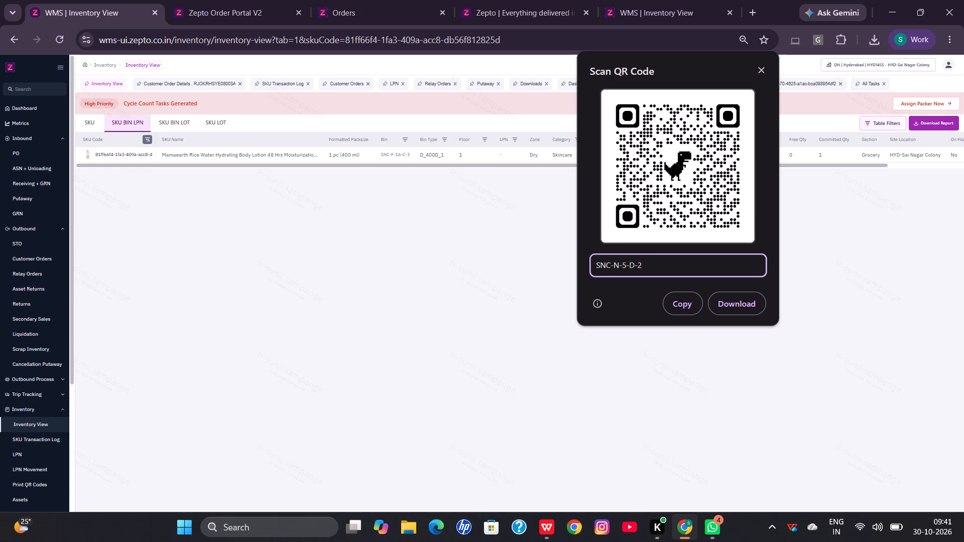
# Regenerate the QR code for bin SNC-N-2-B-2 and after that for bin SNC-N-2-B-3.
pyautogui.press('BackSpace')
pyautogui.press('BackSpace')
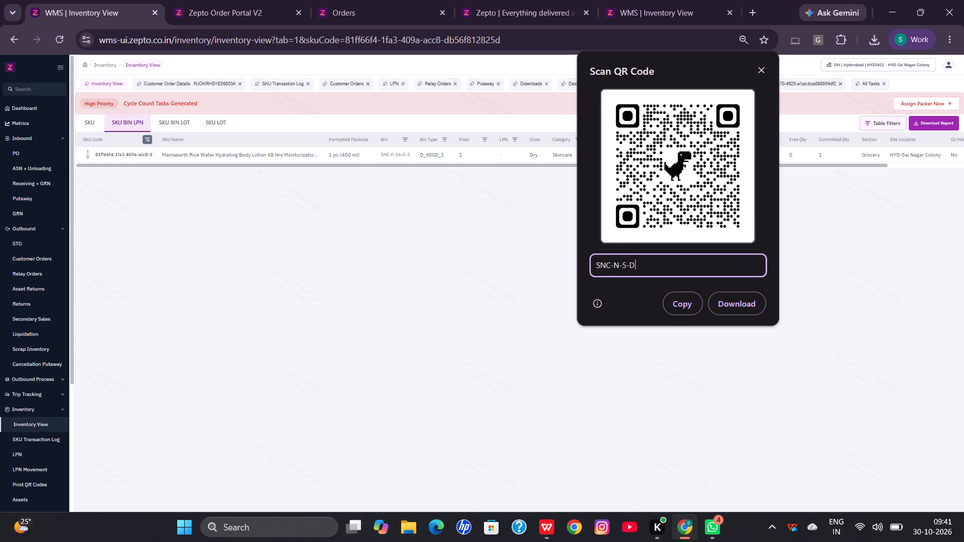
pyautogui.press('BackSpace')
pyautogui.press('BackSpace')
pyautogui.press('BackSpace')
pyautogui.write('20')
pyautogui.press('BackSpace')
pyautogui.write('-S-')
pyautogui.press('BackSpace')
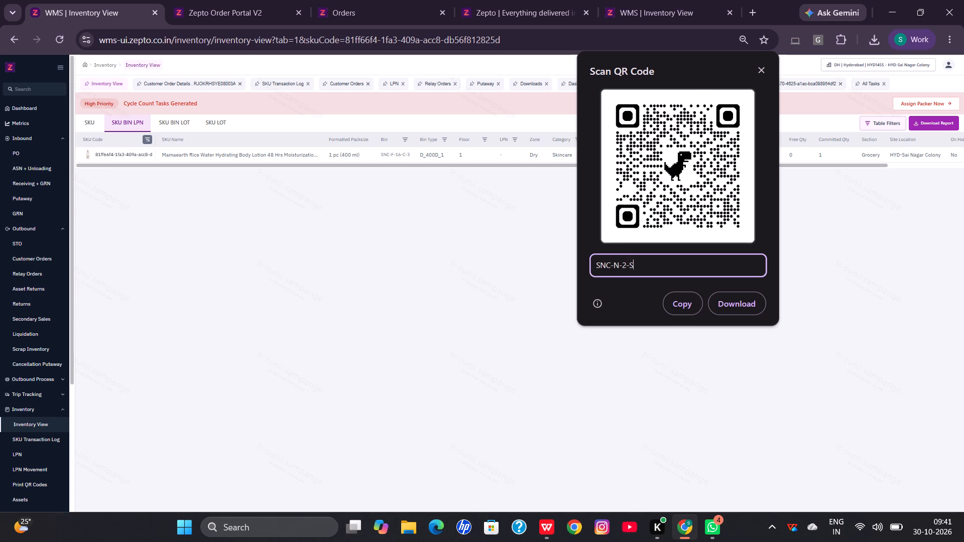
pyautogui.press('BackSpace')
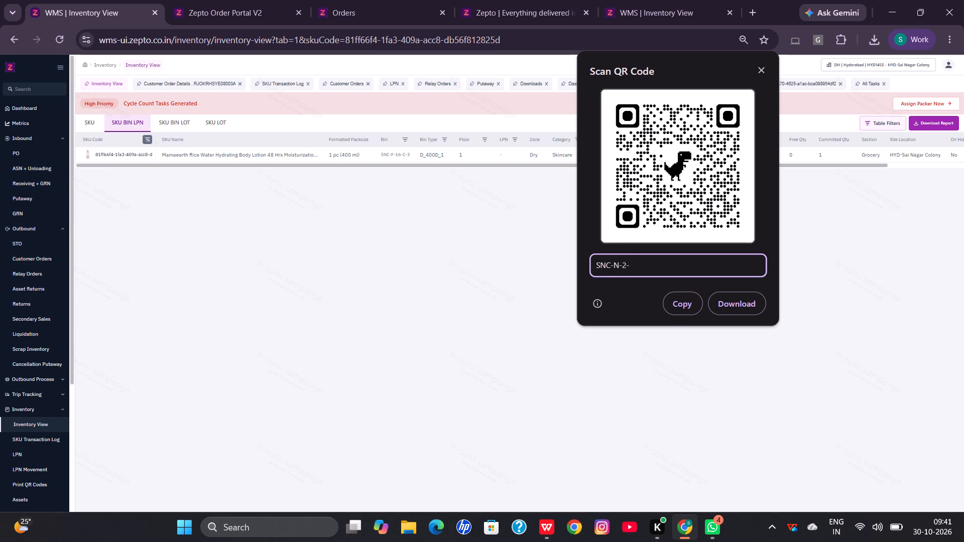
pyautogui.write('B-2')
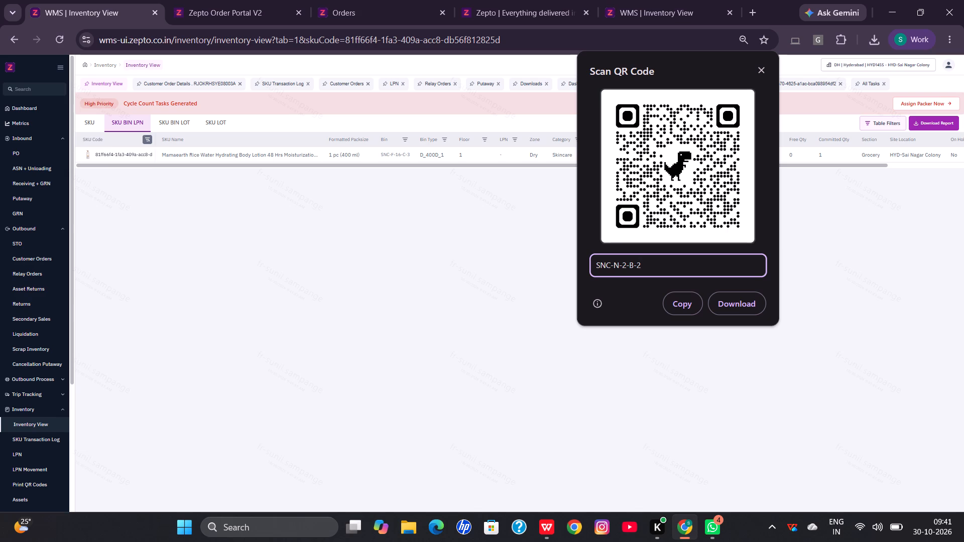
pyautogui.press('BackSpace')
pyautogui.press('3')
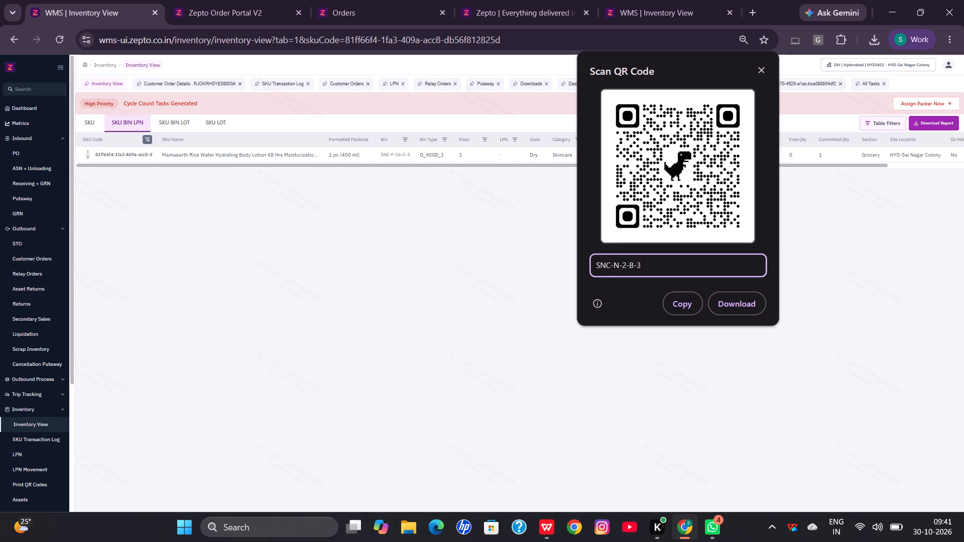
# Regenerate the QR code for bin SNC-N-2-C-2, trim the bin text and close the QR code dialog.
pyautogui.press('BackSpace')
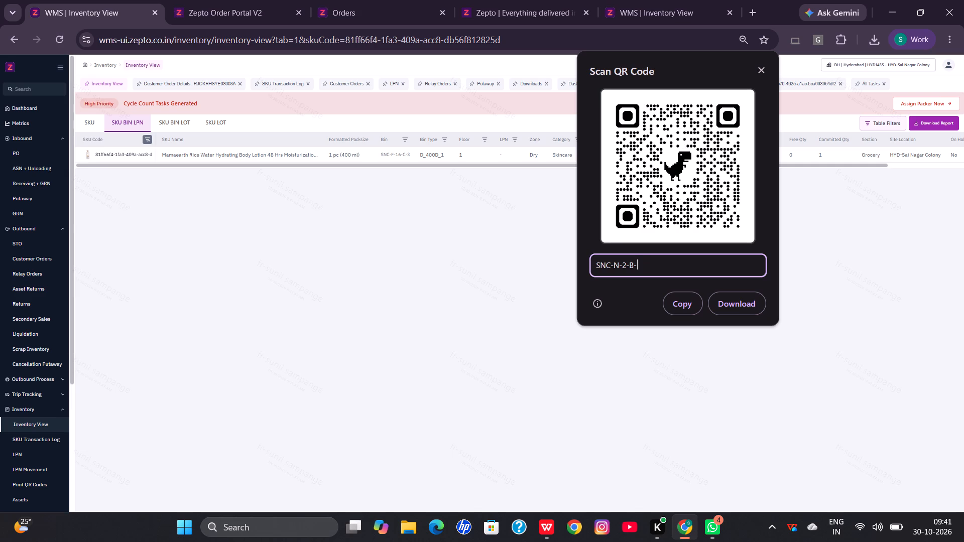
pyautogui.press('BackSpace')
pyautogui.press('BackSpace')
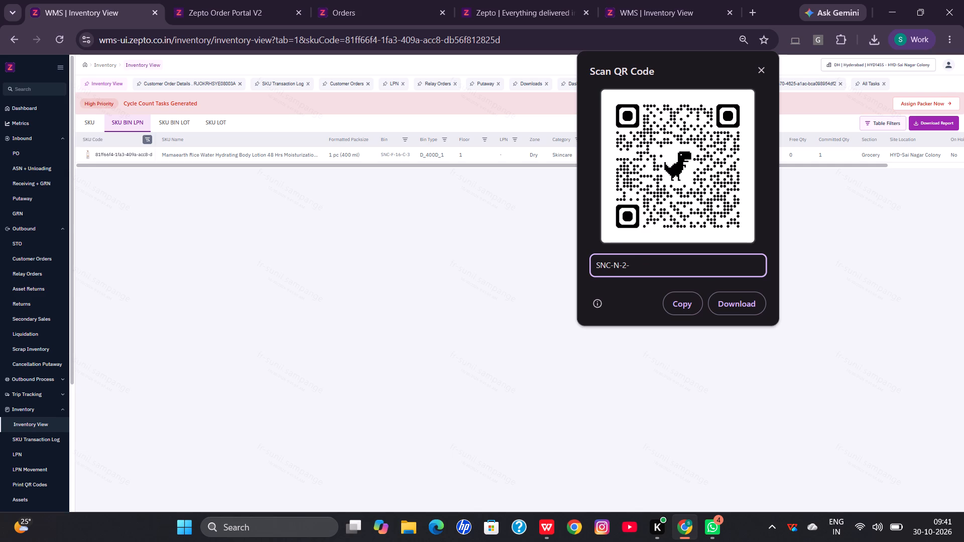
pyautogui.write('C-2')
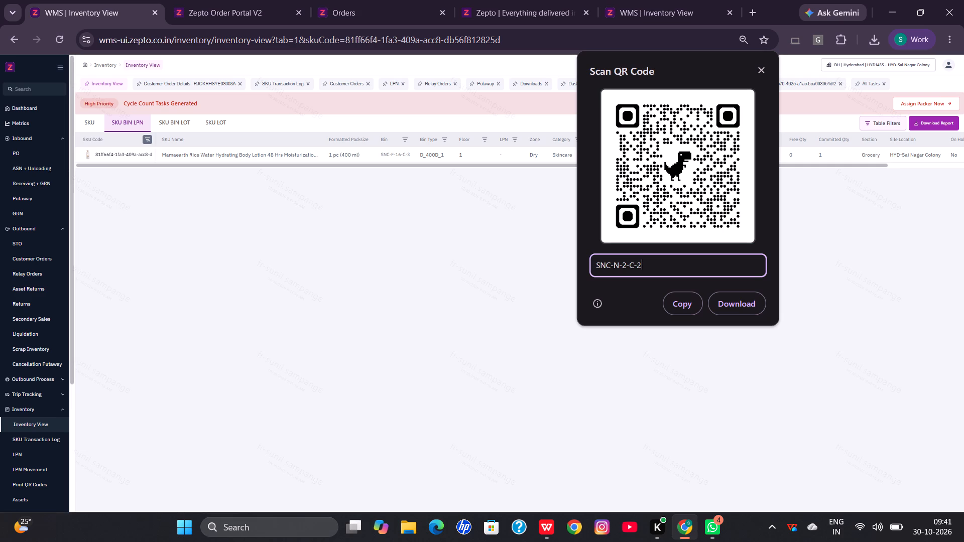
pyautogui.press('BackSpace')
pyautogui.press('BackSpace')
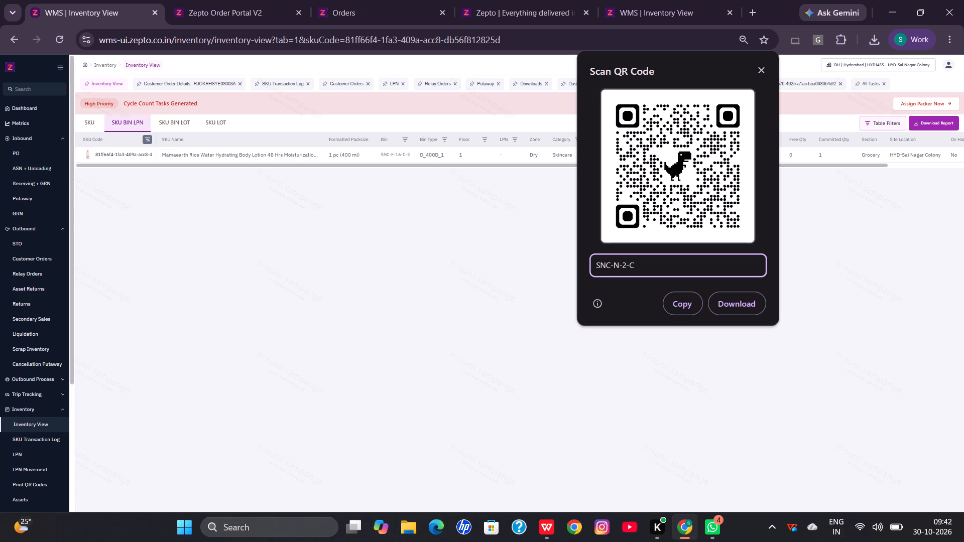
pyautogui.press('BackSpace')
pyautogui.press('BackSpace')
pyautogui.moveTo(497, 387); pyautogui.dragTo(249, 222)
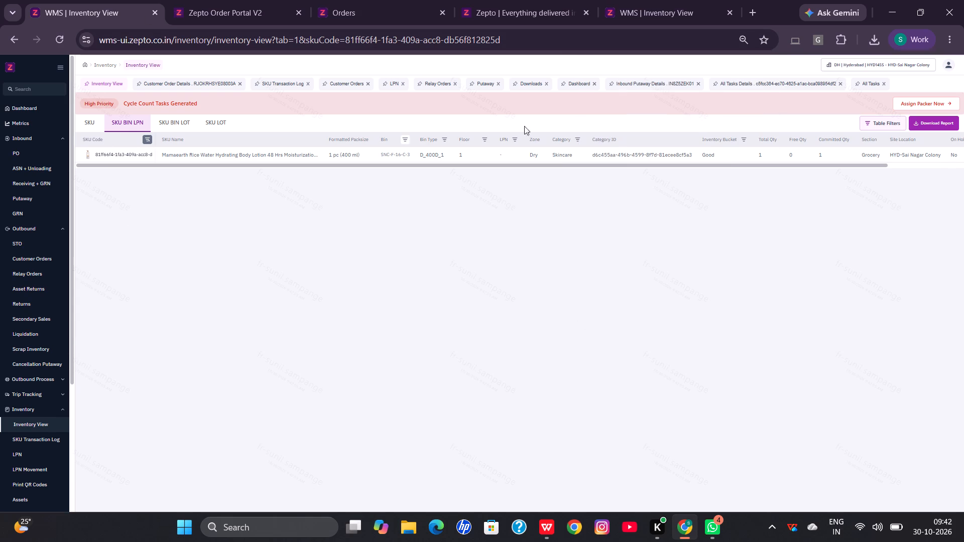
# Copy the Mamaearth body lotion's SKU code from the SKU BIN LPN listing and filter the SKU listing by it.
pyautogui.keyDown('ctrl'); pyautogui.tripleClick(135, 150); pyautogui.keyUp('ctrl')
pyautogui.hotkey('ctrl', 'c')
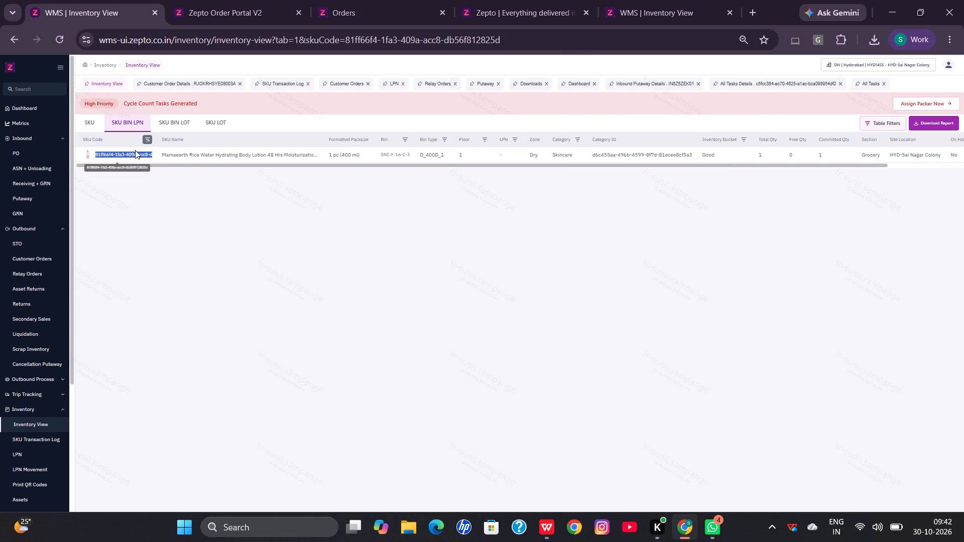
pyautogui.keyDown('ctrl'); pyautogui.click(89, 118); pyautogui.keyUp('ctrl')
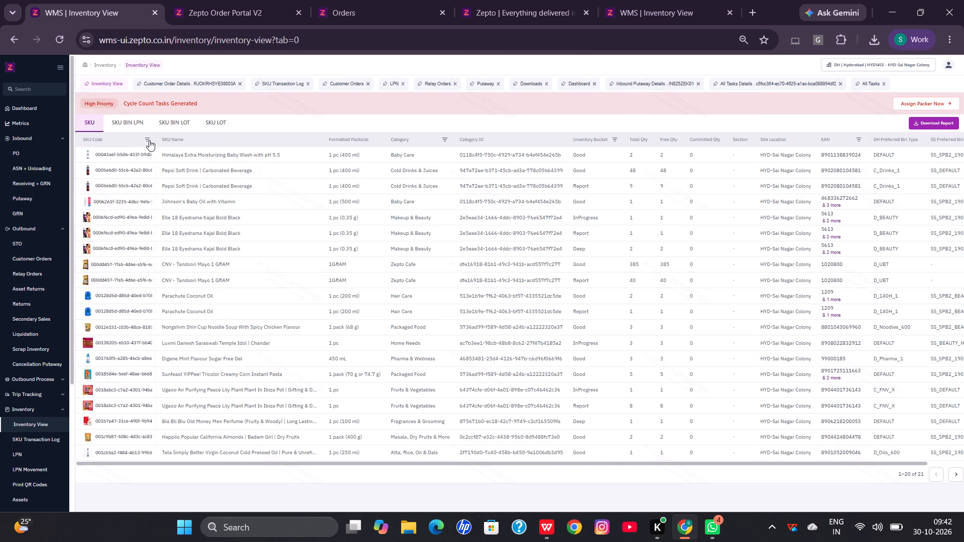
pyautogui.click(149, 140)
pyautogui.hotkey('ctrl', 'v')
pyautogui.hotkey('ctrl', 'Return')
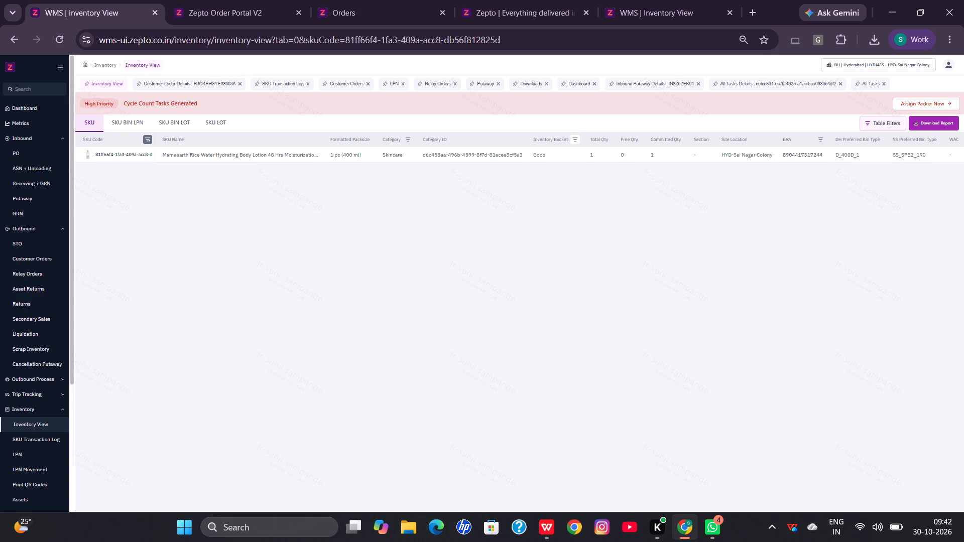
pyautogui.doubleClick(801, 160)
pyautogui.hotkey('ctrl', 'c')
pyautogui.keyDown('ctrl'); pyautogui.rightClick(739, 202); pyautogui.keyUp('ctrl')
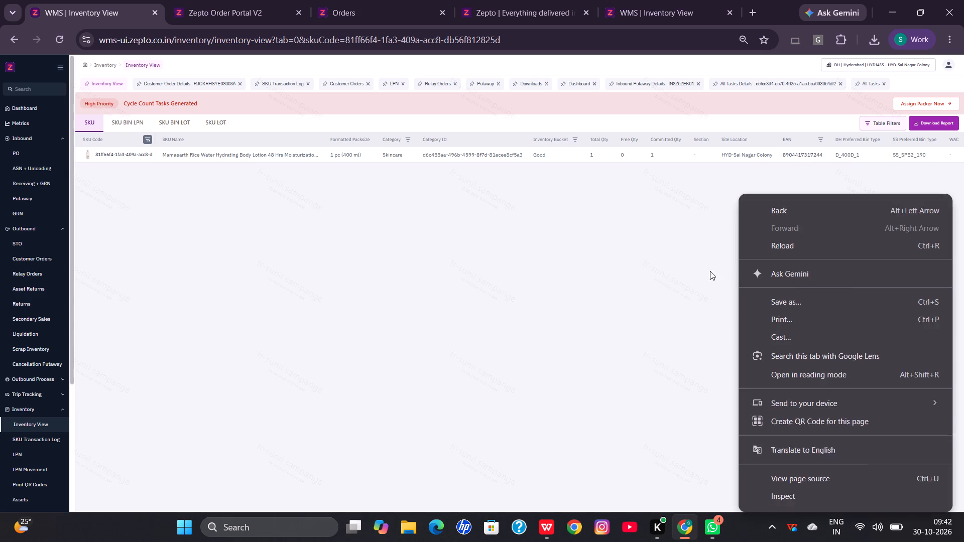
pyautogui.rightClick(783, 419)
pyautogui.hotkey('ctrl', 'v')
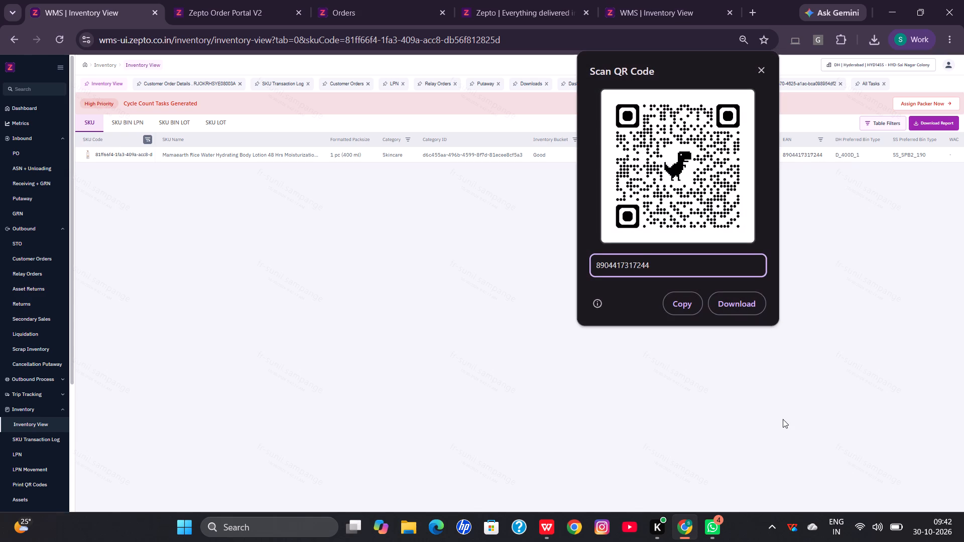
pyautogui.click(536, 391)
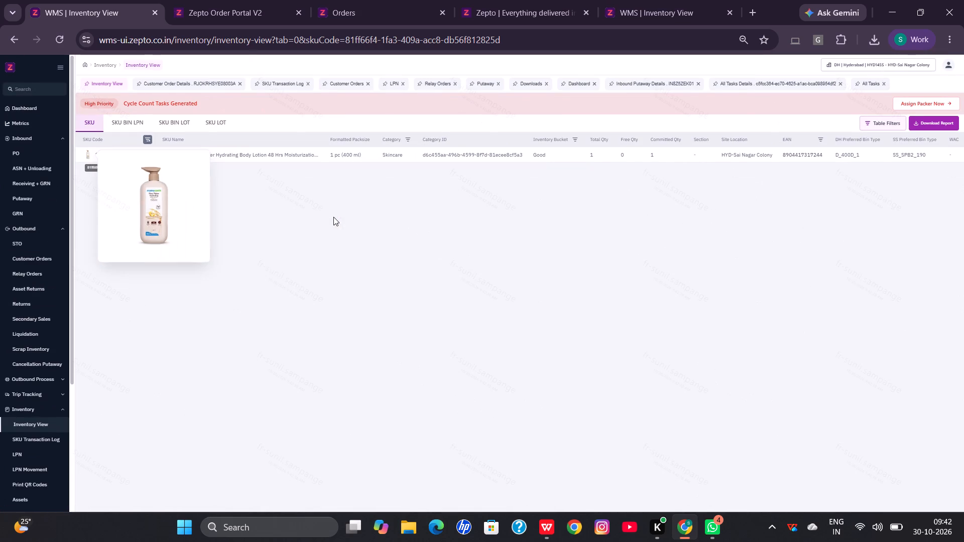
pyautogui.click(296, 288)
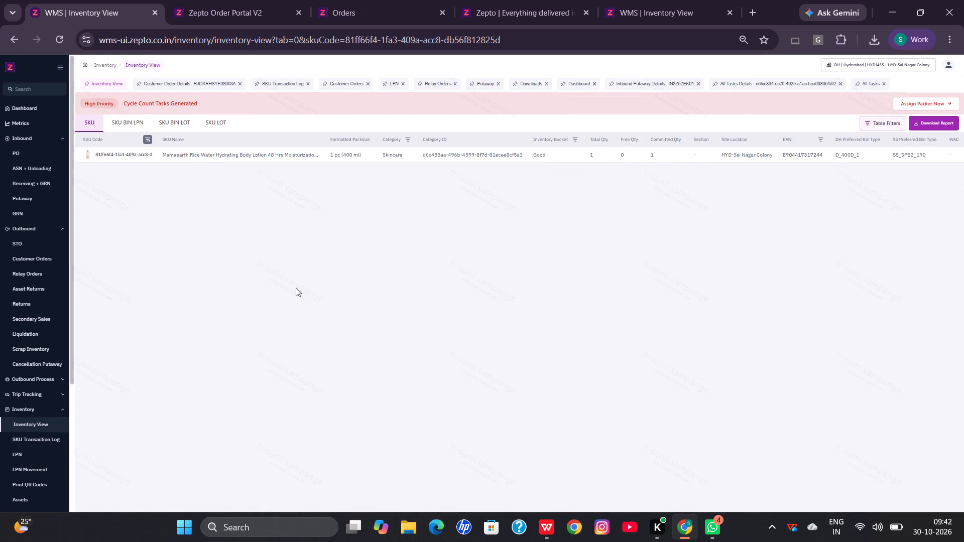
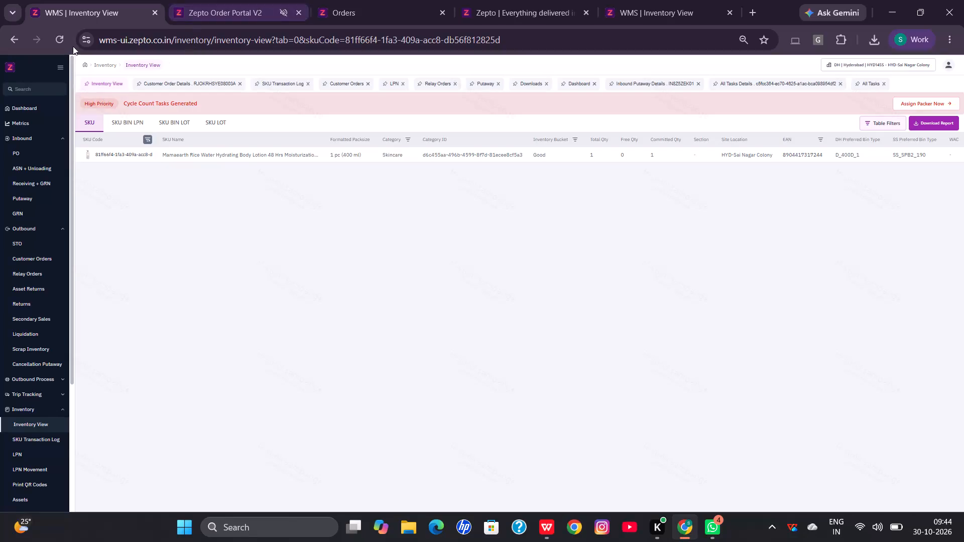
# Switch from the warehouse inventory view to the PUTAWAY_LINE_VIEW workbook's pivot table of remaining quantity by vendor in WPS Office.
pyautogui.click(70, 0)
pyautogui.click(84, 13)
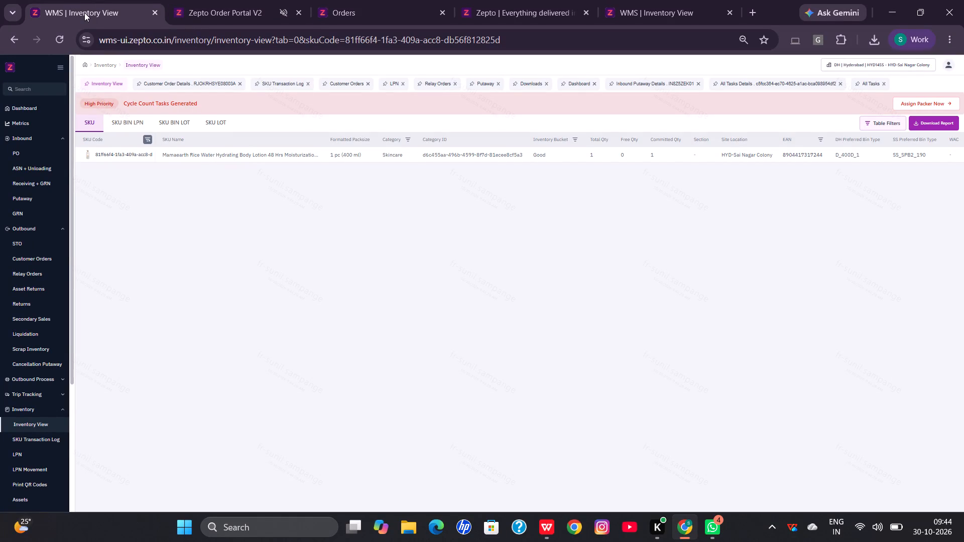
pyautogui.click(181, 0)
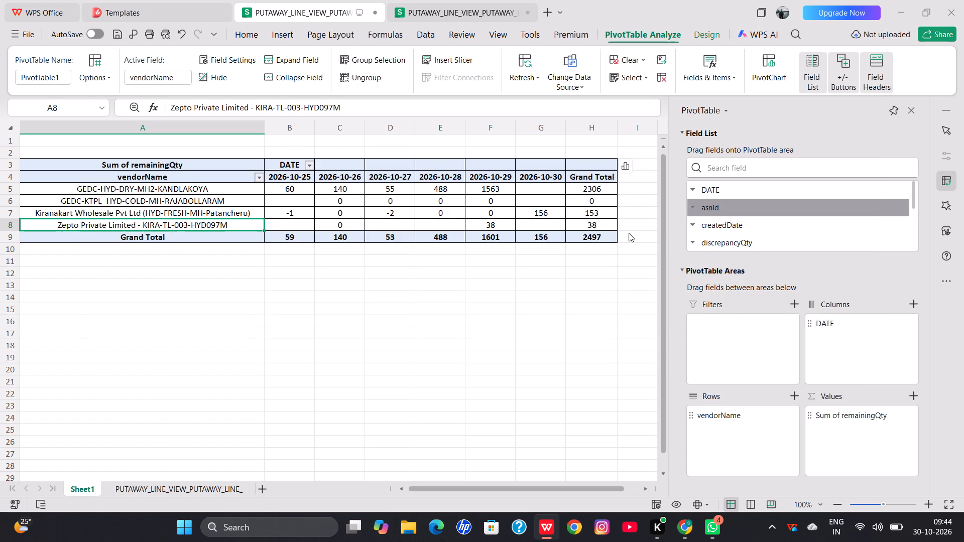
# Switch to the second PUTAWAY_LINE_VIEW workbook and look through the fields available for its empty pivot table.
pyautogui.click(471, 8)
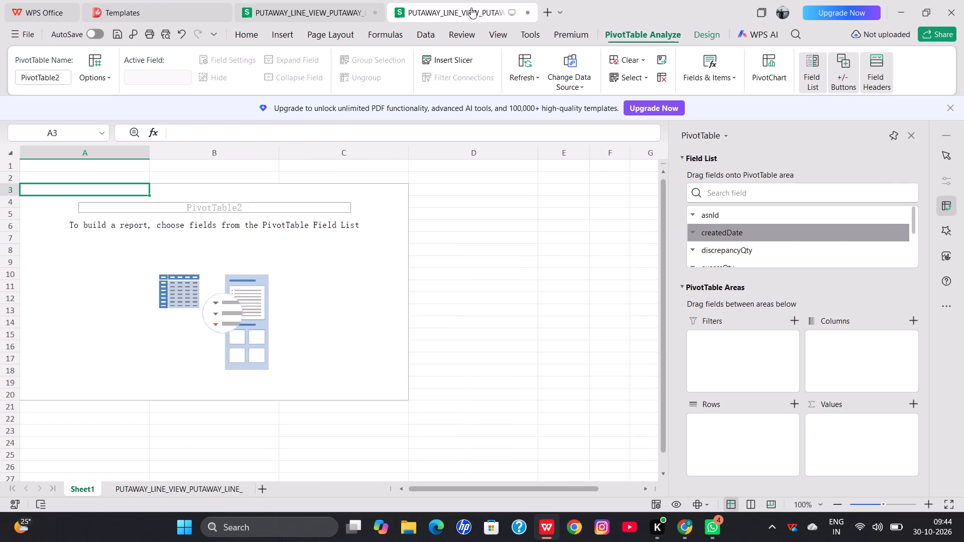
pyautogui.scroll(2, 738, 231)
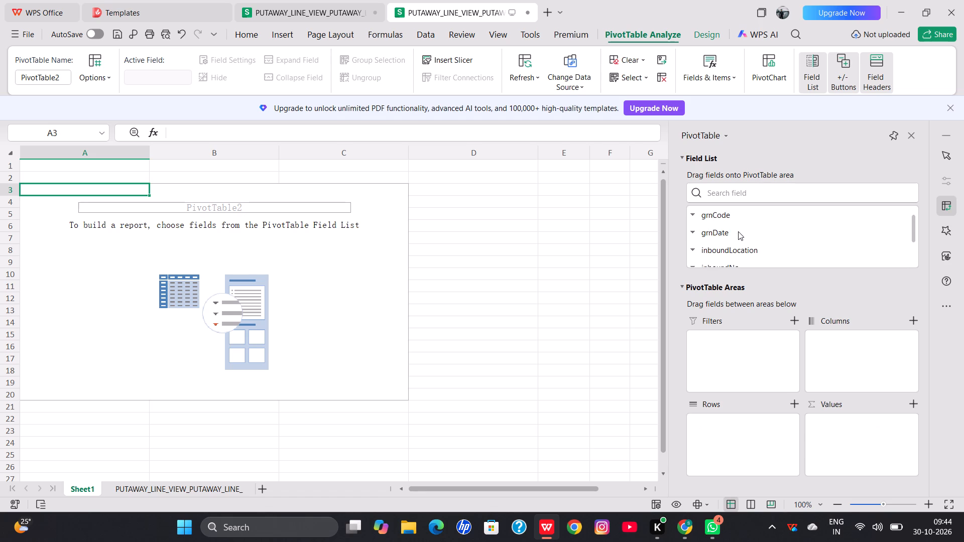
pyautogui.scroll(2, 738, 231)
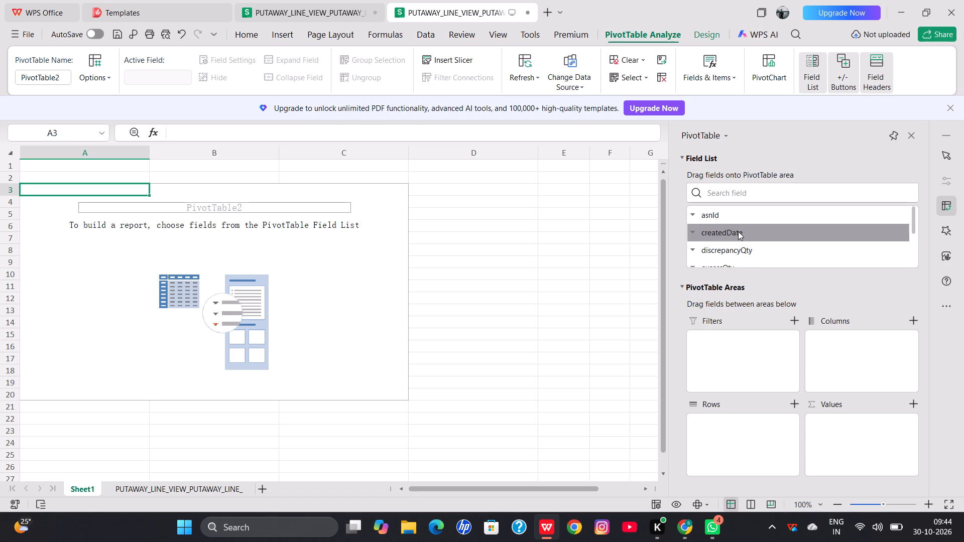
pyautogui.scroll(1, 738, 231)
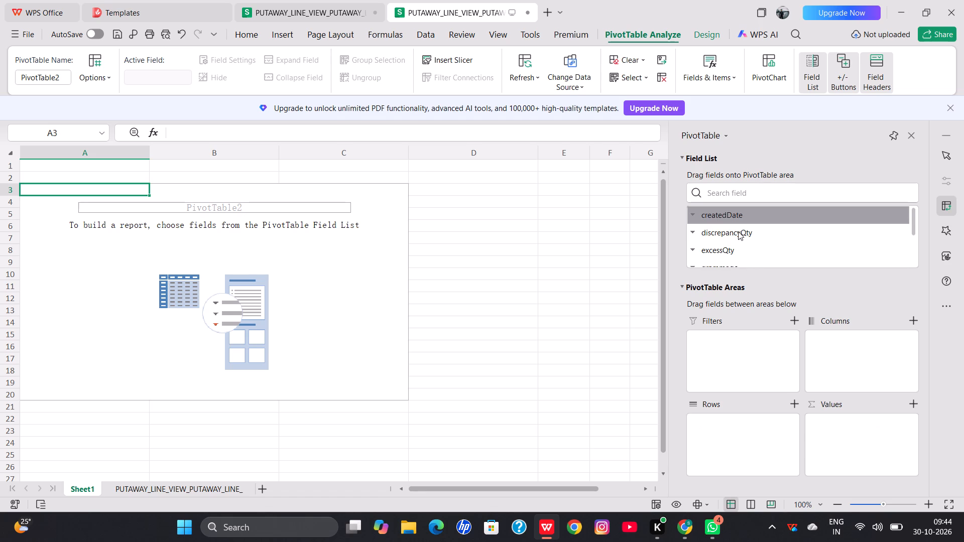
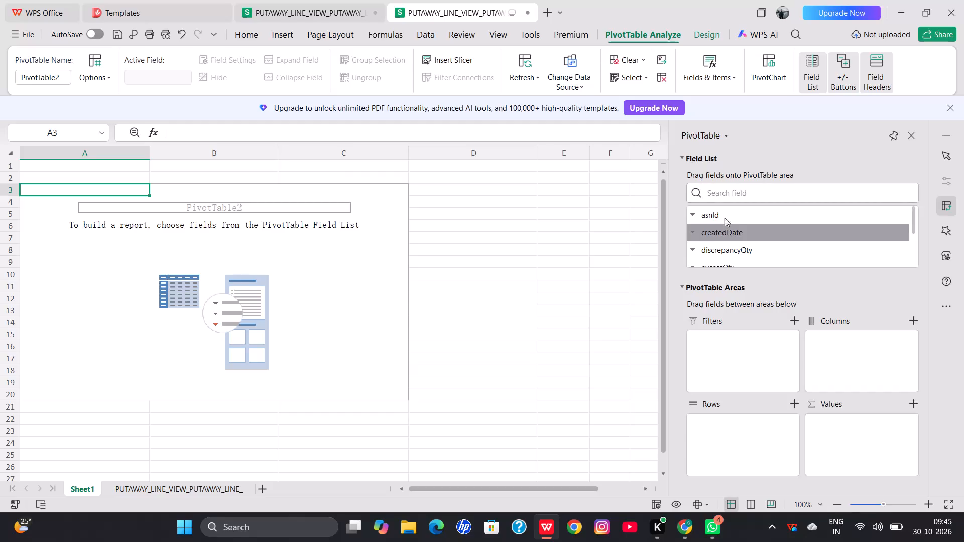
# Compare the completed pivot table in the first PUTAWAY_LINE_VIEW workbook with the fields available for the second workbook's empty one.
pyautogui.scroll(1, 734, 217)
pyautogui.click(329, 0)
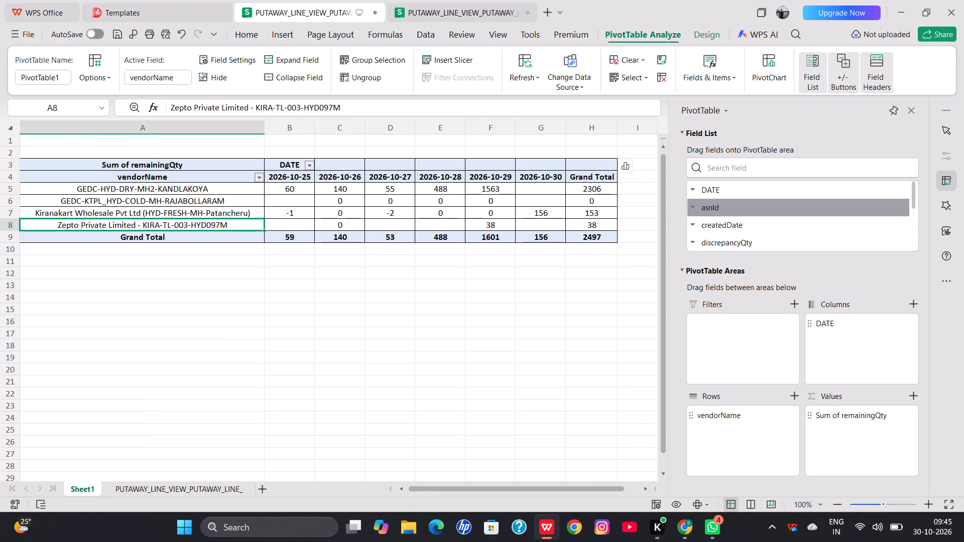
pyautogui.click(462, 0)
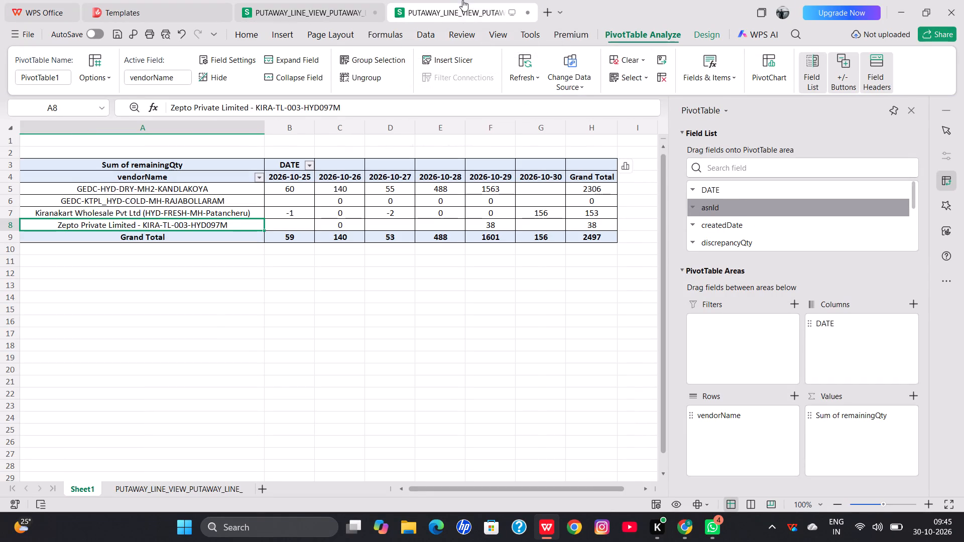
pyautogui.scroll(4, 782, 224)
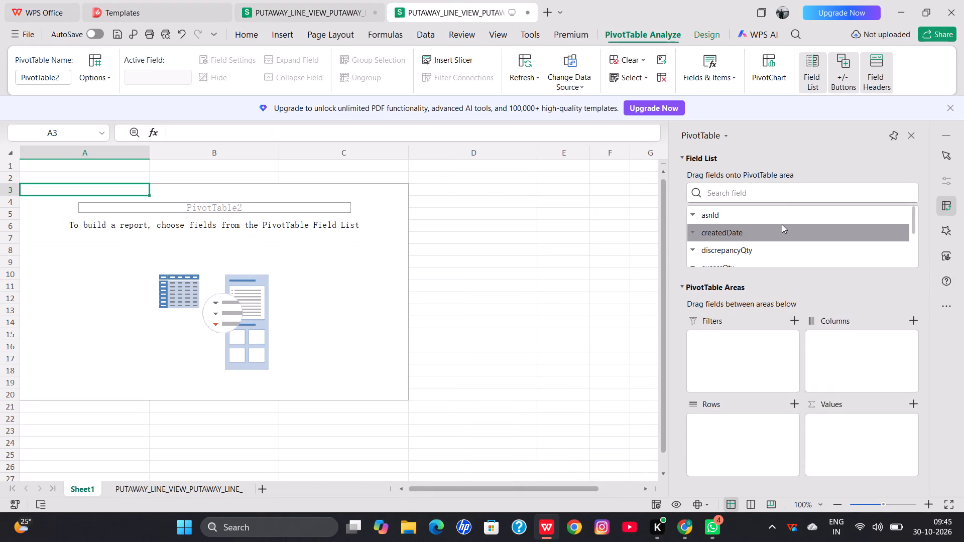
pyautogui.scroll(3, 782, 224)
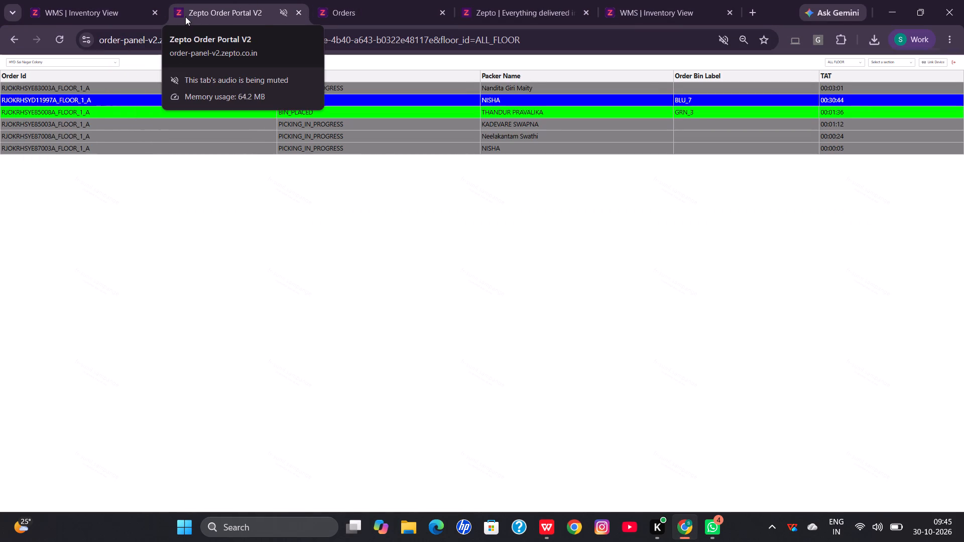
# Switch to the WMS in Chrome and open the report download form for inbound Putaway.
pyautogui.click(620, 1)
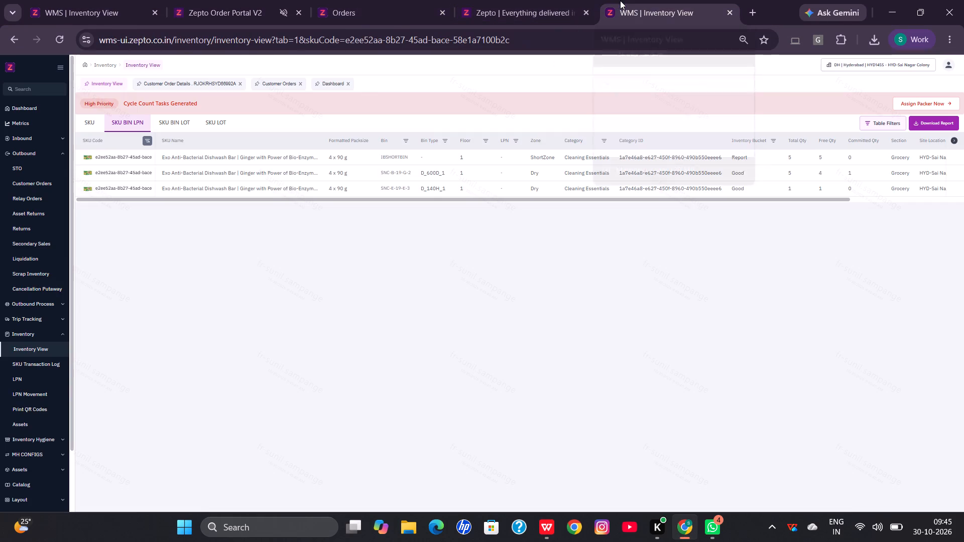
pyautogui.click(32, 130)
pyautogui.click(24, 203)
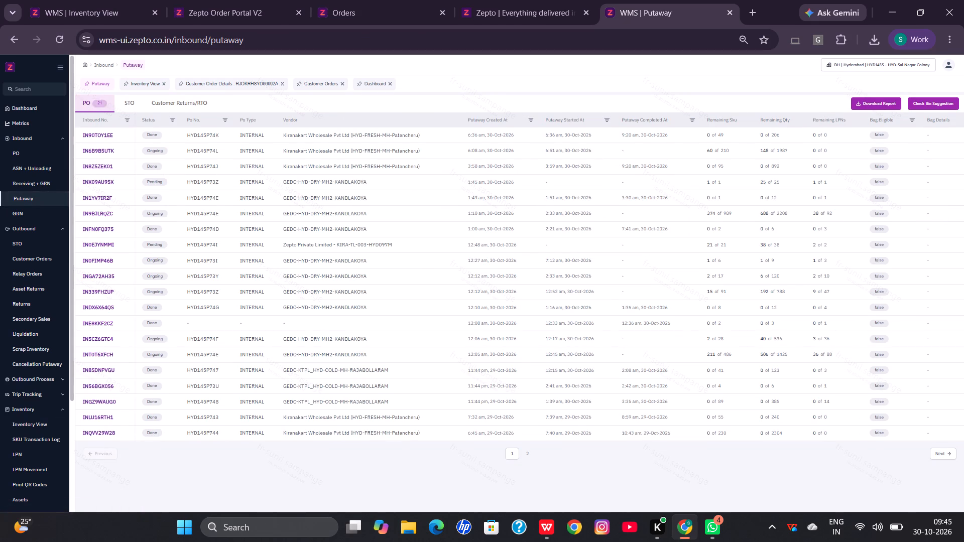
pyautogui.click(892, 100)
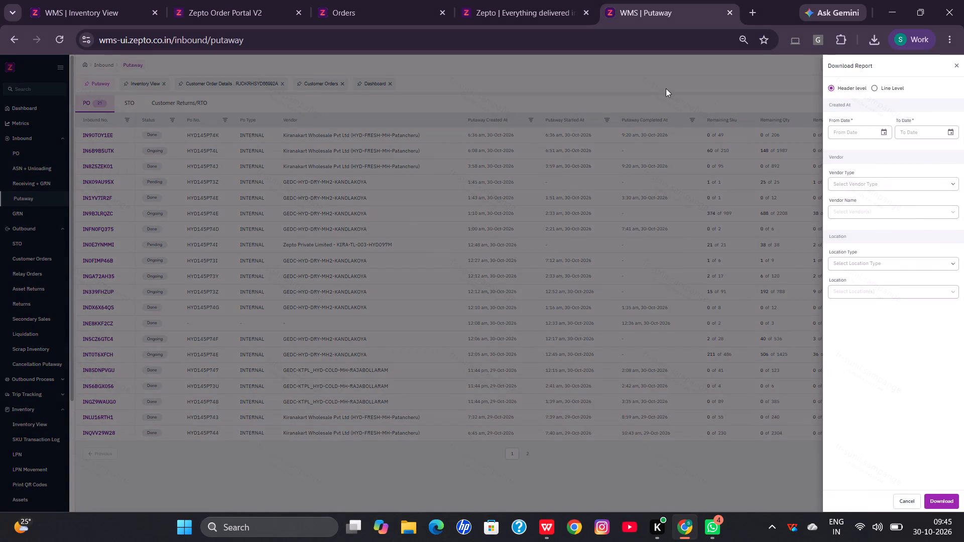
# From the WMS dashboard's ATA list, move the available associate with the Packer role to Putaway for 120 minutes.
pyautogui.click(66, 0)
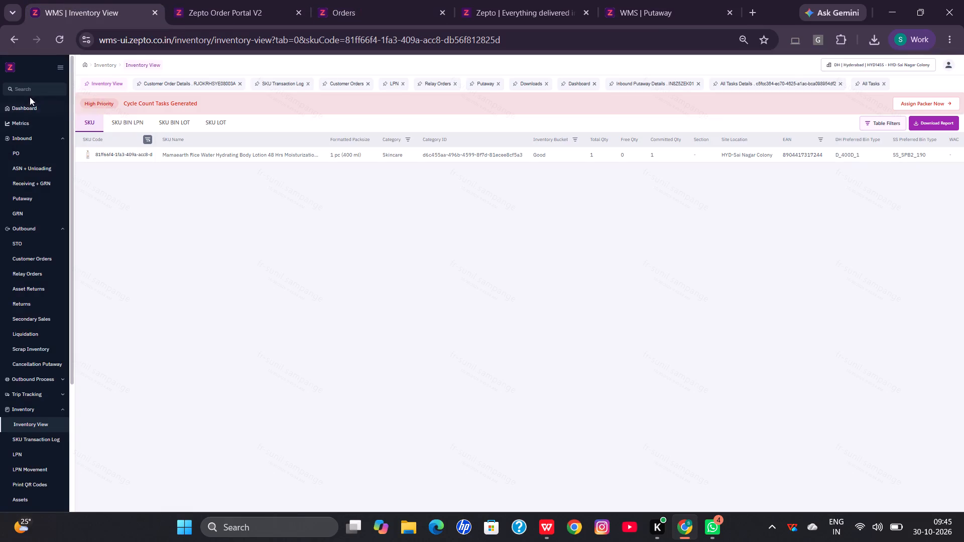
pyautogui.click(30, 104)
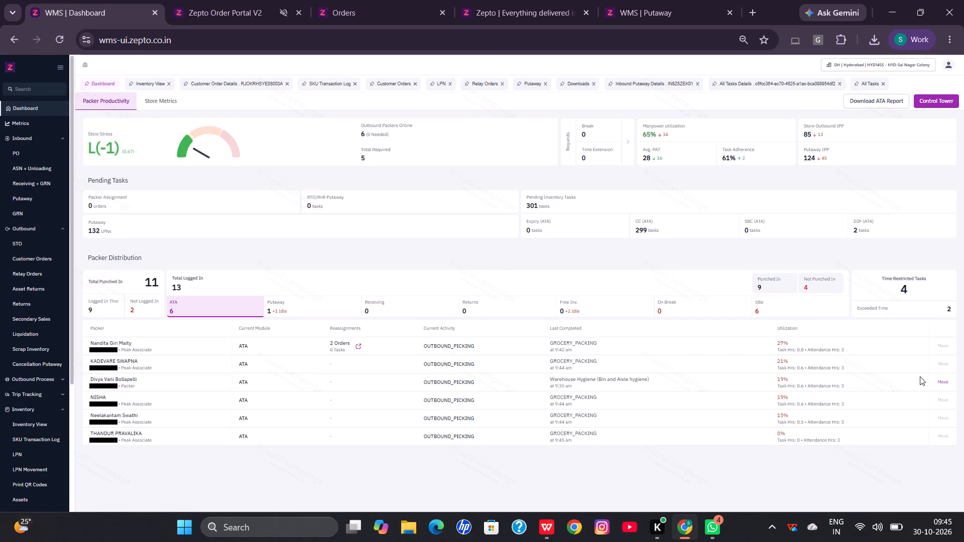
pyautogui.click(945, 384)
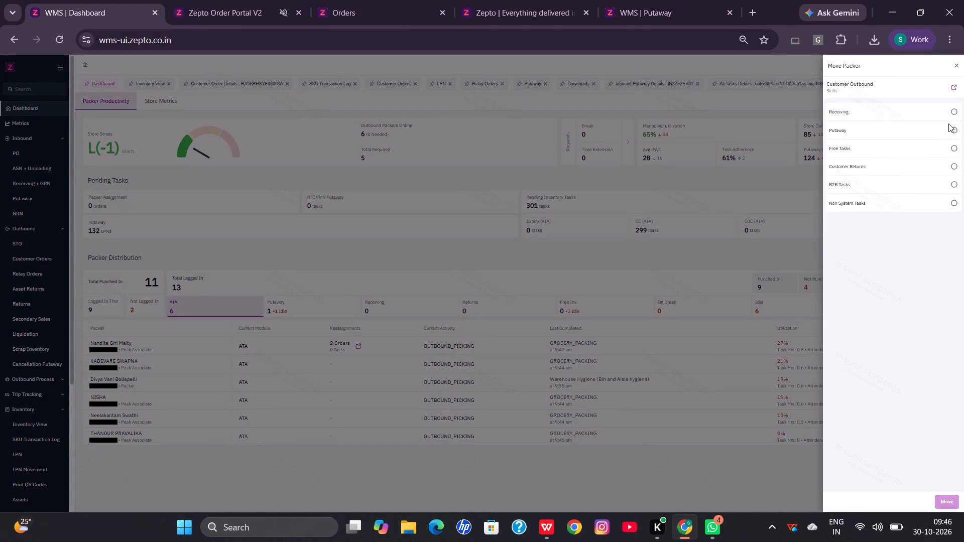
pyautogui.moveTo(955, 128); pyautogui.dragTo(954, 137)
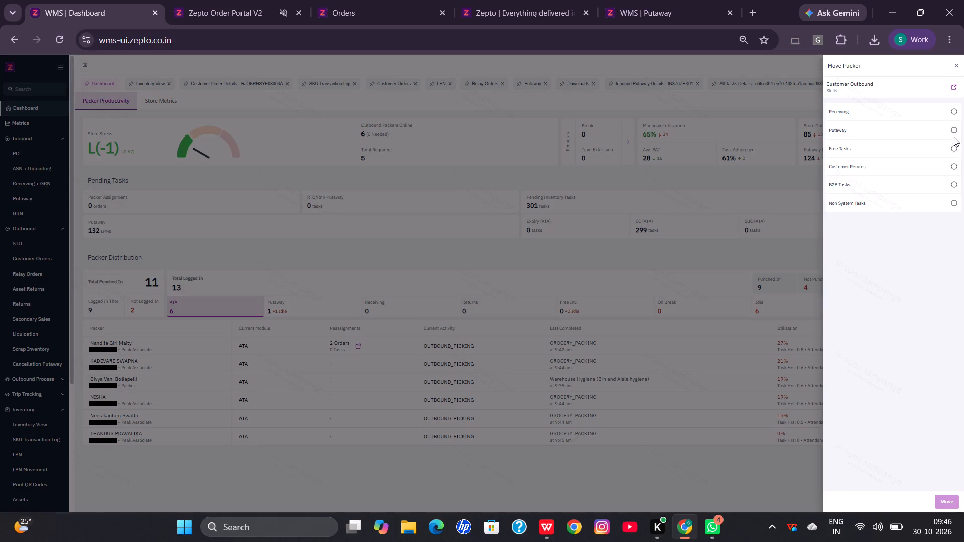
pyautogui.click(954, 137)
pyautogui.click(952, 131)
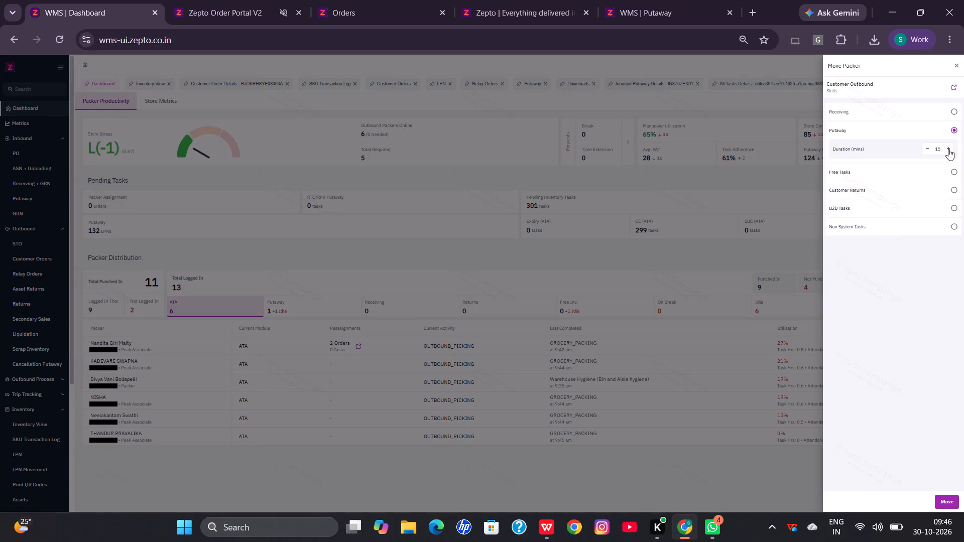
pyautogui.rightClick(948, 149)
pyautogui.tripleClick(948, 149)
pyautogui.tripleClick(948, 149)
pyautogui.tripleClick(948, 149)
pyautogui.tripleClick(948, 149)
pyautogui.tripleClick(948, 149)
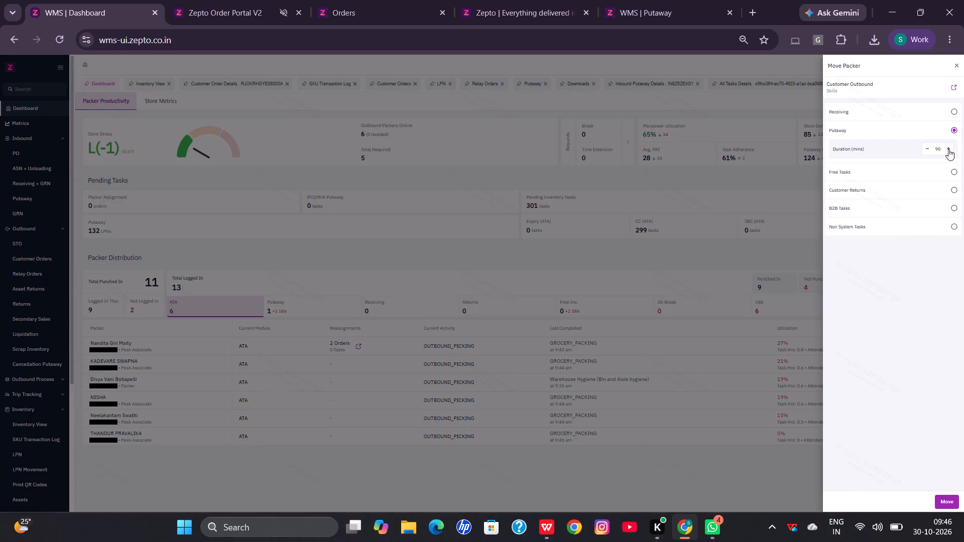
pyautogui.tripleClick(948, 149)
pyautogui.tripleClick(948, 149)
pyautogui.click(948, 149)
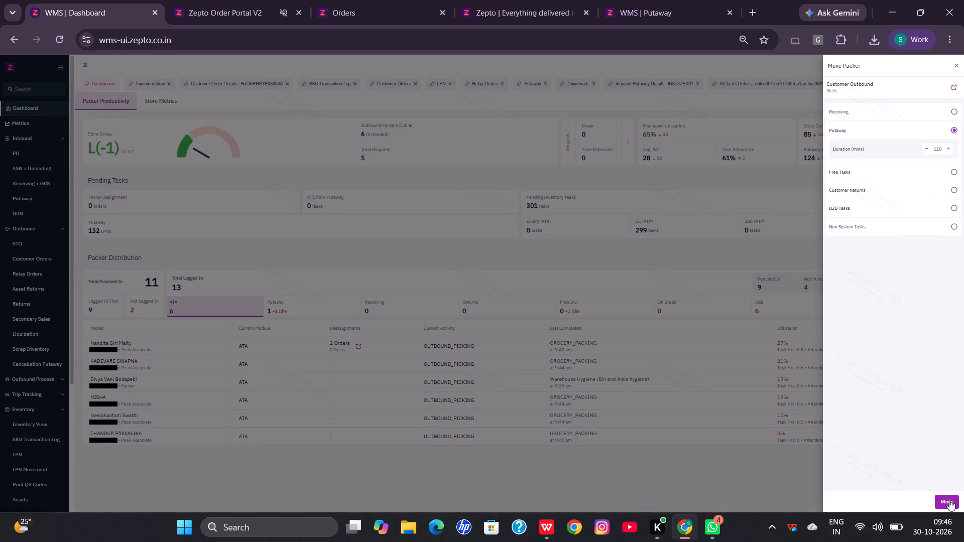
pyautogui.click(949, 501)
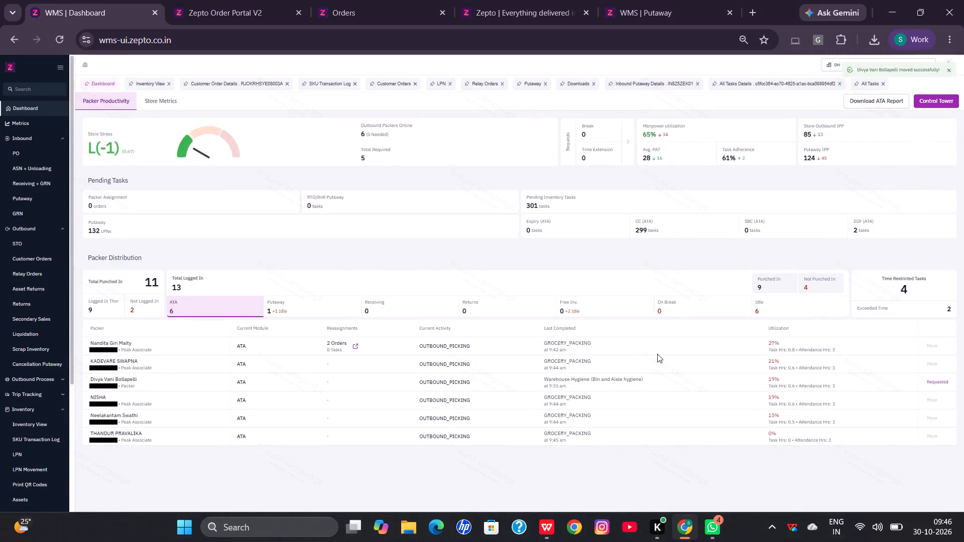
# Glance at the order portal and return to the open Putaway report download form.
pyautogui.hotkey('ctrl', 'Tab')
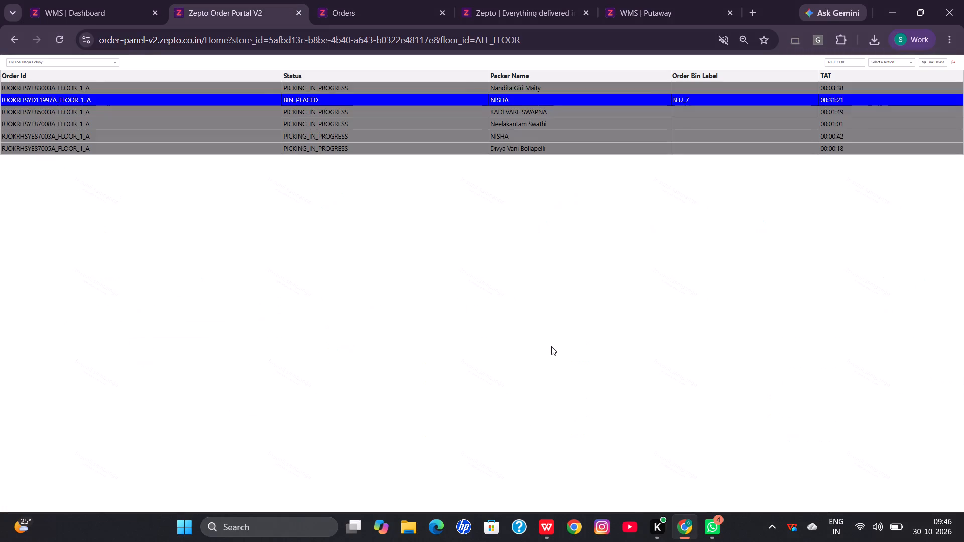
pyautogui.hotkey('ctrl', 'Tab')
pyautogui.hotkey('ctrl', 'Tab')
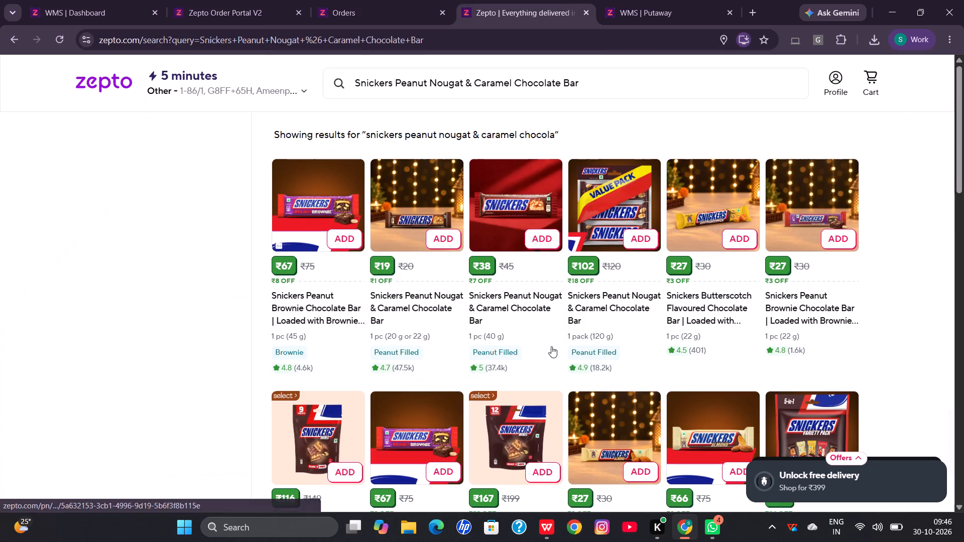
pyautogui.hotkey('ctrl', 'Tab')
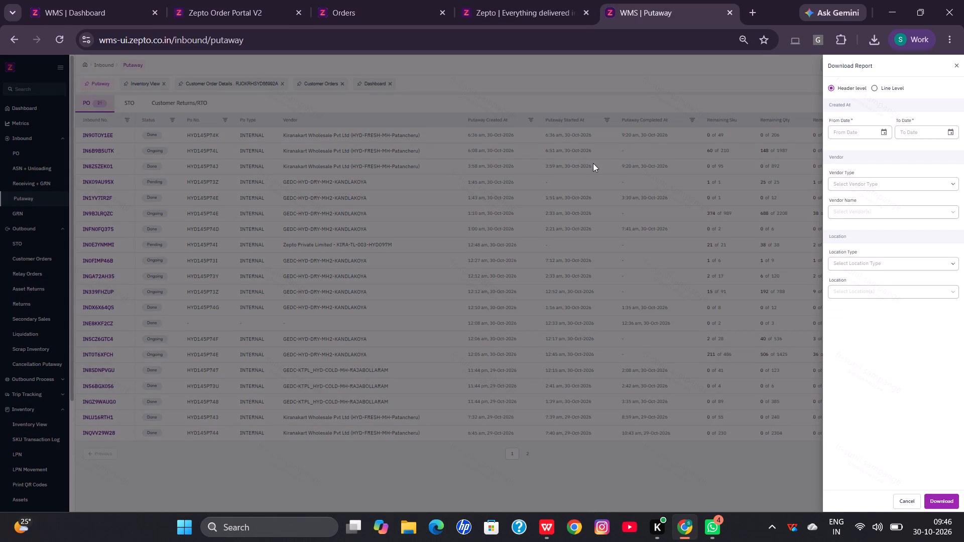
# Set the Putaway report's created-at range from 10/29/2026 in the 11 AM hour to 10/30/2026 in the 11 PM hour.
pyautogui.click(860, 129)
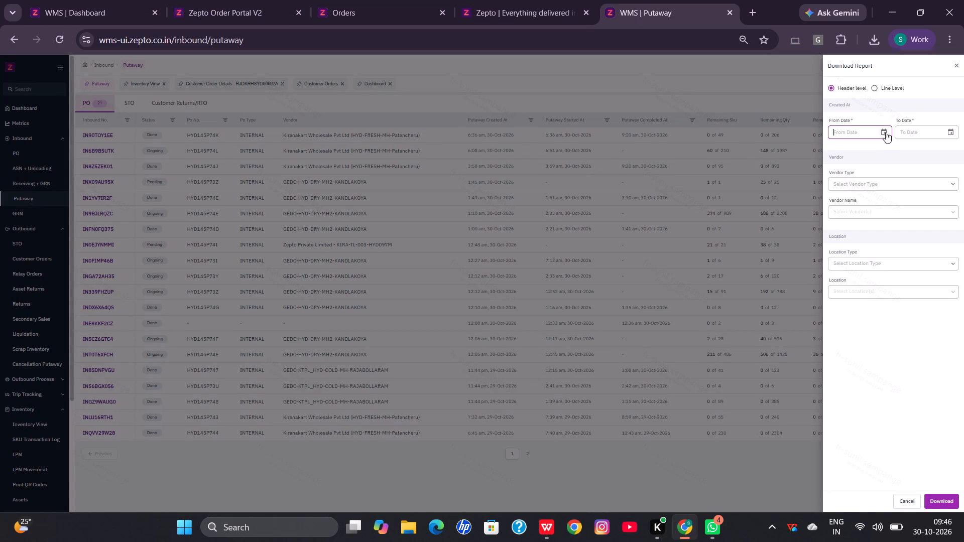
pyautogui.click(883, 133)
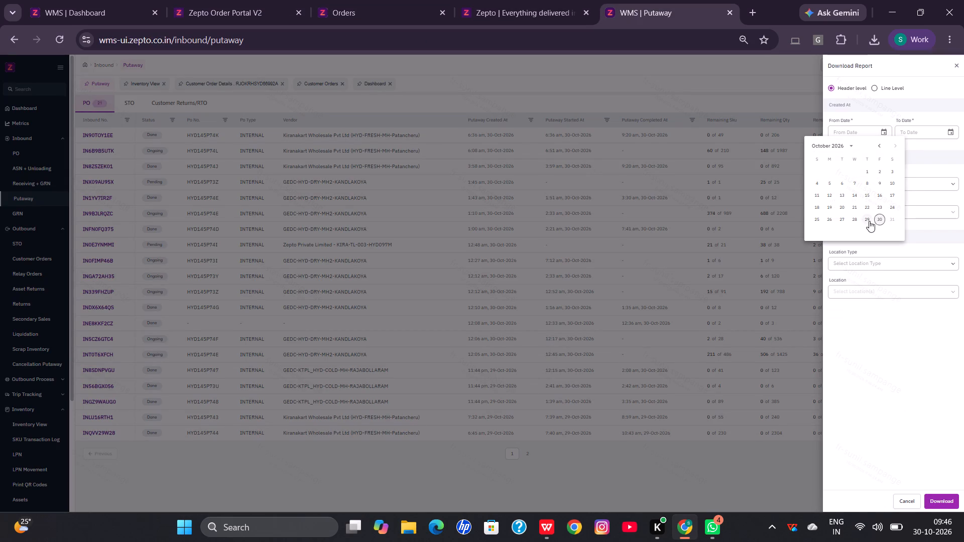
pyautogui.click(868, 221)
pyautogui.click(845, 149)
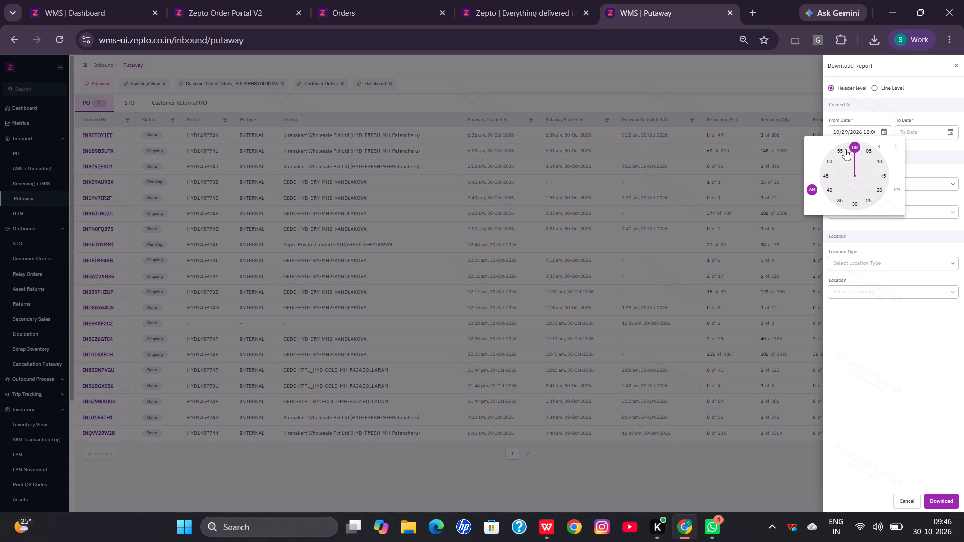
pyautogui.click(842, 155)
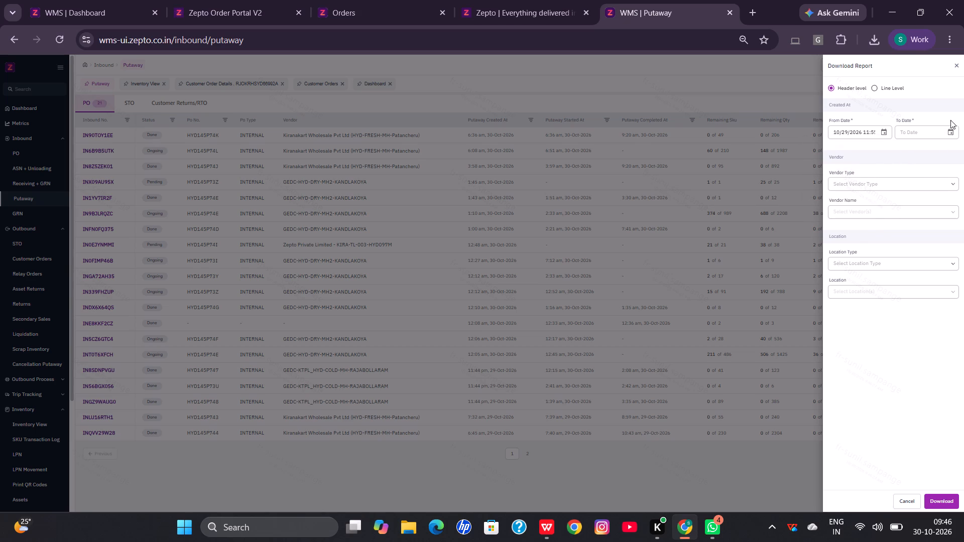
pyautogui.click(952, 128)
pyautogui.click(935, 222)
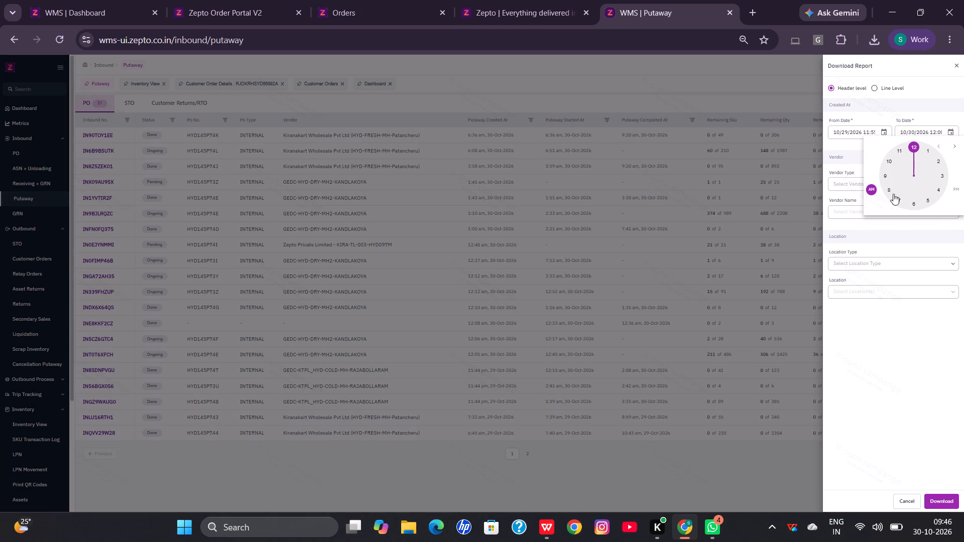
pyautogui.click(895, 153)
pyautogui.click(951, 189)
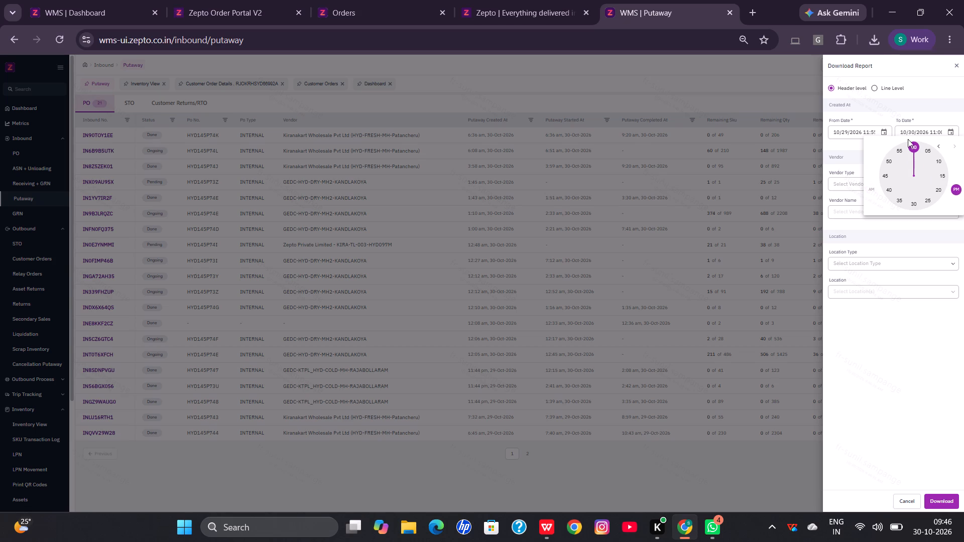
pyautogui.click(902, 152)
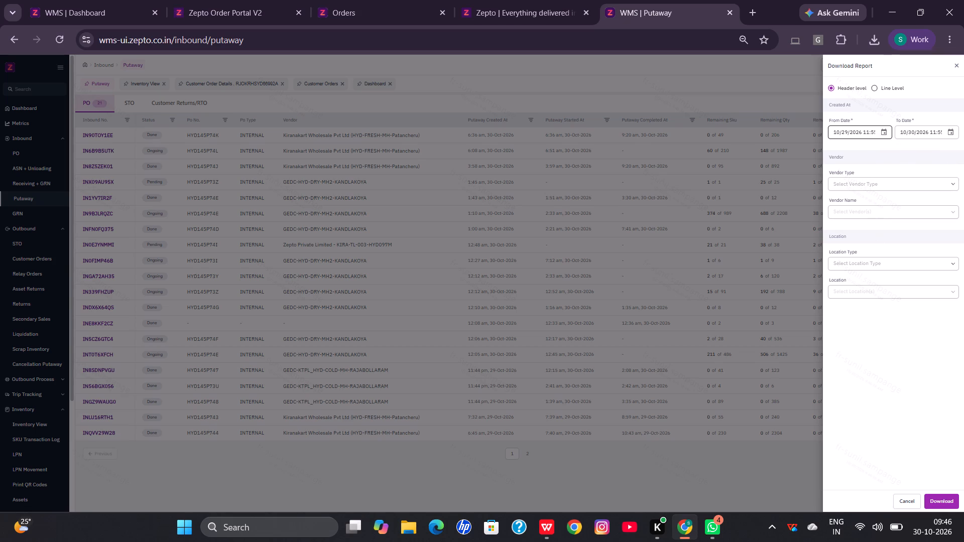
# Set the Putaway report's From Date to 10/23/2026 in the 11 AM hour and To Date to 10/30/2026 at 11:00 PM.
pyautogui.click(882, 134)
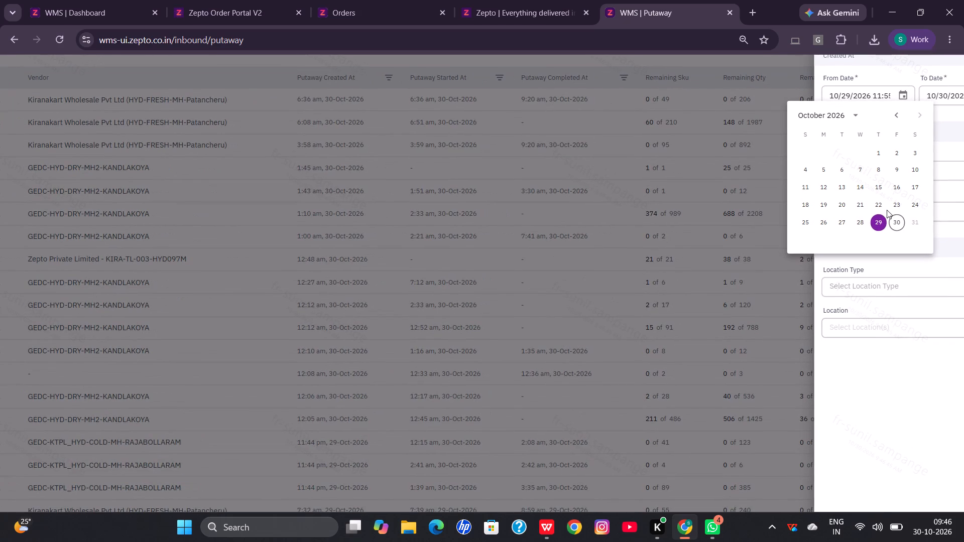
pyautogui.click(889, 206)
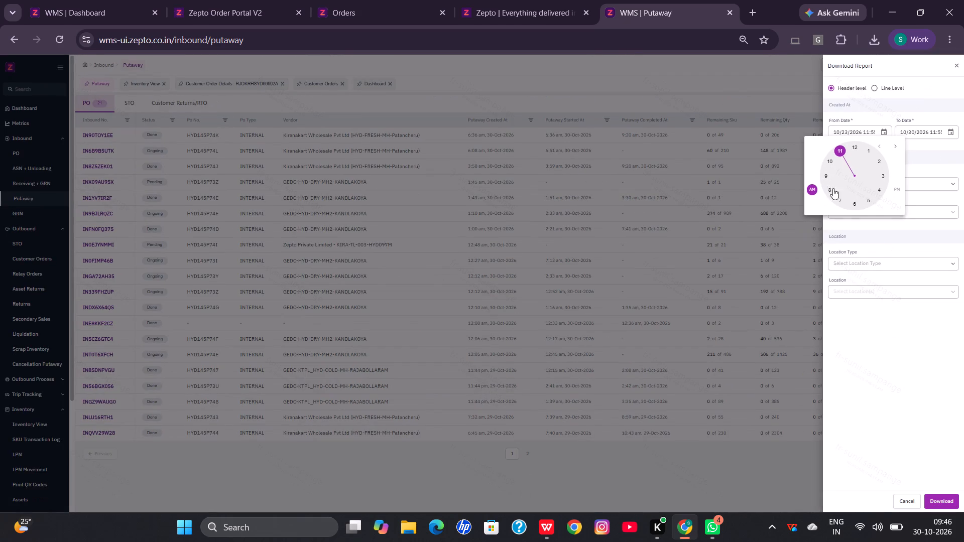
pyautogui.tripleClick(838, 153)
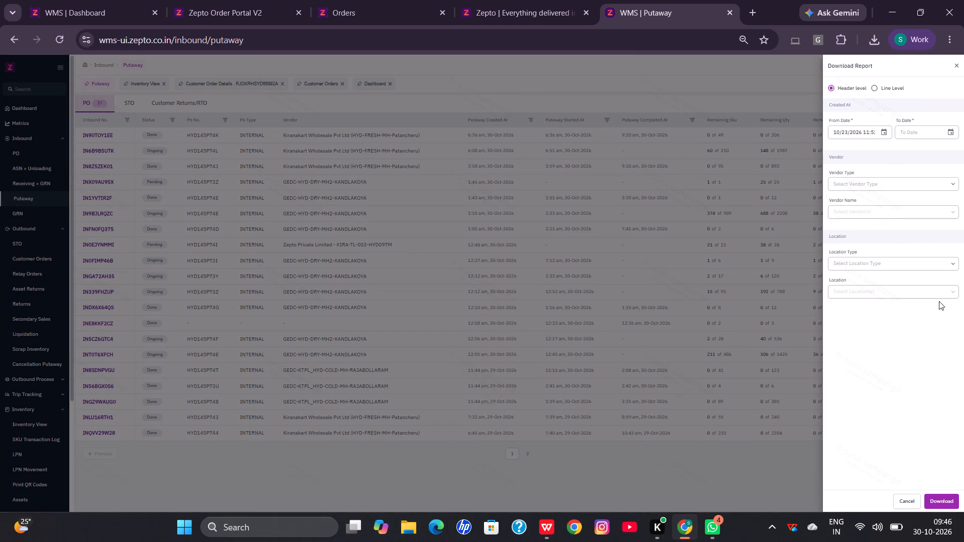
pyautogui.click(937, 504)
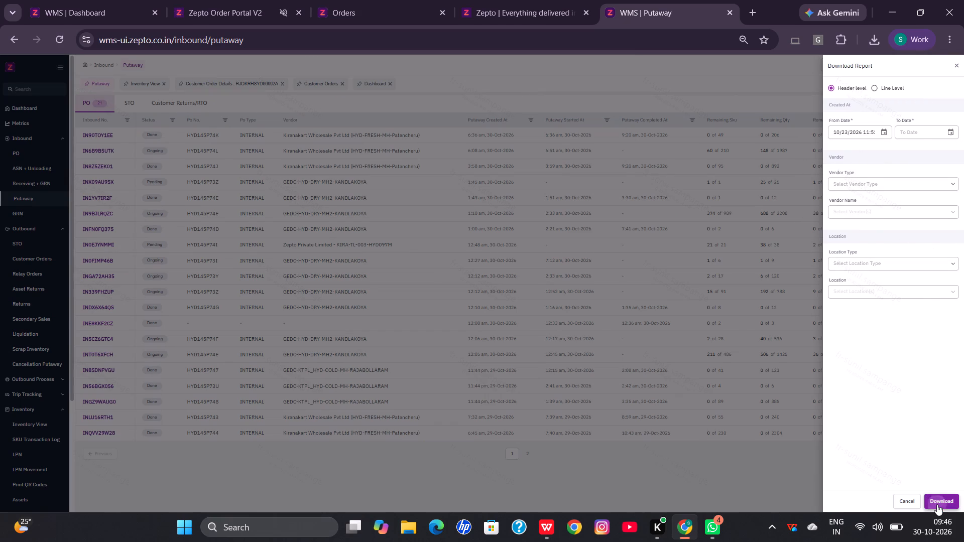
pyautogui.click(950, 130)
pyautogui.click(938, 215)
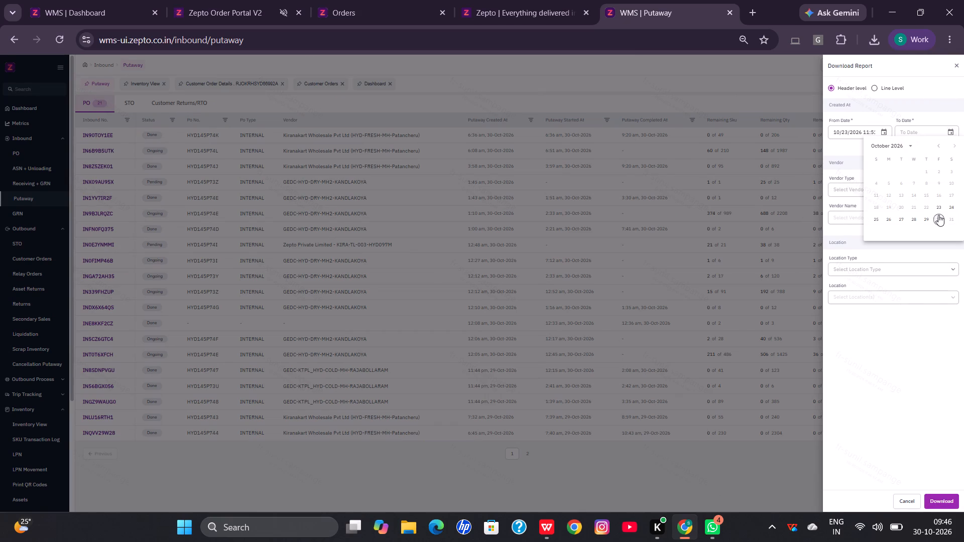
pyautogui.click(899, 146)
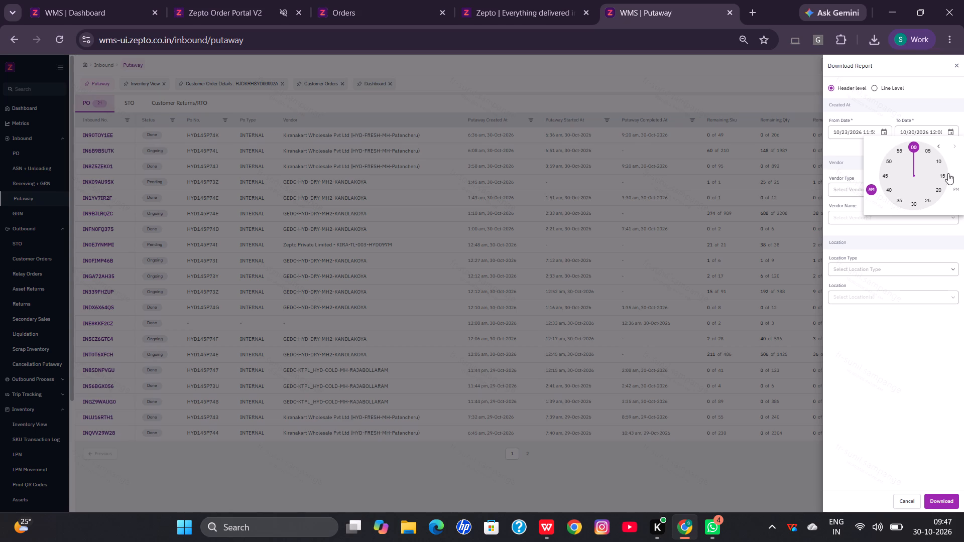
pyautogui.click(956, 190)
pyautogui.click(937, 498)
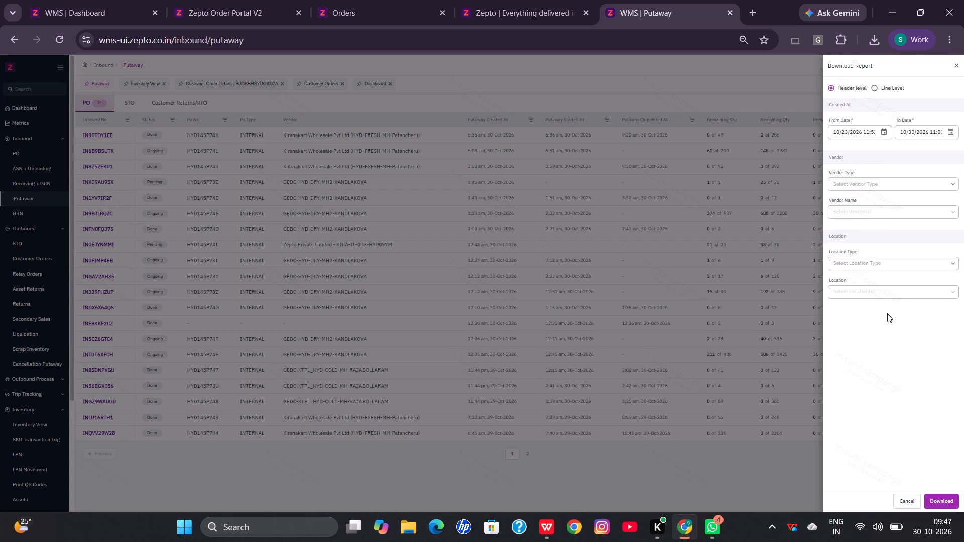
# Submit the header-level Putaway report request for the set date range and open the list of requested downloads.
pyautogui.click(952, 492)
pyautogui.click(952, 501)
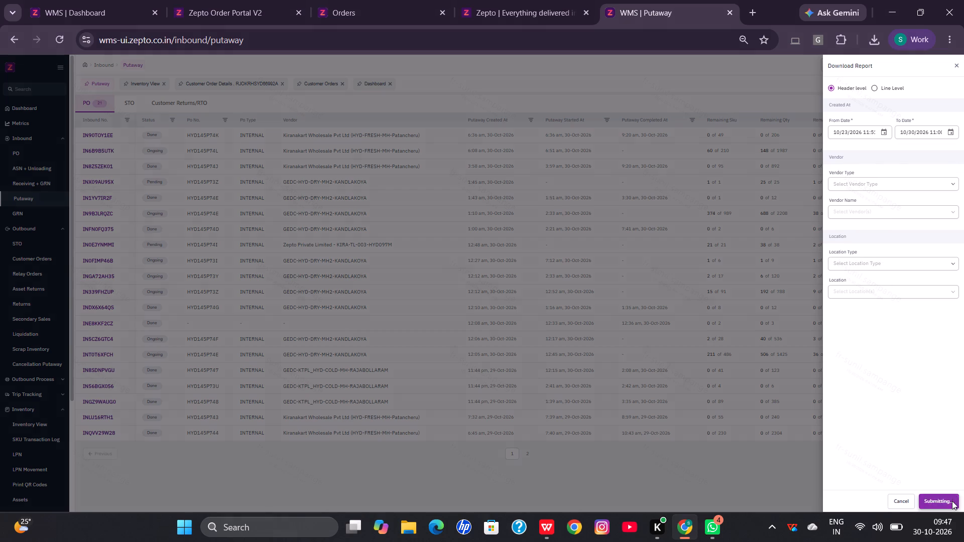
pyautogui.click(841, 84)
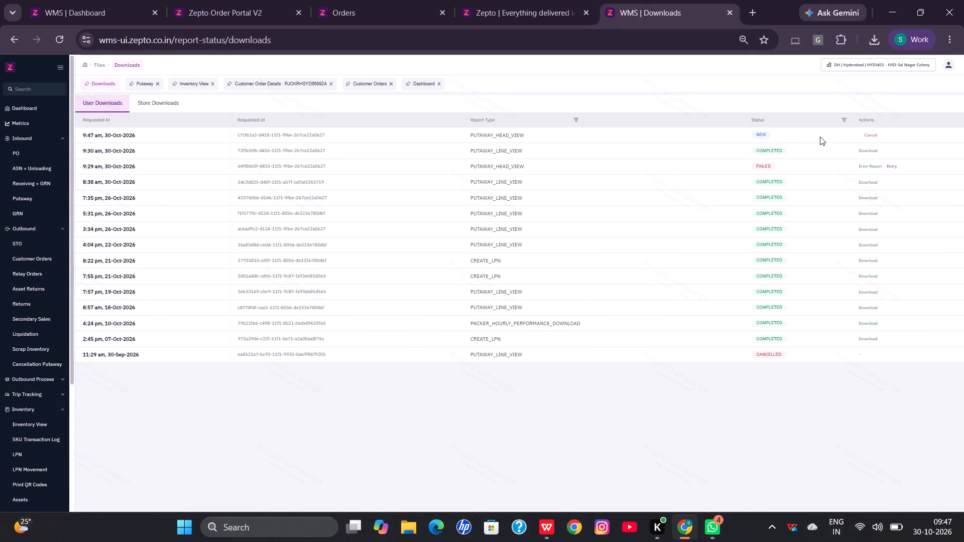
# Refresh the downloads list, download the newest PUTAWAY_HEAD_VIEW report and open the CSV file in WPS Office.
pyautogui.hotkey('ctrl', 'r')
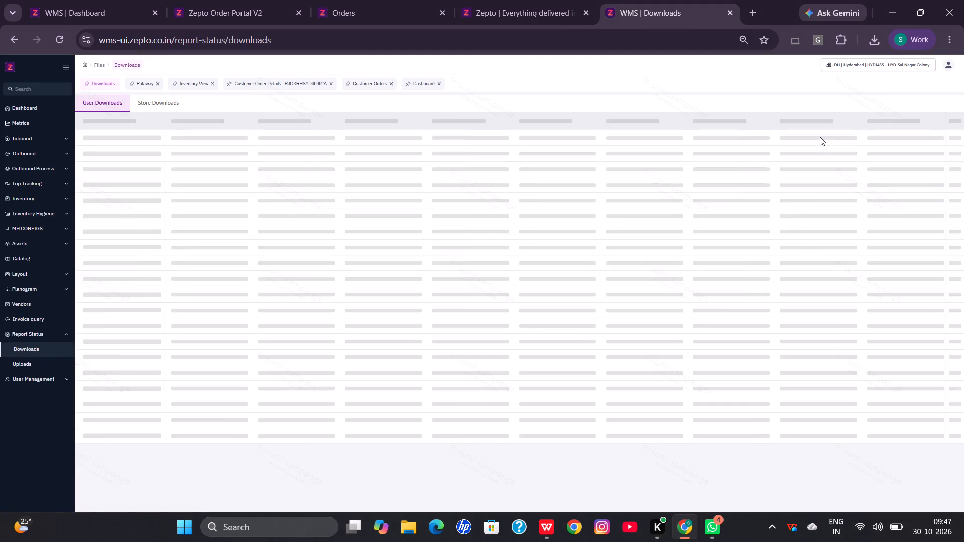
pyautogui.hotkey('ctrl', 'r')
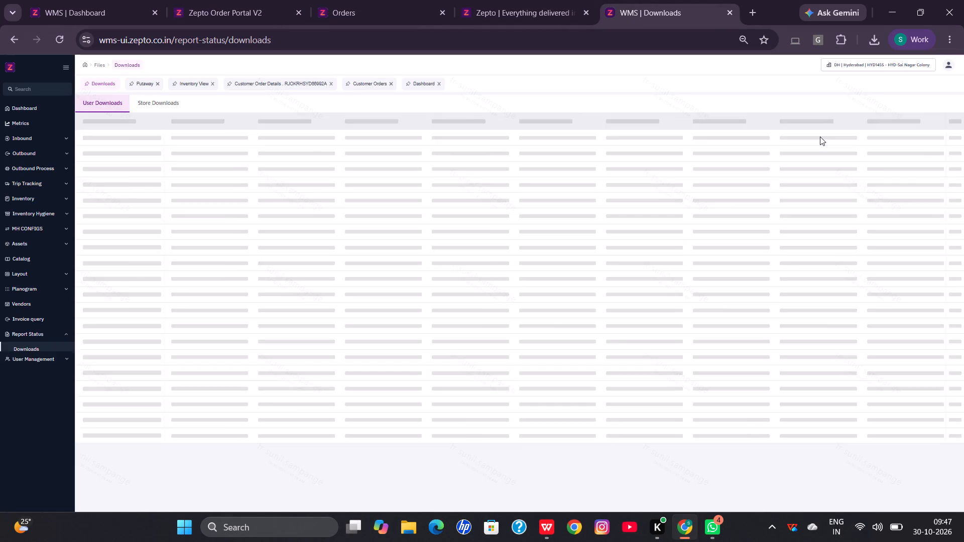
pyautogui.click(856, 137)
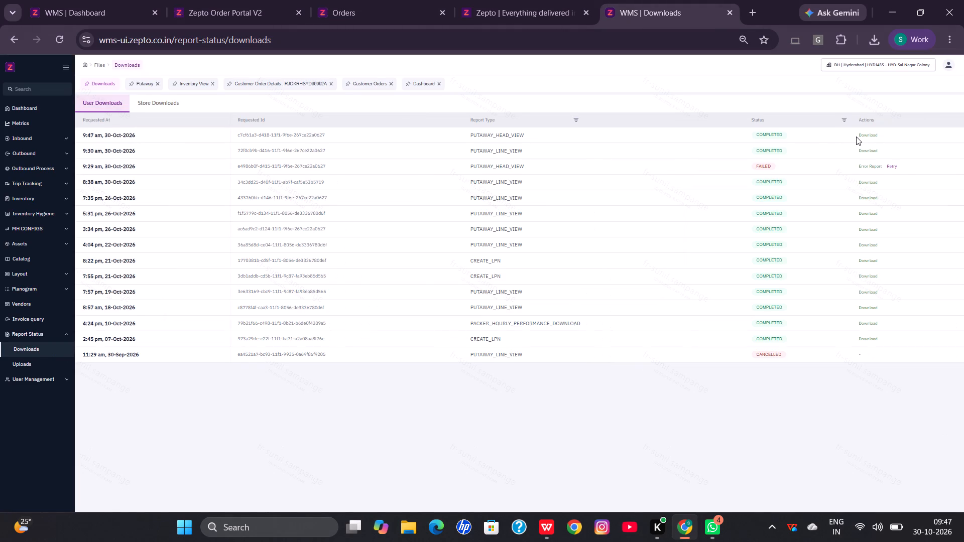
pyautogui.click(867, 133)
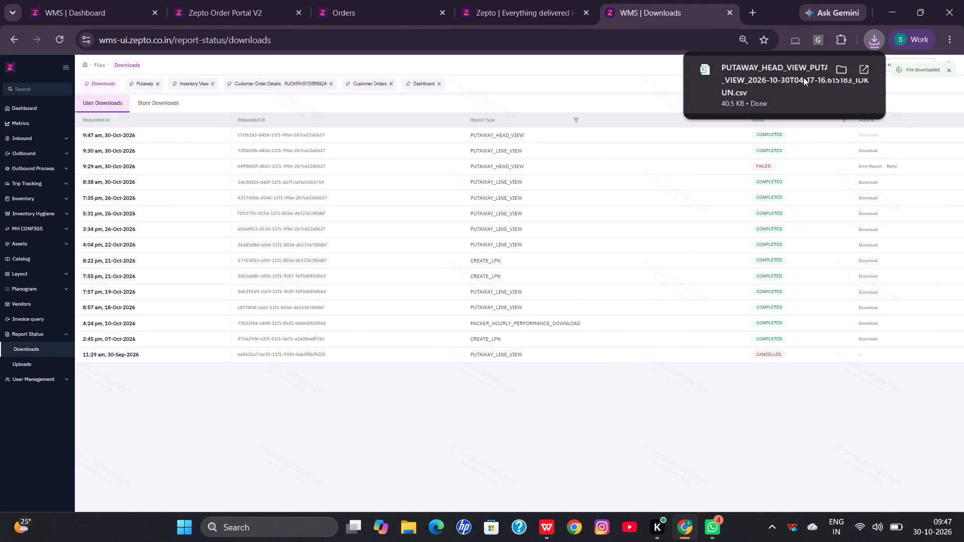
pyautogui.click(803, 77)
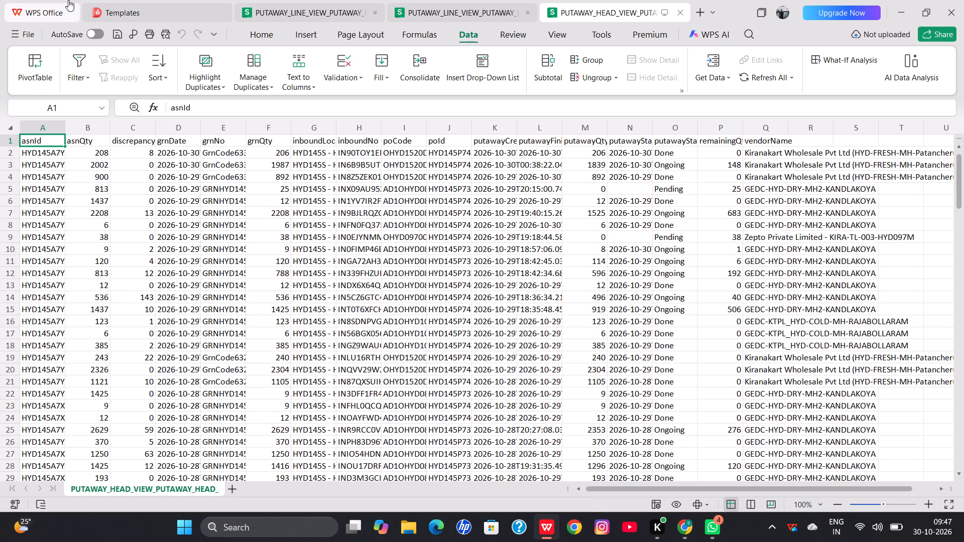
# Switch back to the WMS in Chrome and check the dashboard's store stress and packer distribution.
pyautogui.click(86, 0)
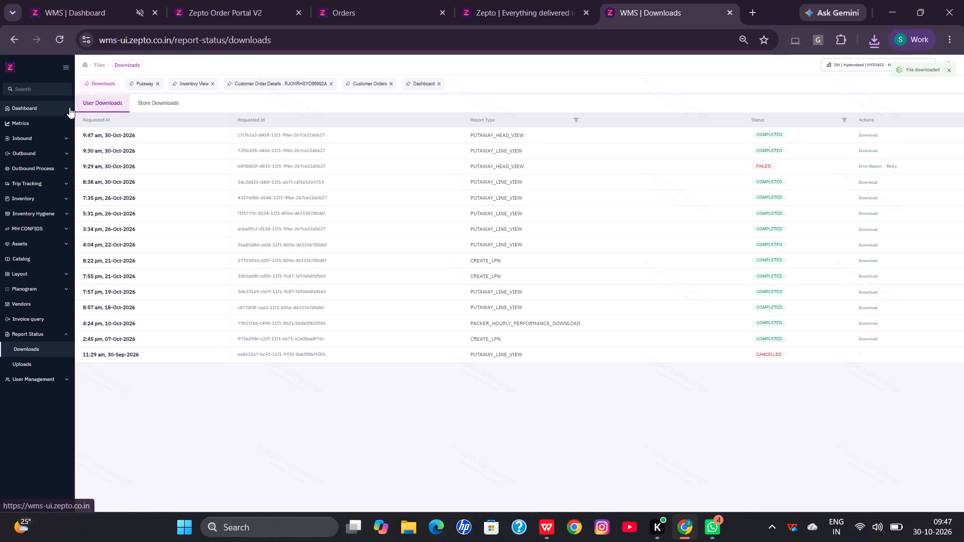
pyautogui.click(29, 105)
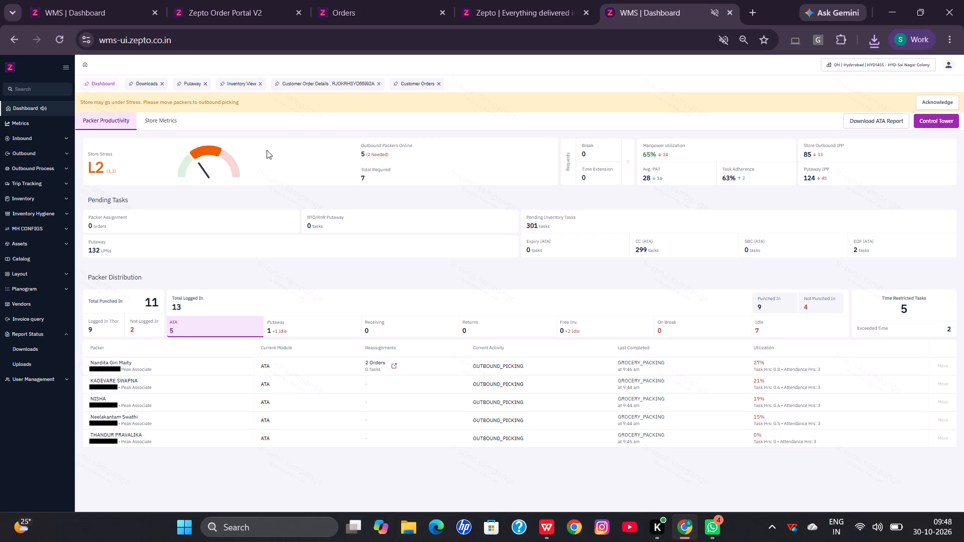
# Show the outbound customer orders filtered to the PICKING_IN_PROGRESS status.
pyautogui.click(33, 151)
pyautogui.click(50, 189)
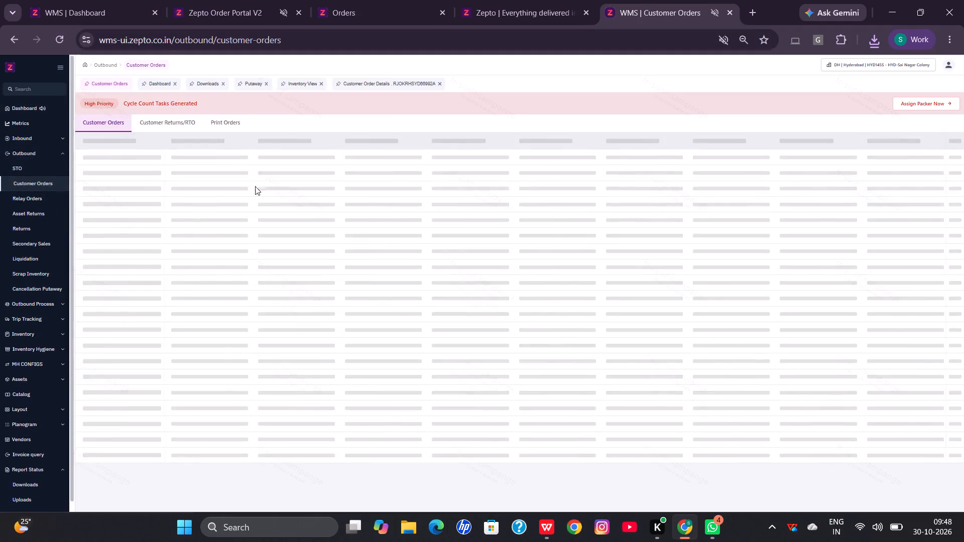
pyautogui.click(249, 143)
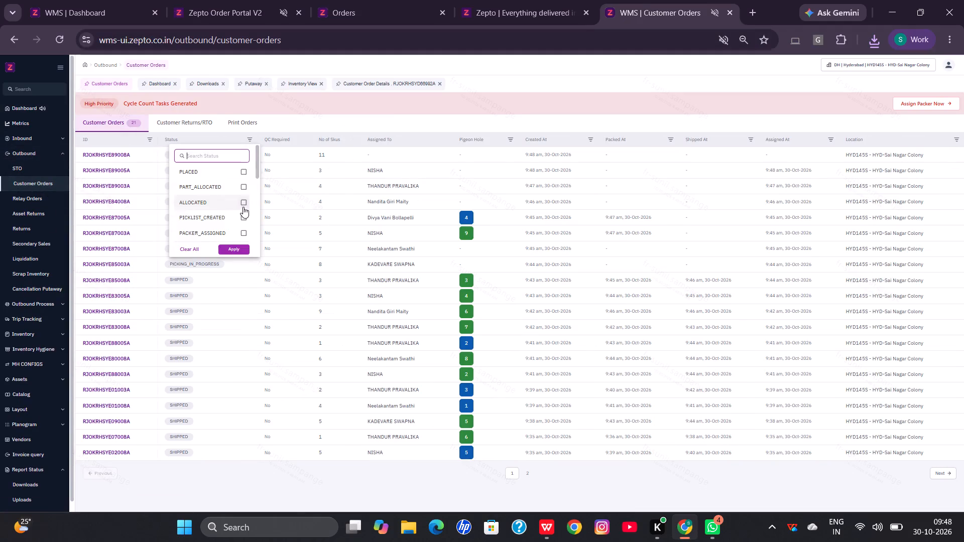
pyautogui.write('PI')
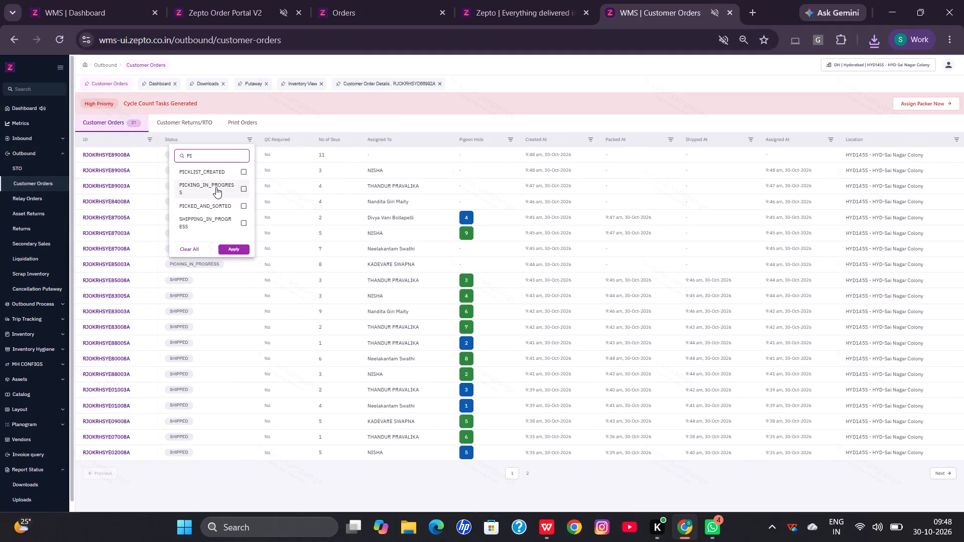
pyautogui.click(216, 187)
pyautogui.press('Return')
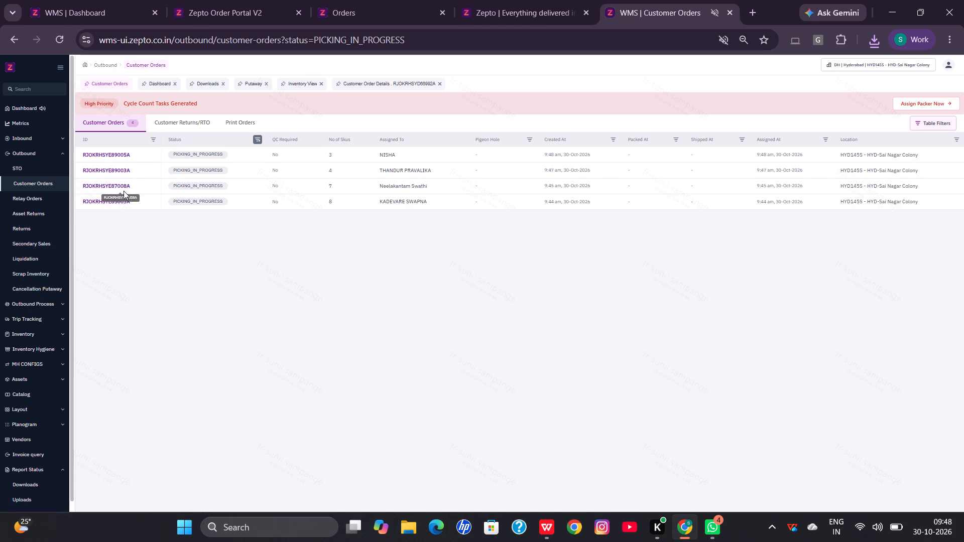
pyautogui.click(112, 185)
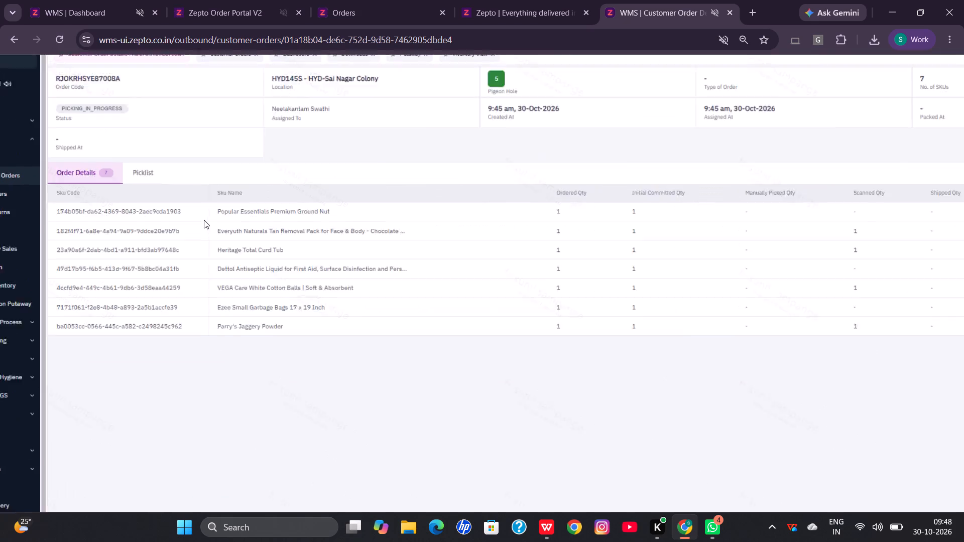
pyautogui.keyDown('ctrl'); pyautogui.tripleClick(141, 301); pyautogui.keyUp('ctrl')
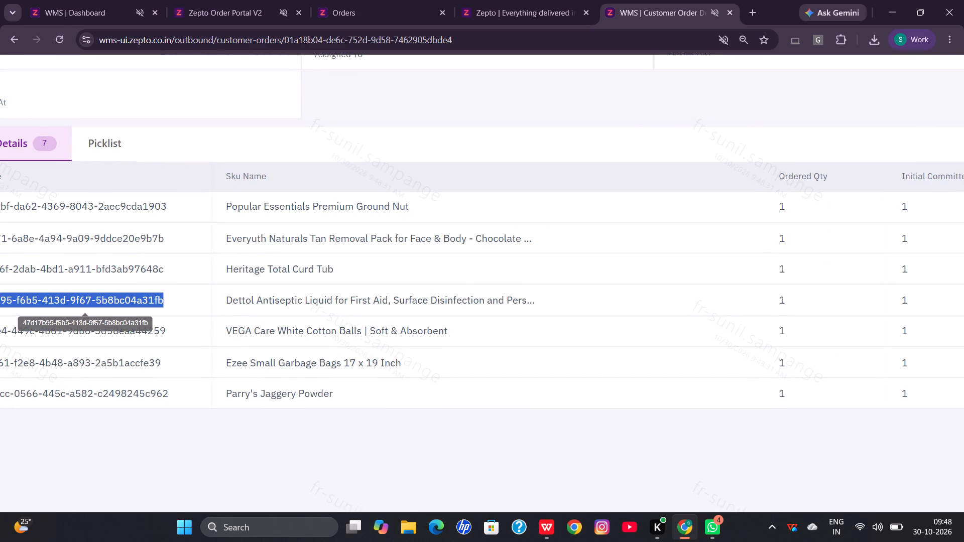
pyautogui.hotkey('ctrl', 'c')
pyautogui.hotkey('ctrl', 'c')
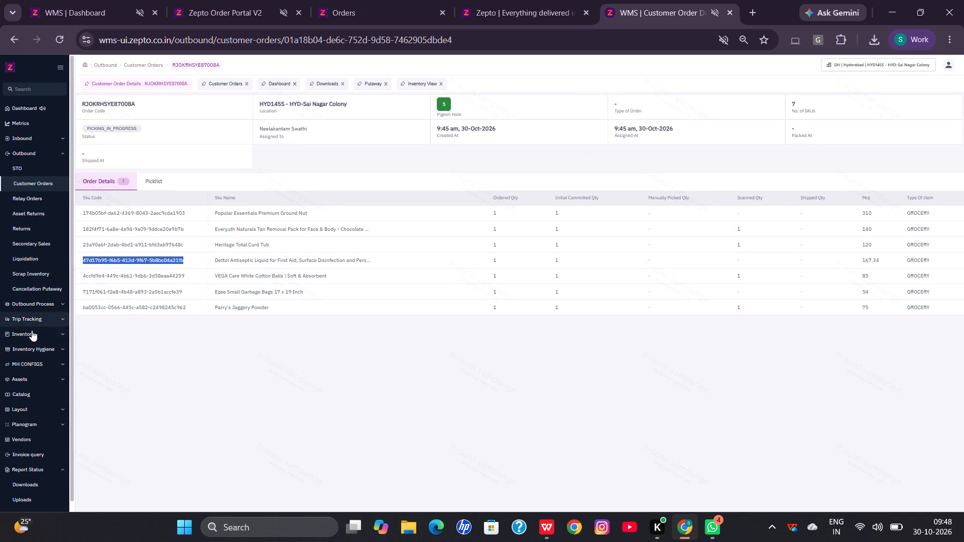
# Look up the copied Dettol SKU code in the Inventory View at SKU BIN LPN level.
pyautogui.click(32, 331)
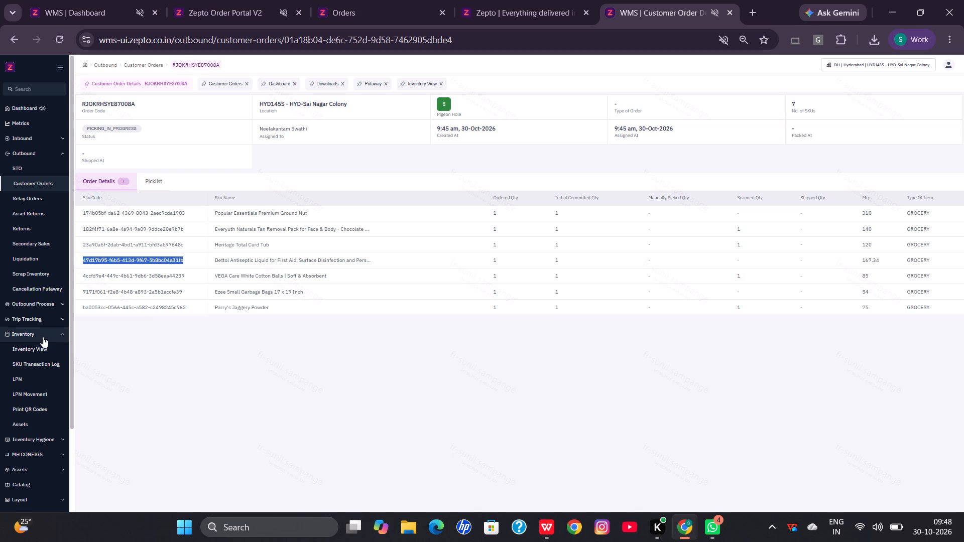
pyautogui.click(28, 347)
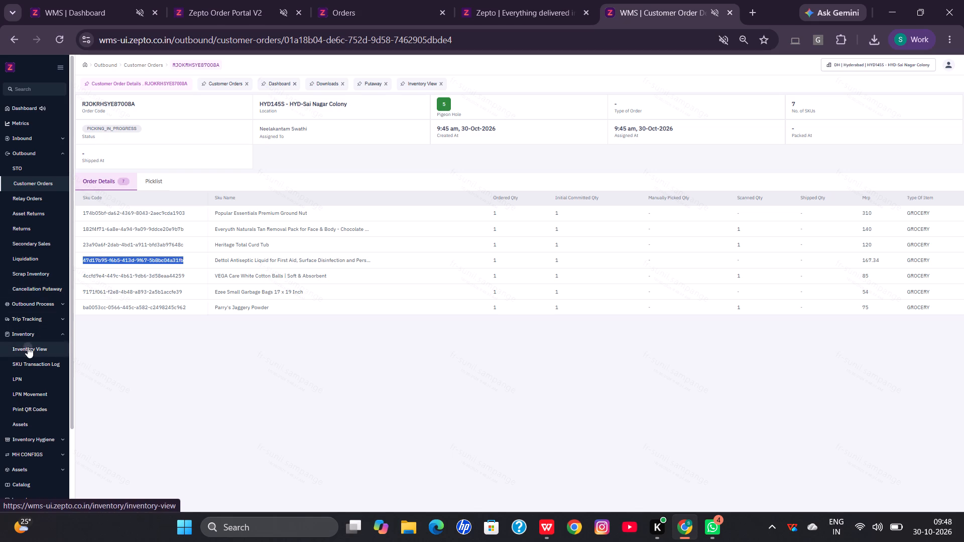
pyautogui.keyDown('ctrl'); pyautogui.click(133, 117); pyautogui.keyUp('ctrl')
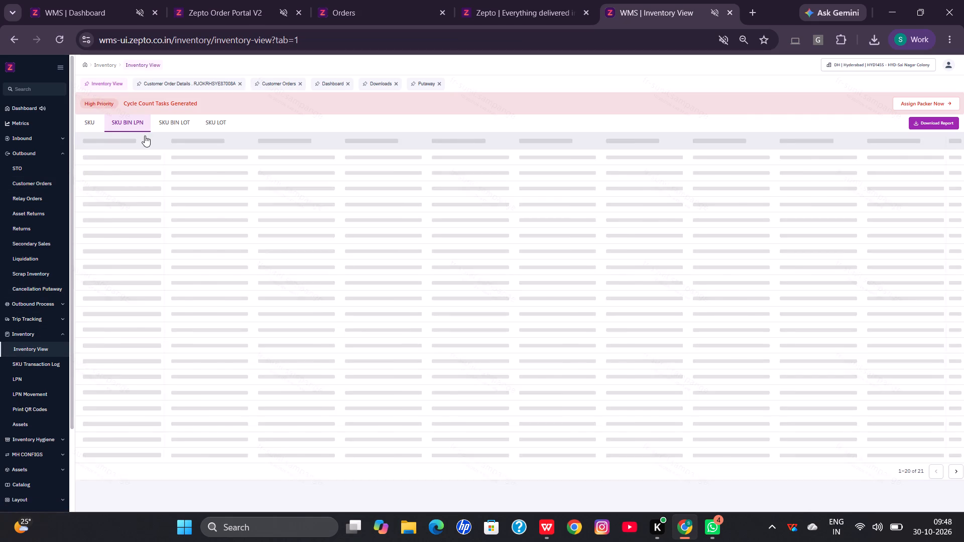
pyautogui.click(145, 135)
pyautogui.hotkey('ctrl', 'v')
pyautogui.hotkey('ctrl', 'Return')
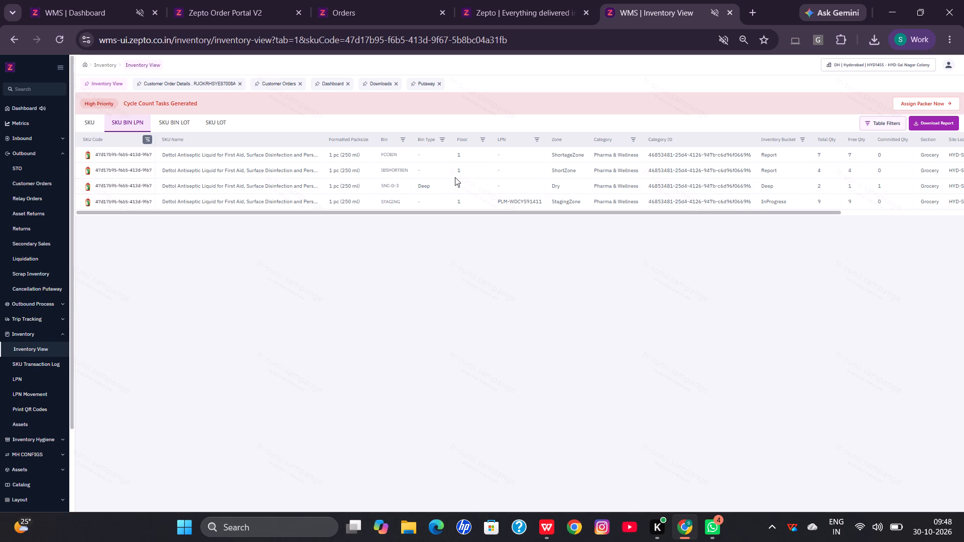
# Filter the SKU Transaction Log by the copied Dettol SKU code.
pyautogui.click(47, 363)
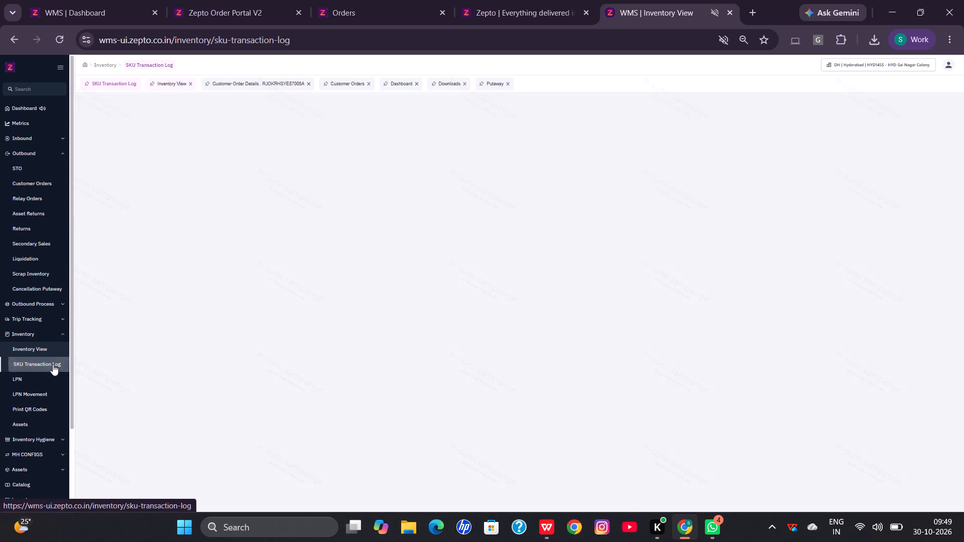
pyautogui.keyDown('ctrl'); pyautogui.click(245, 118); pyautogui.keyUp('ctrl')
pyautogui.hotkey('ctrl', 'v')
pyautogui.hotkey('ctrl', 'Return')
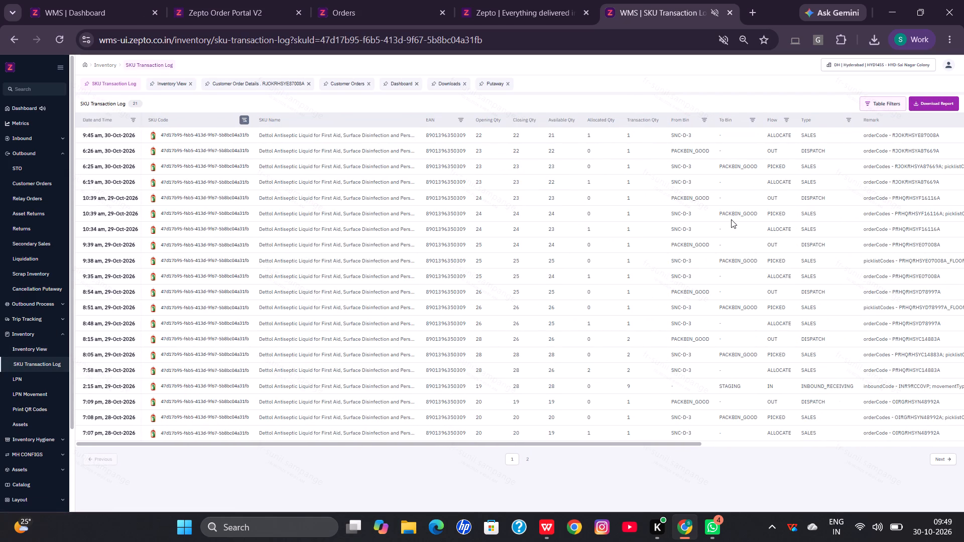
# Restrict the Dettol transaction log to the ADJUSTMENT and ALLOCATE flows and go to its second page.
pyautogui.click(786, 119)
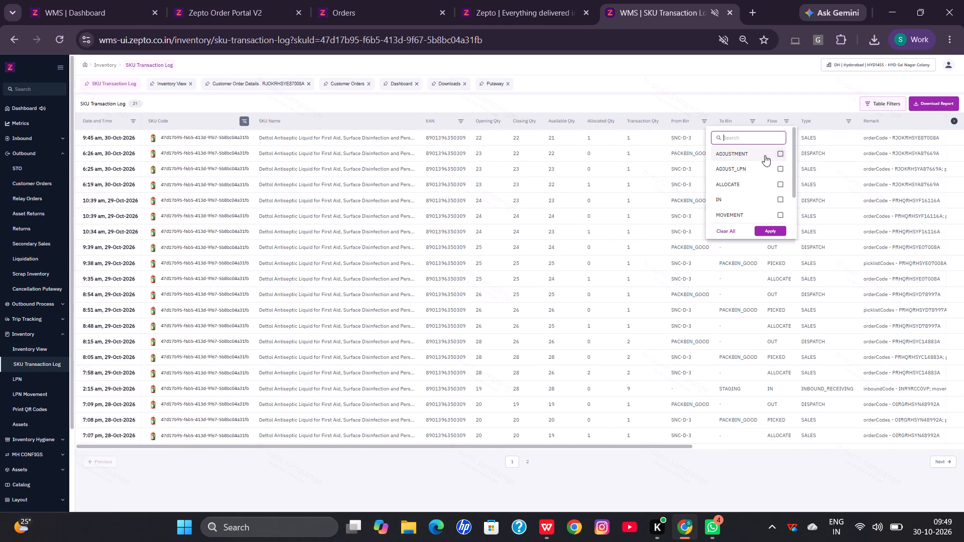
pyautogui.click(751, 159)
pyautogui.click(753, 186)
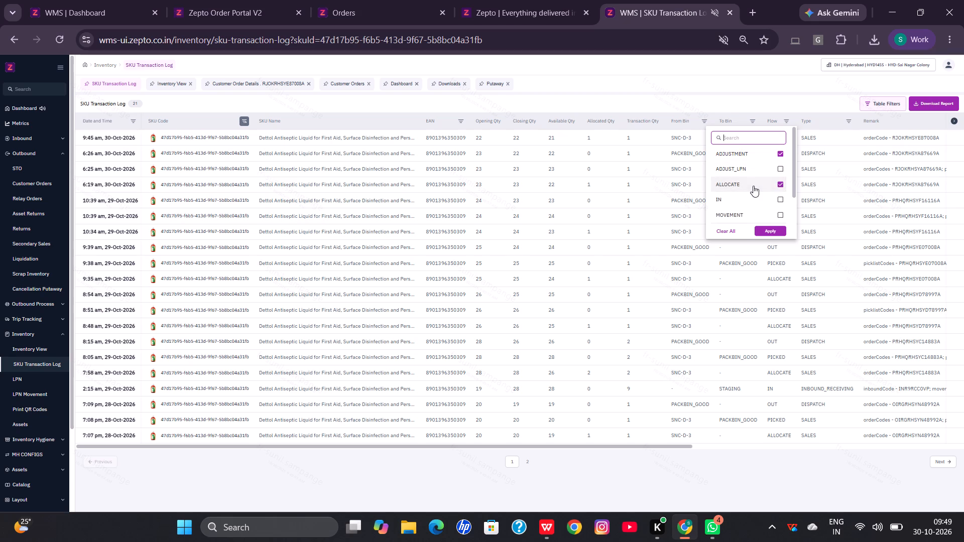
pyautogui.press('Return')
pyautogui.scroll(-2, 683, 197)
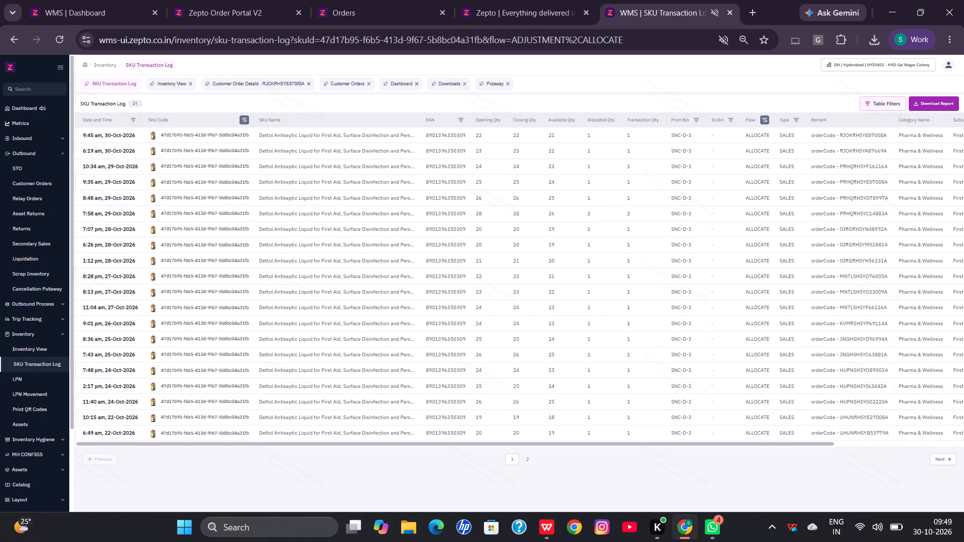
pyautogui.click(941, 455)
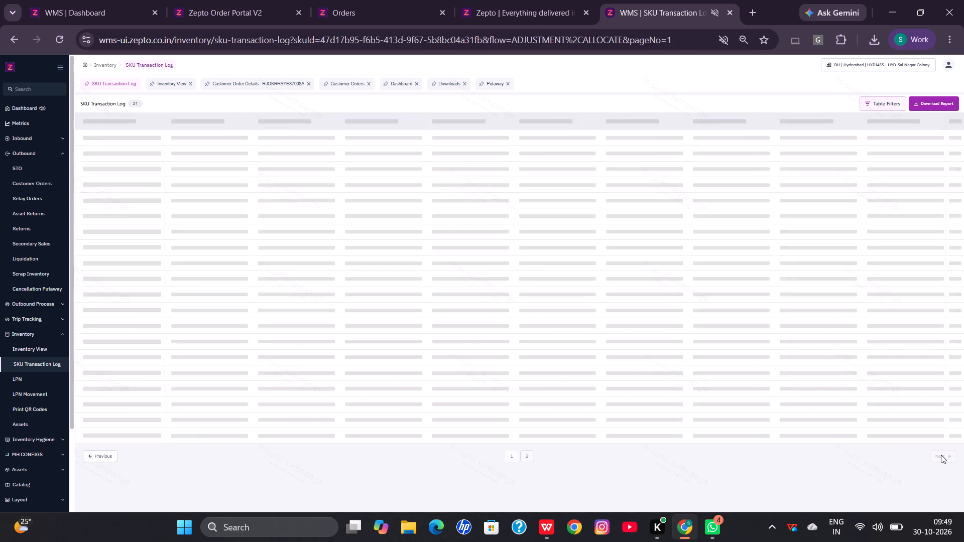
# Go back through the previous pages to recheck the Dettol item's bins, ending at the unfiltered Inventory View.
pyautogui.hscroll(20, 672, 304)
pyautogui.hscroll(3, 672, 304)
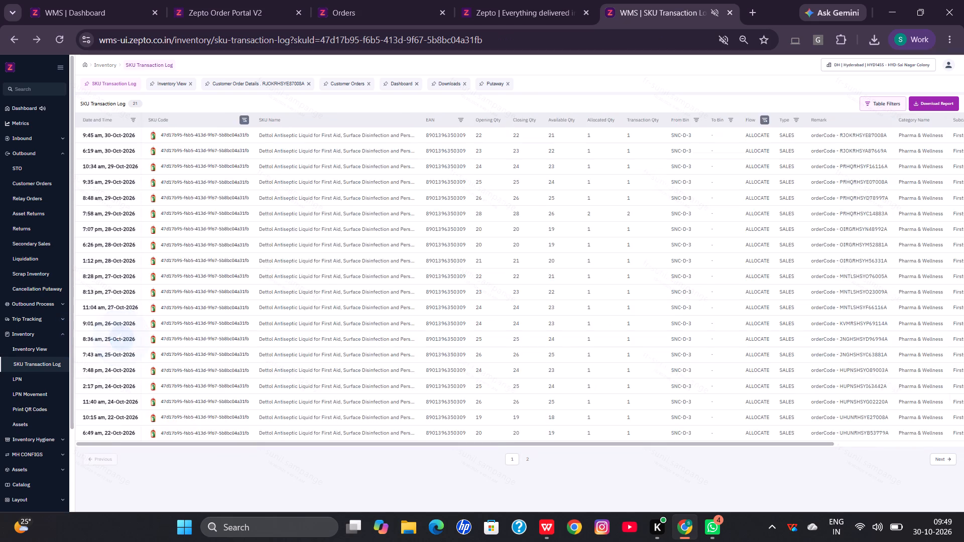
pyautogui.hscroll(5, 672, 304)
pyautogui.hscroll(1, 442, 267)
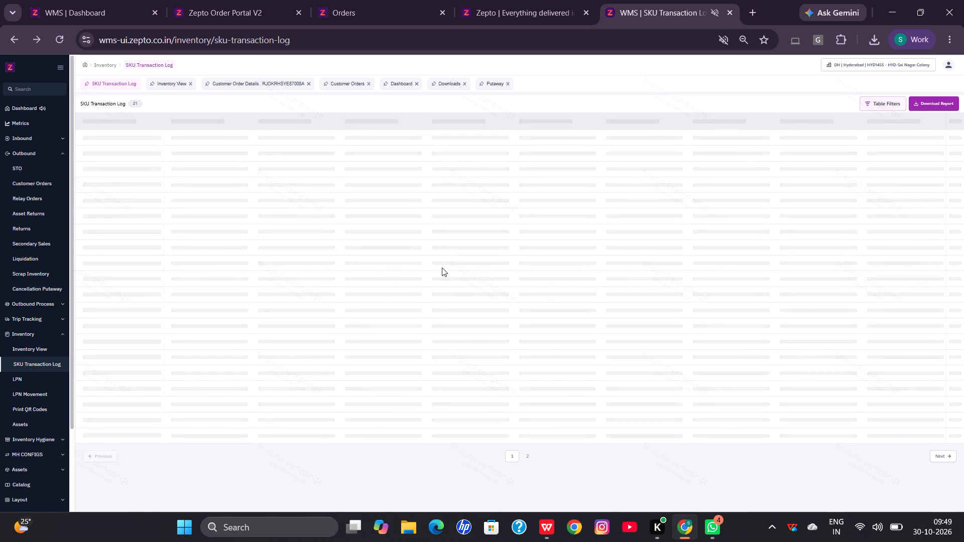
pyautogui.hscroll(13, 283, 260)
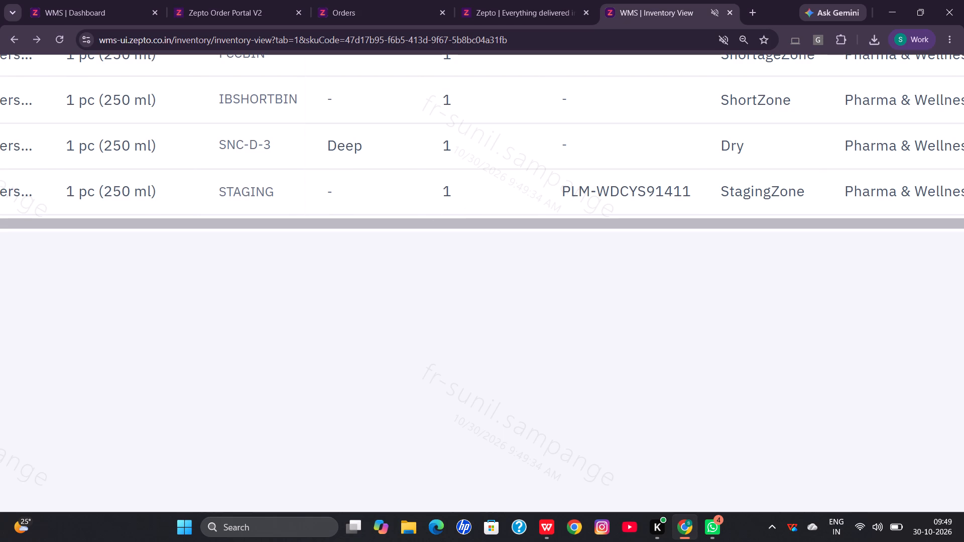
pyautogui.hscroll(17, 88, 298)
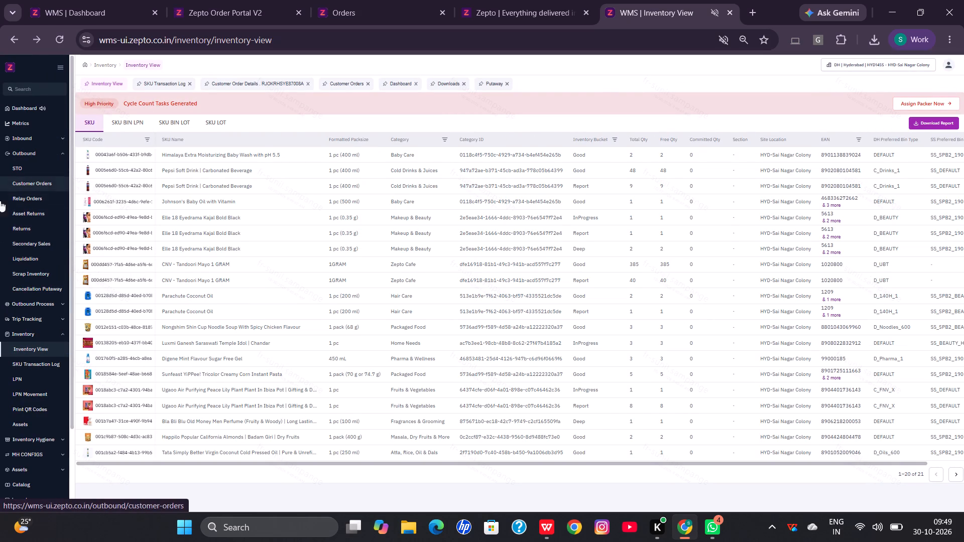
pyautogui.click(36, 187)
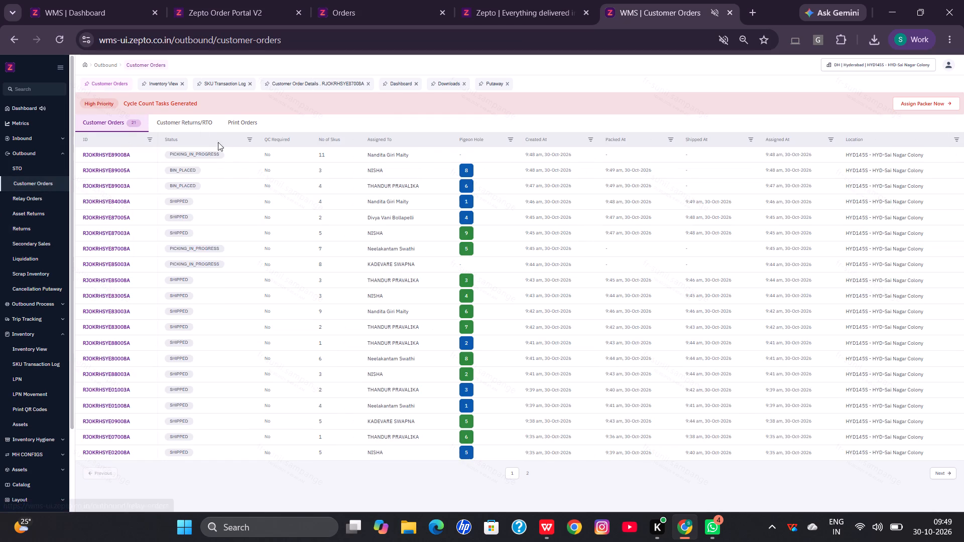
pyautogui.click(250, 145)
pyautogui.click(117, 245)
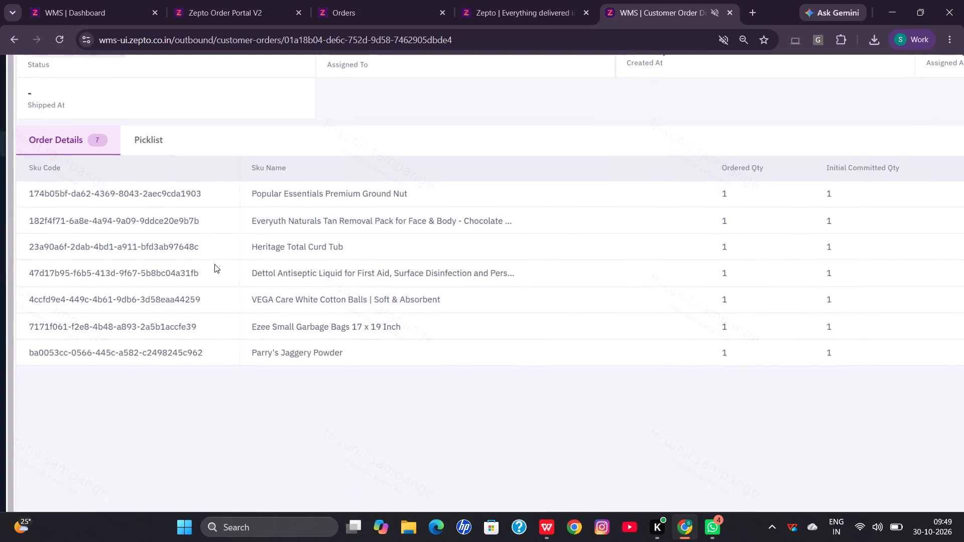
pyautogui.keyDown('ctrl'); pyautogui.tripleClick(176, 212); pyautogui.keyUp('ctrl')
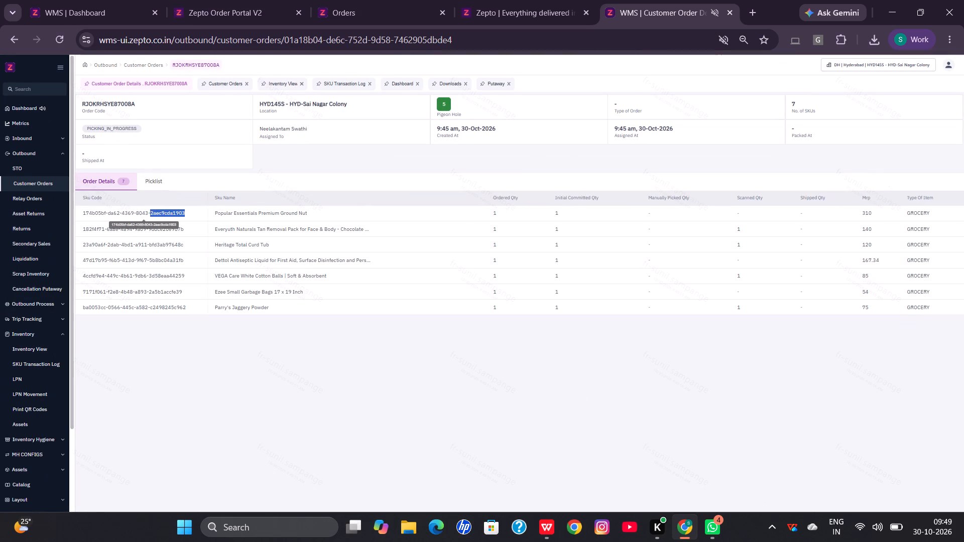
pyautogui.hotkey('ctrl', 'c')
pyautogui.hotkey('ctrl', 'c')
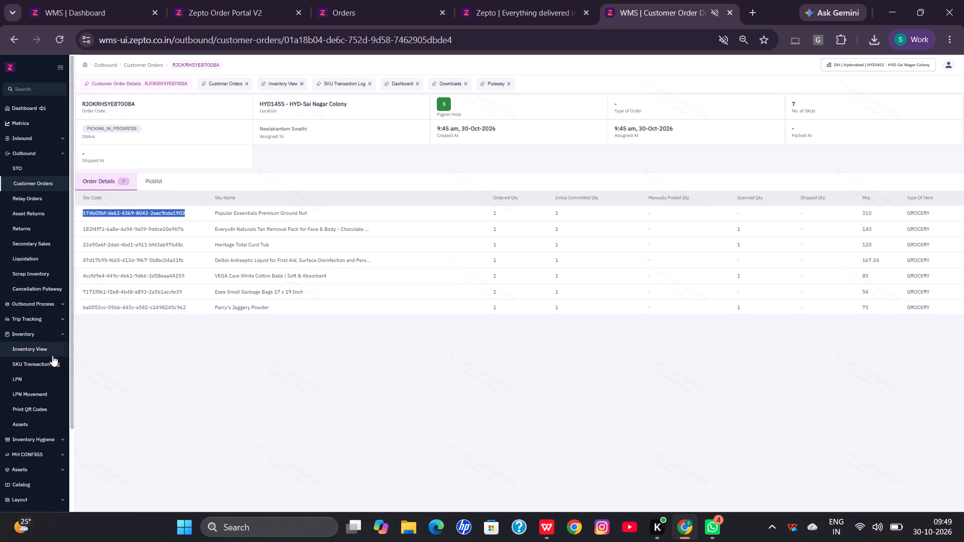
# Look up the copied Premium Ground Nut SKU code in the SKU-level Inventory View.
pyautogui.keyDown('ctrl'); pyautogui.click(52, 355); pyautogui.keyUp('ctrl')
pyautogui.click(150, 141)
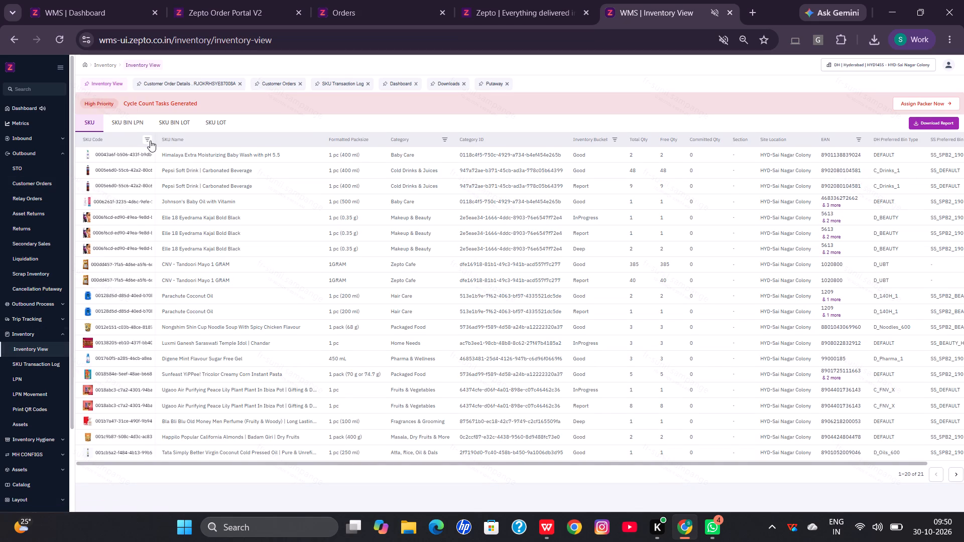
pyautogui.hotkey('ctrl', 'v')
pyautogui.hotkey('ctrl', 'Return')
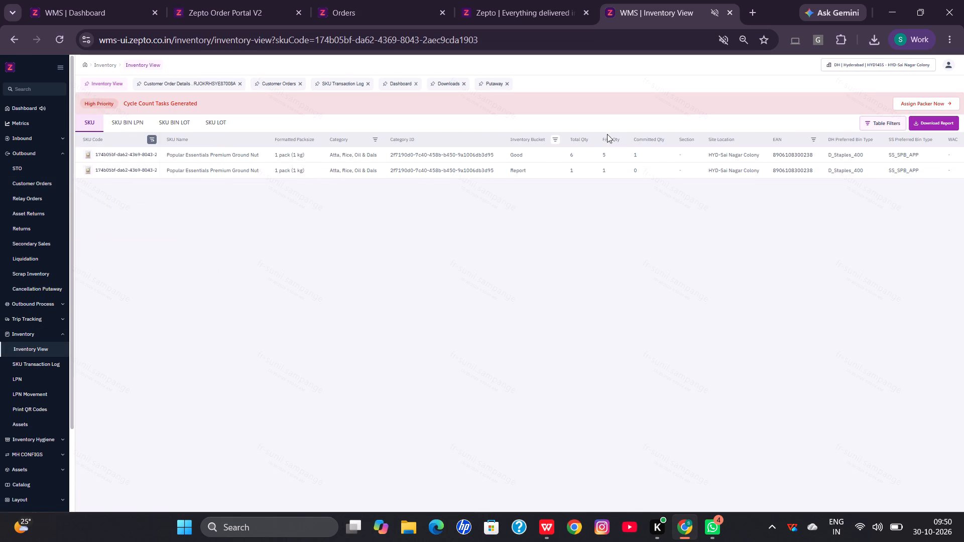
# Look up the Premium Ground Nut SKU code at SKU BIN LPN level to check its bin locations.
pyautogui.click(131, 119)
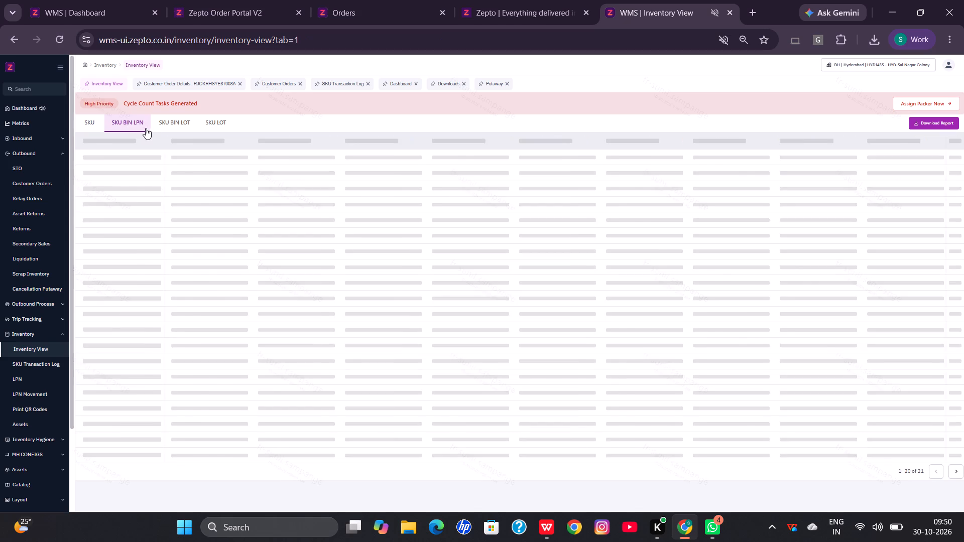
pyautogui.click(147, 138)
pyautogui.hotkey('ctrl', 'v')
pyautogui.hotkey('ctrl', 'Return')
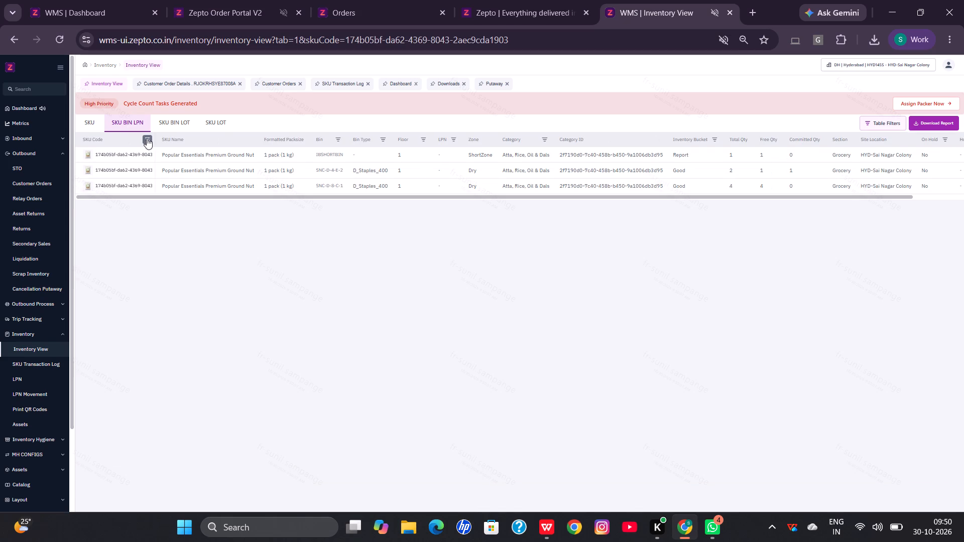
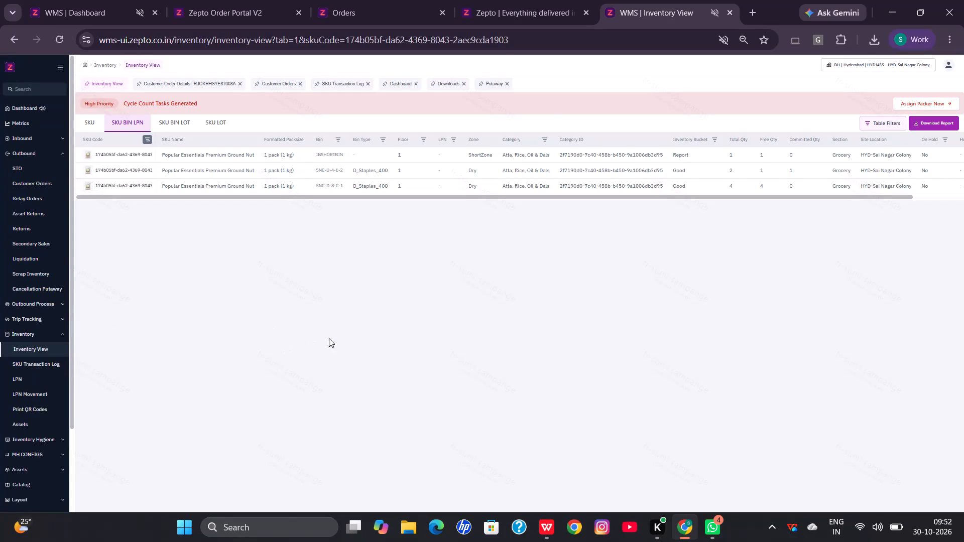
# Generate a QR code for bin SNC-D-8-C-1, which holds the Popular Essentials Premium Ground Nut.
pyautogui.rightClick(335, 344)
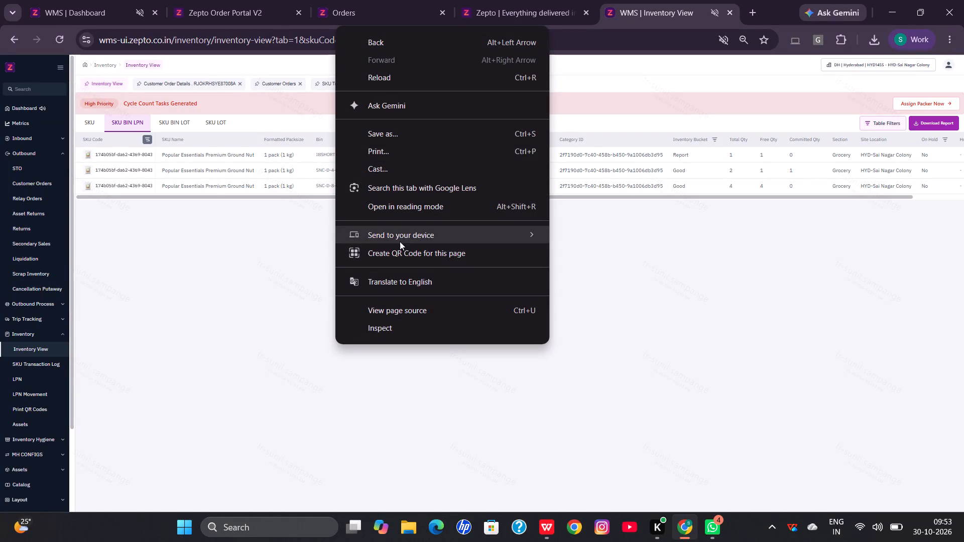
pyautogui.click(395, 252)
pyautogui.write('SNC-')
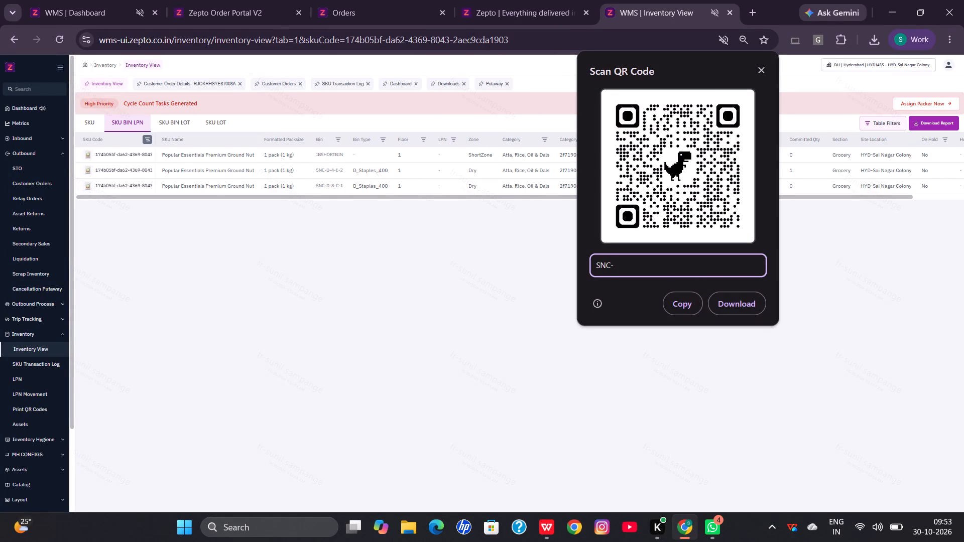
pyautogui.press('d')
pyautogui.write('-8-C-1')
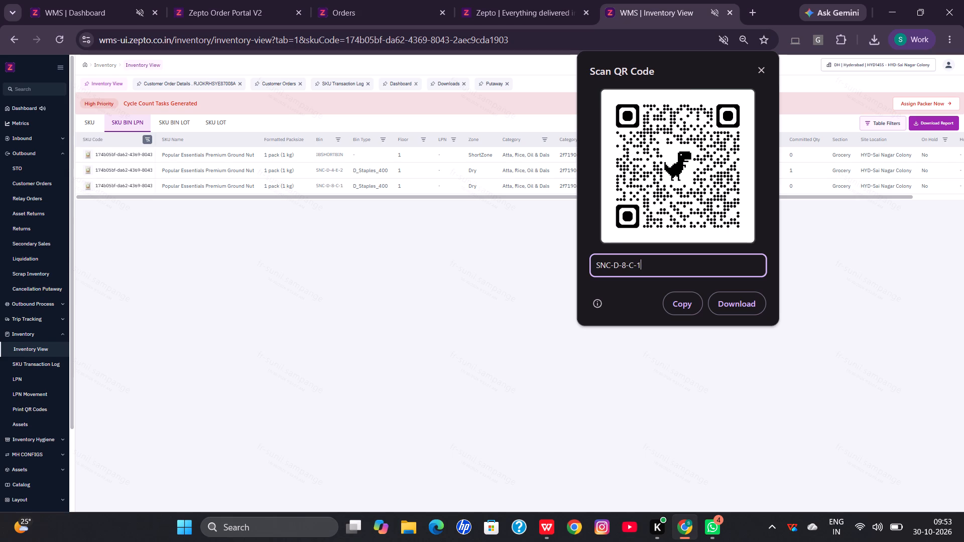
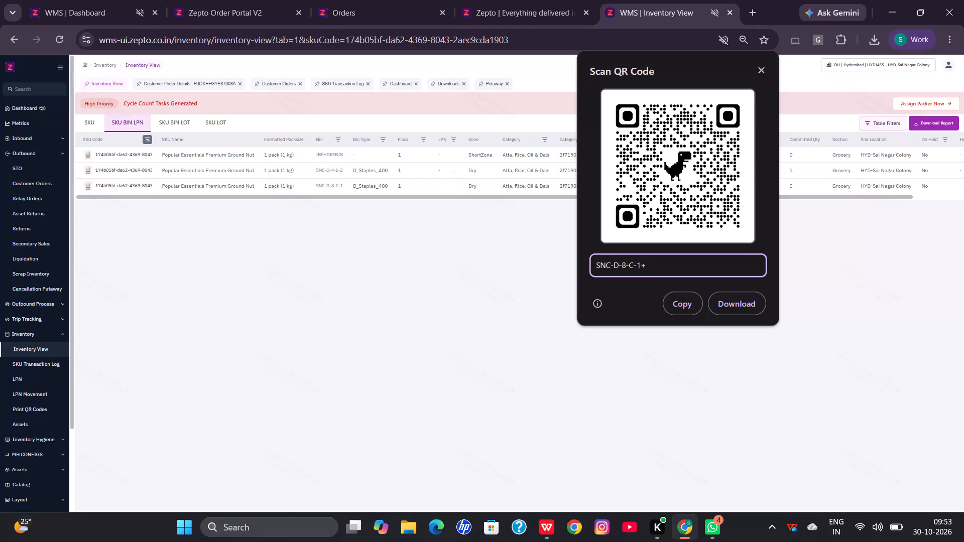
# Filter the customer orders to those with the status PICKING_IN_PROGRESS.
pyautogui.hotkey('ctrl', 'a')
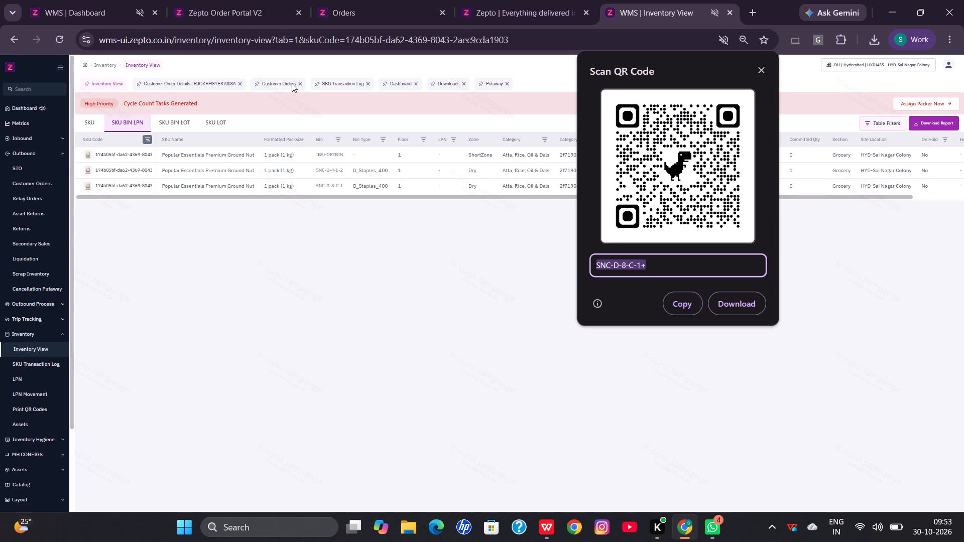
pyautogui.click(277, 82)
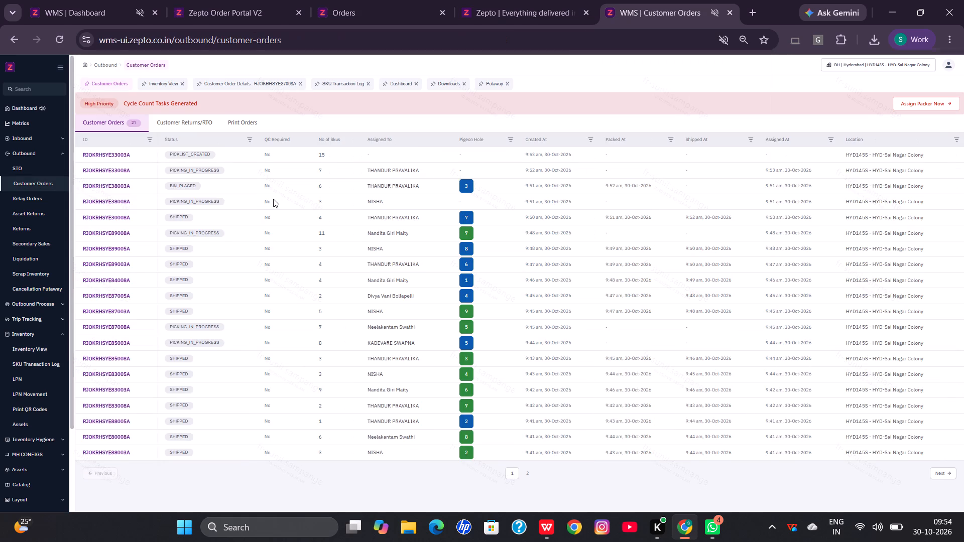
pyautogui.click(252, 141)
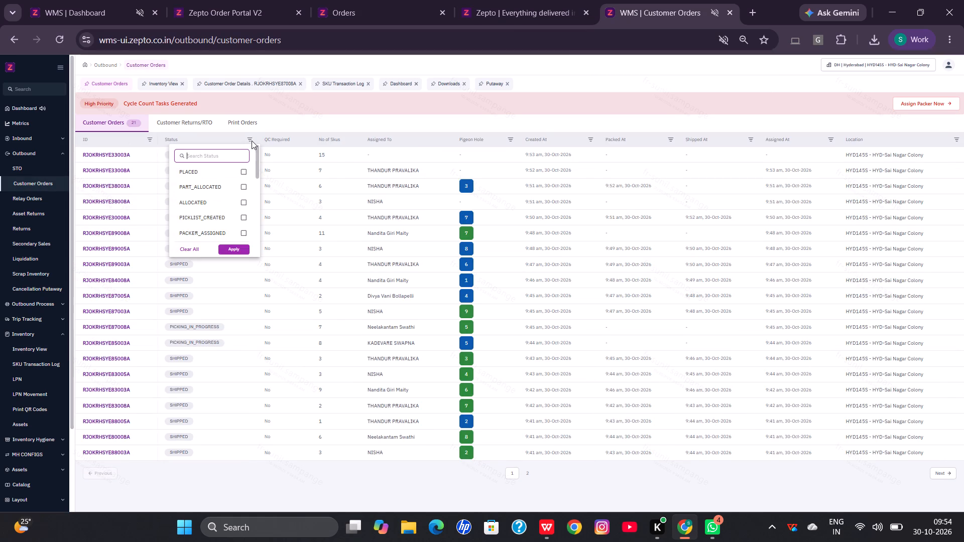
pyautogui.scroll(-1, 208, 207)
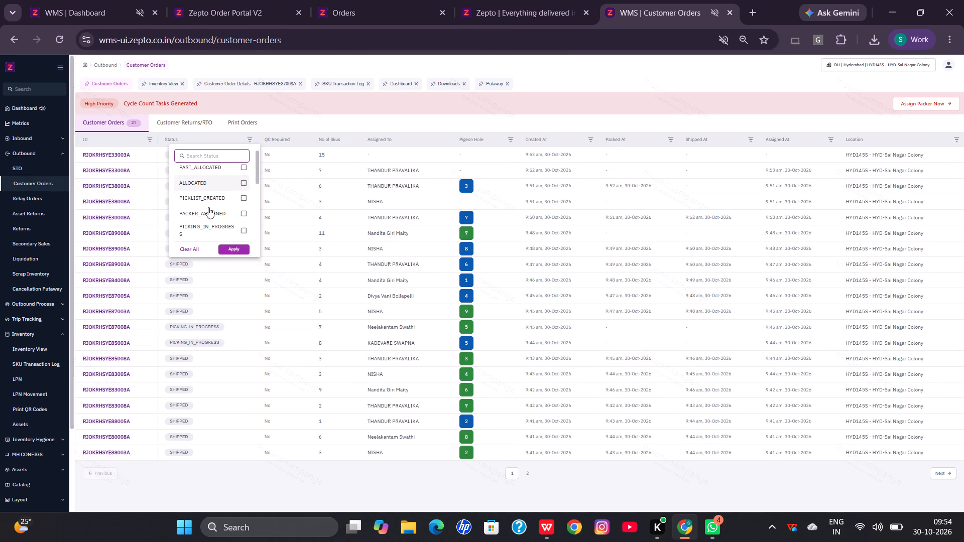
pyautogui.click(213, 237)
pyautogui.click(229, 249)
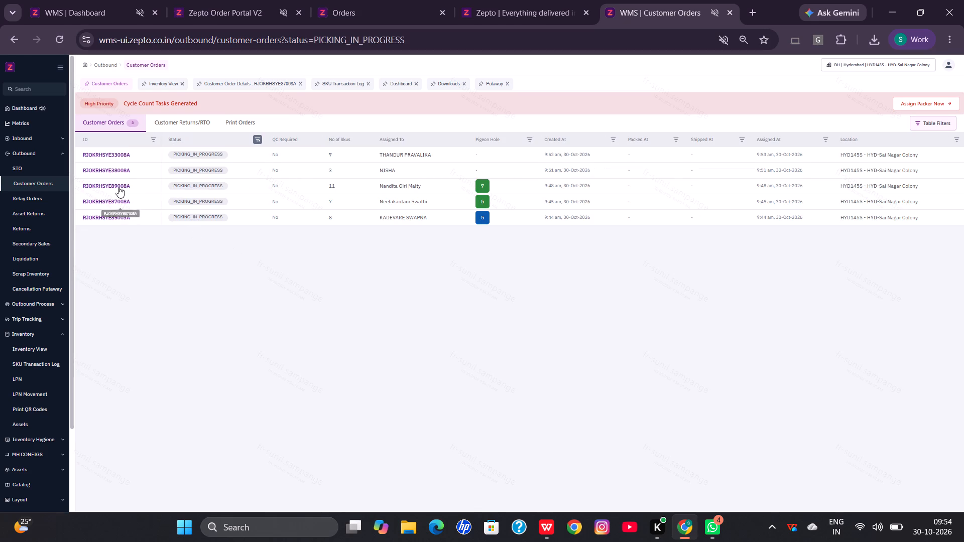
pyautogui.click(98, 184)
pyautogui.scroll(-1, 122, 216)
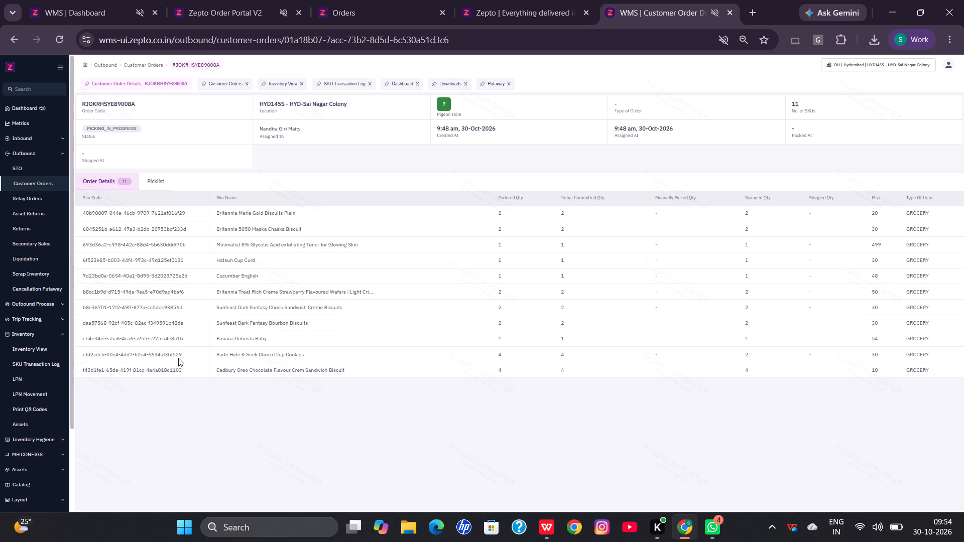
pyautogui.doubleClick(153, 353)
pyautogui.moveTo(153, 353); pyautogui.dragTo(135, 351)
pyautogui.tripleClick(135, 351)
pyautogui.hotkey('ctrl', 'c')
pyautogui.hotkey('ctrl', 'c')
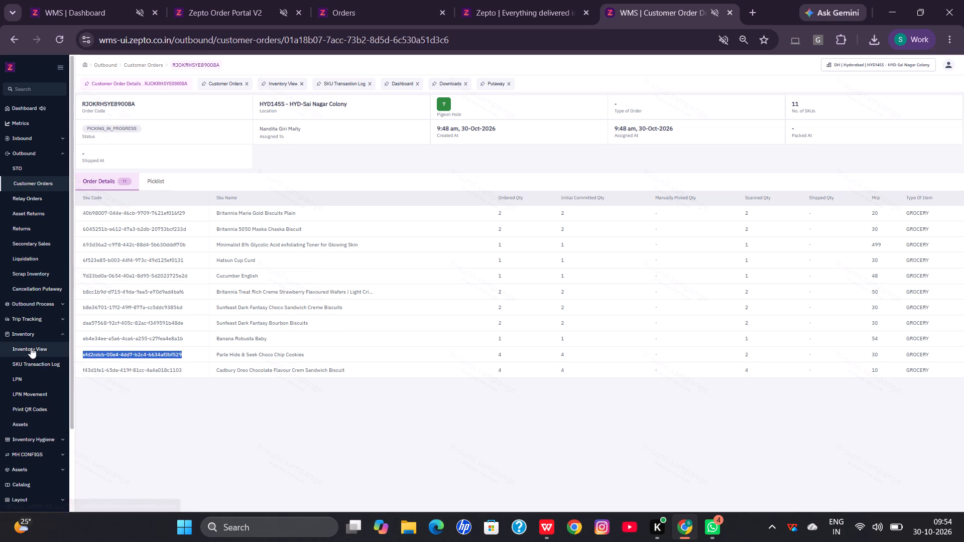
# Look up the copied cookie SKU code in the inventory, first at SKU level and then by SKU BIN LPN.
pyautogui.click(31, 347)
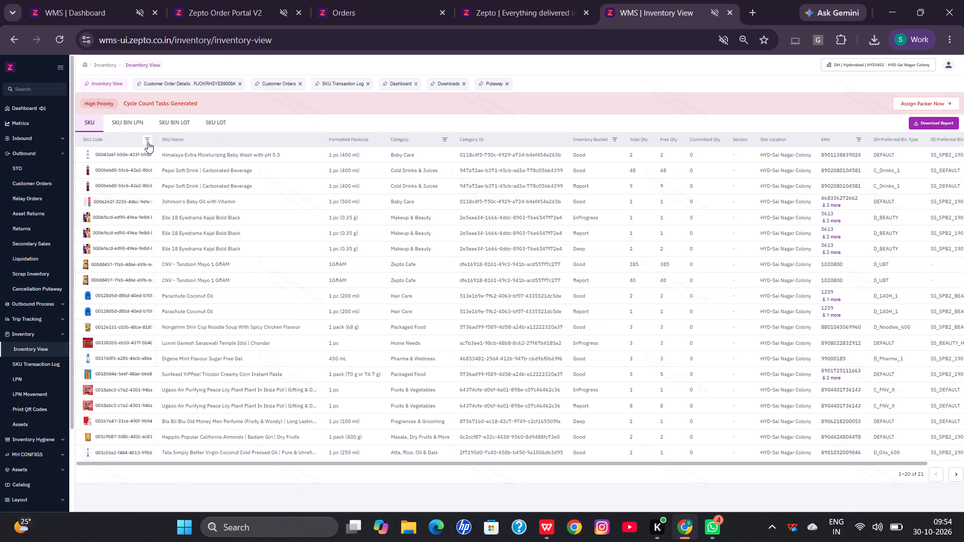
pyautogui.click(148, 142)
pyautogui.hotkey('ctrl', 'v')
pyautogui.hotkey('ctrl', 'Return')
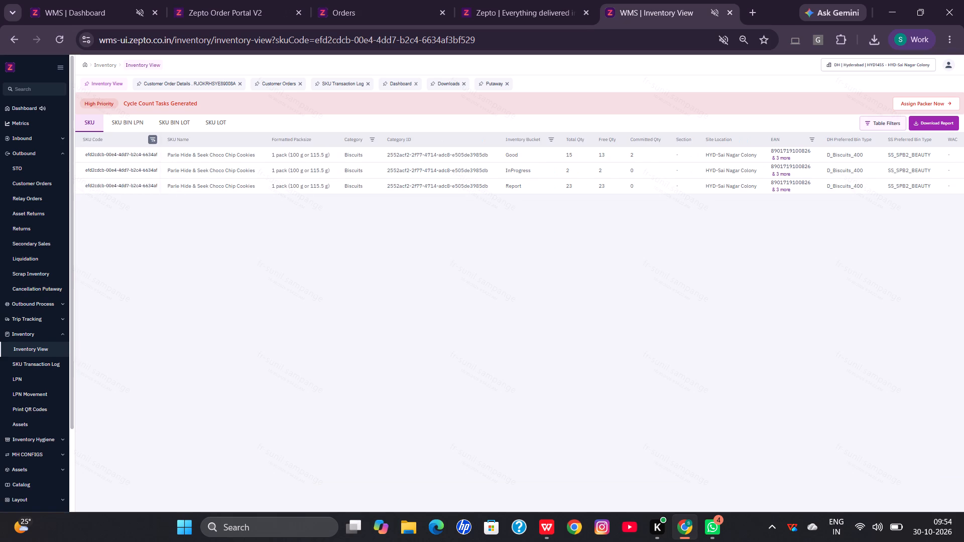
pyautogui.click(132, 119)
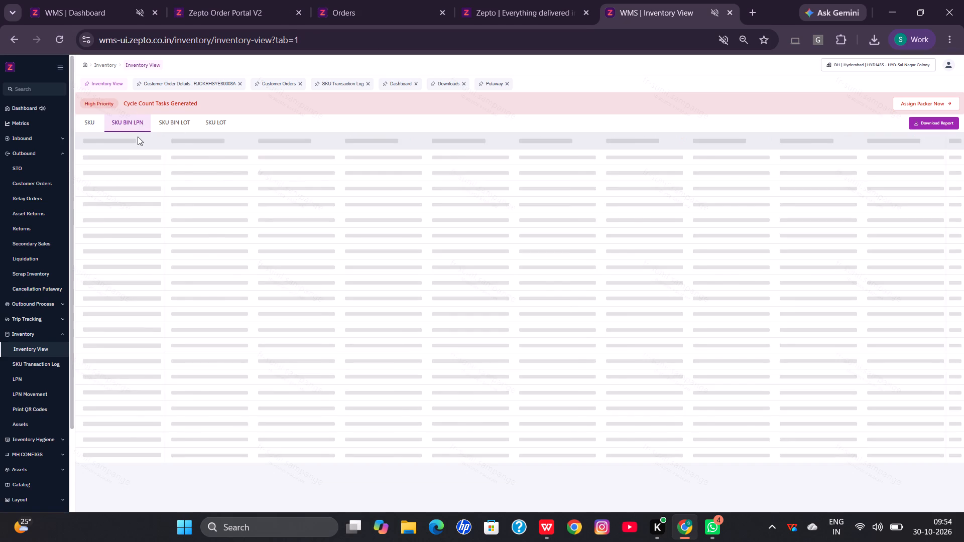
pyautogui.click(148, 143)
pyautogui.hotkey('ctrl', 'v')
pyautogui.hotkey('ctrl', 'Return')
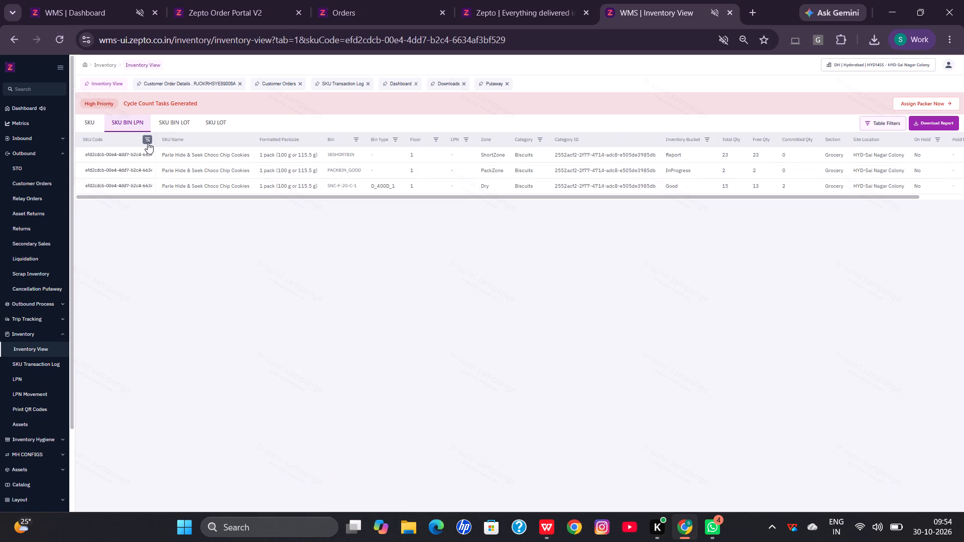
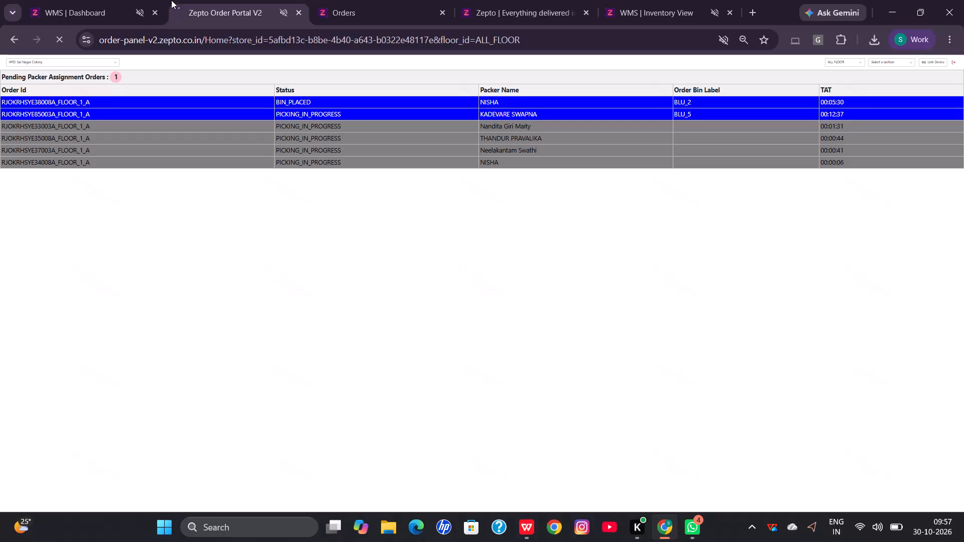
# Refresh the pending packer assignment orders repeatedly and check each order's status, packer, bin label and TAT.
pyautogui.hotkey('ctrl', 'r')
pyautogui.hotkey('ctrl', 'r')
pyautogui.hotkey('ctrl', 'r')
pyautogui.hotkey('ctrl', 'r')
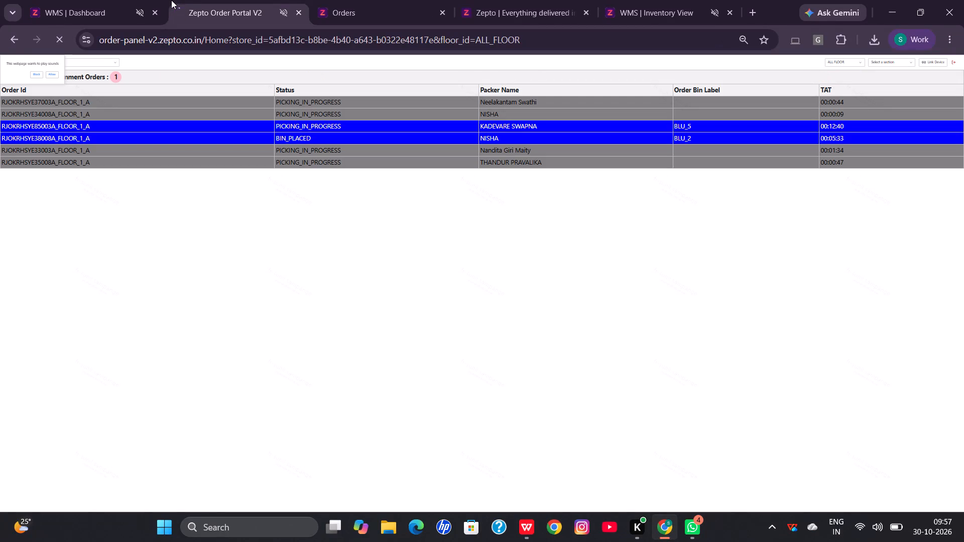
pyautogui.hotkey('ctrl', 'r')
pyautogui.hotkey('ctrl', 'r')
pyautogui.hotkey('ctrl', 'r')
pyautogui.hotkey('ctrl', 'r')
pyautogui.hotkey('ctrl', 'r')
pyautogui.hotkey('ctrl', 'r')
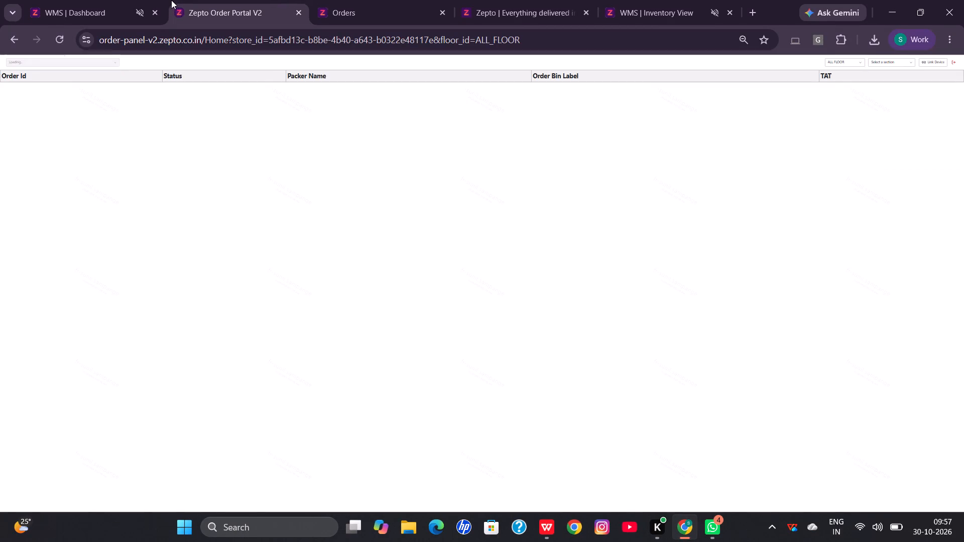
pyautogui.hotkey('ctrl', 'r')
pyautogui.hotkey('ctrl', 'r')
pyautogui.hotkey('ctrl', 'r')
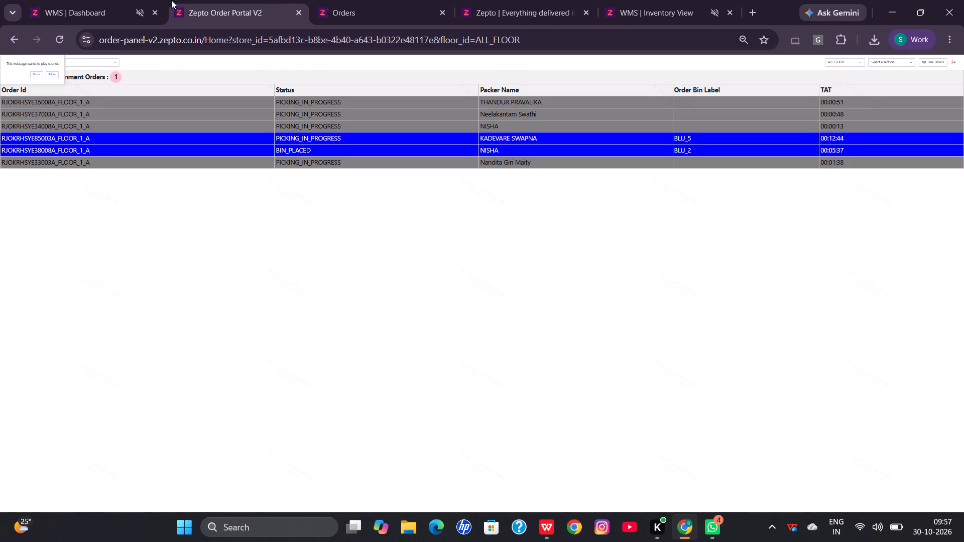
pyautogui.hotkey('ctrl', 'r')
pyautogui.hotkey('ctrl', 'r')
pyautogui.hotkey('ctrl', 'r')
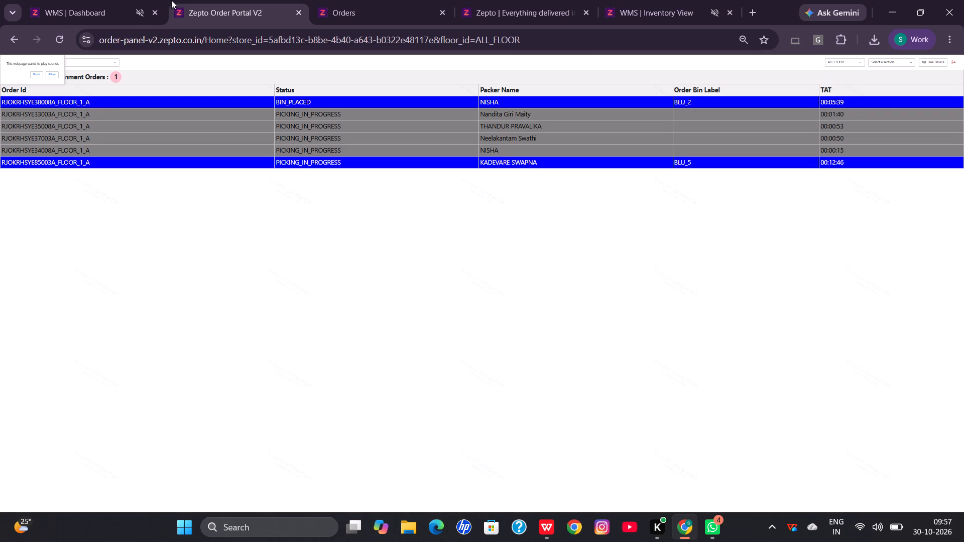
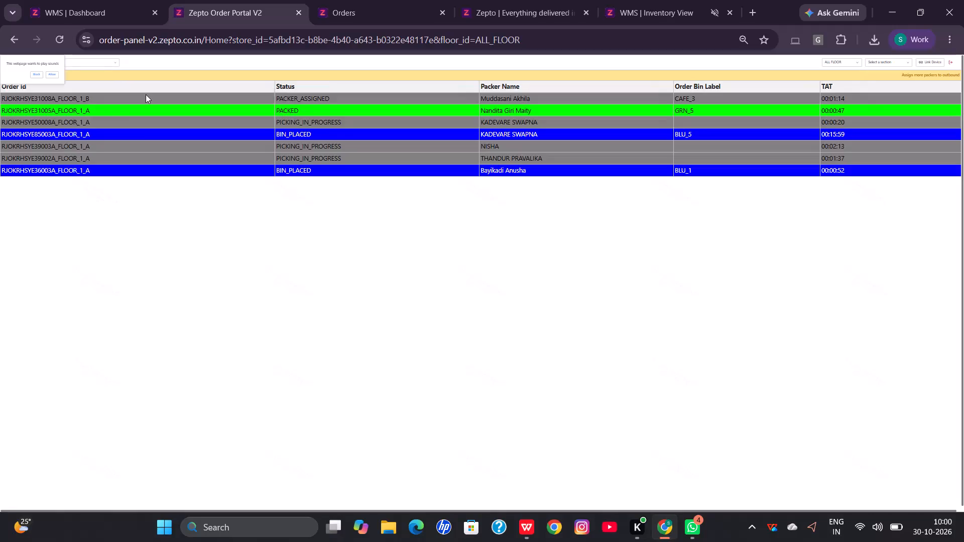
# Refresh the order portal's live order list and check it alongside the dashboard's packer distribution.
pyautogui.click(93, 0)
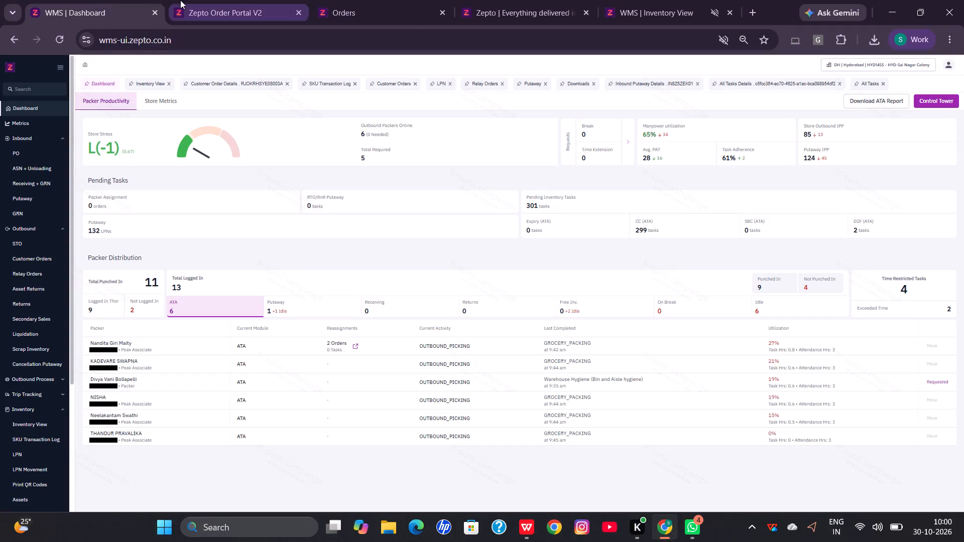
pyautogui.click(180, 0)
pyautogui.hotkey('ctrl', 'r')
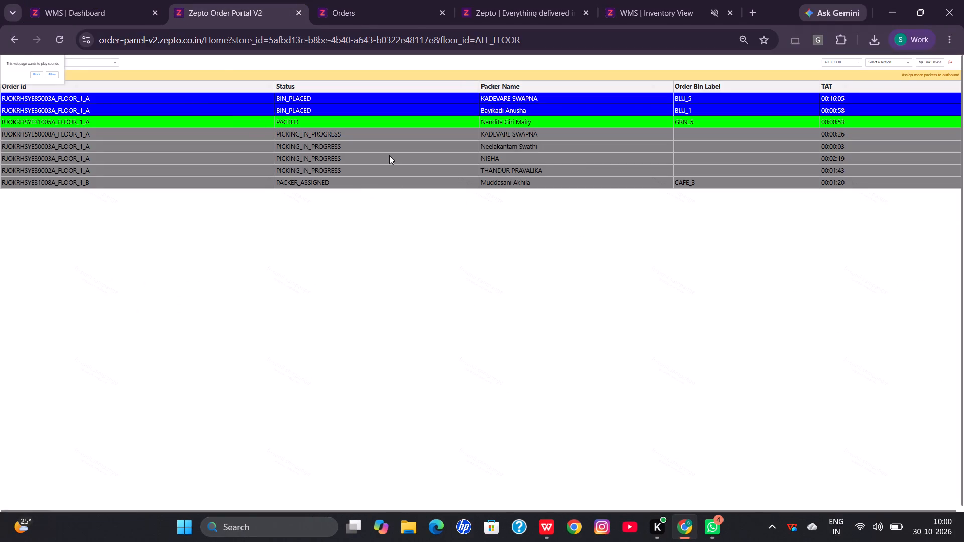
pyautogui.click(92, 0)
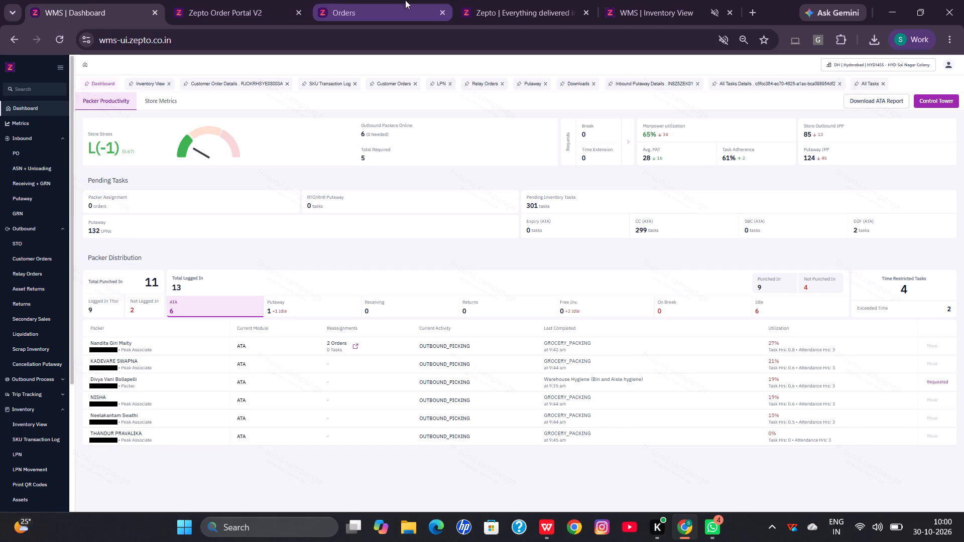
pyautogui.click(382, 0)
pyautogui.click(621, 0)
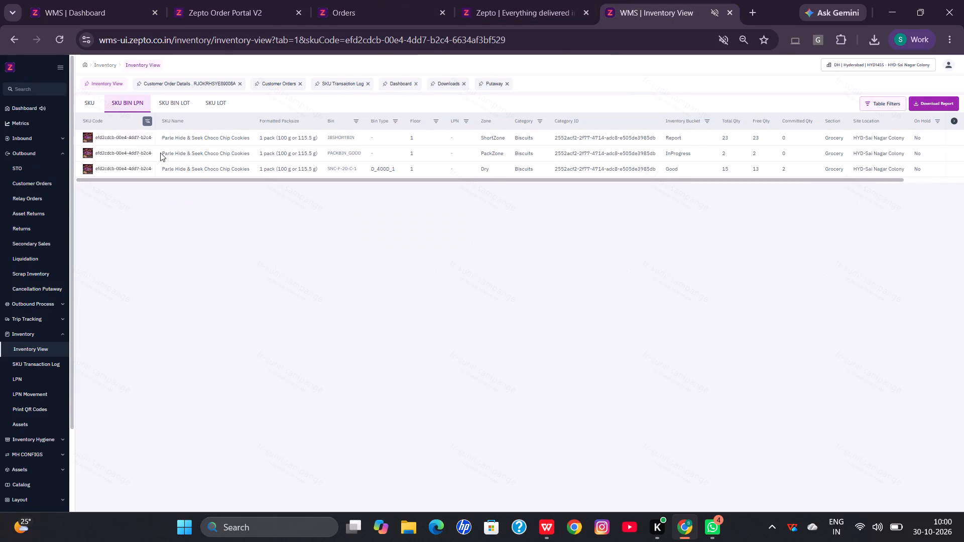
pyautogui.click(39, 190)
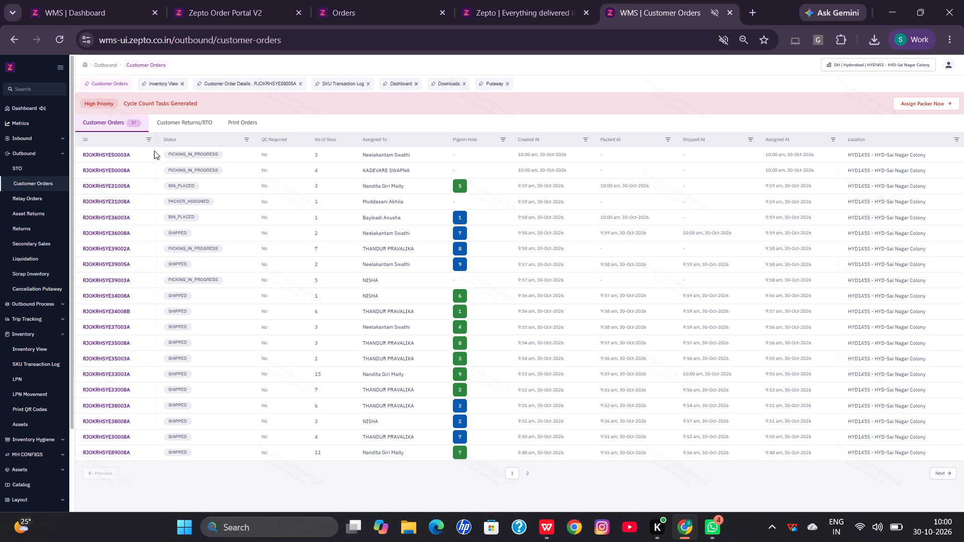
pyautogui.click(123, 151)
pyautogui.doubleClick(123, 151)
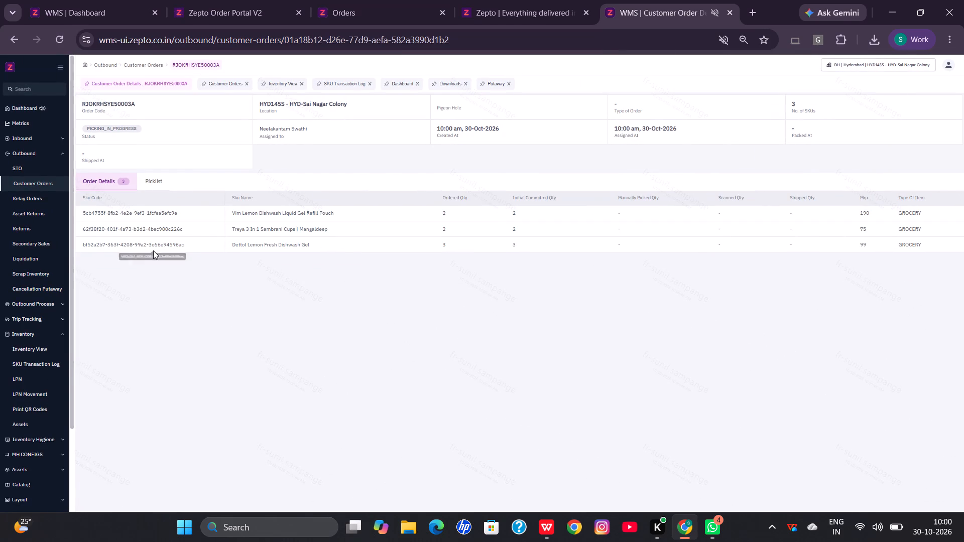
# Look up the order's Dettol Lemon Fresh Dishwash Gel in the SKU BIN LPN inventory view, filtering by its copied SKU code.
pyautogui.tripleClick(157, 247)
pyautogui.hotkey('ctrl', 'c')
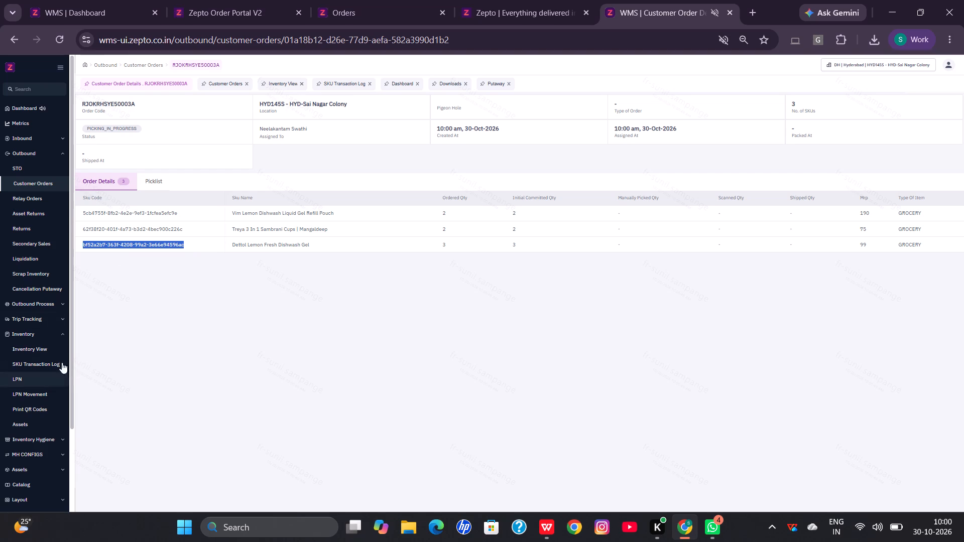
pyautogui.keyDown('ctrl'); pyautogui.click(30, 351); pyautogui.keyUp('ctrl')
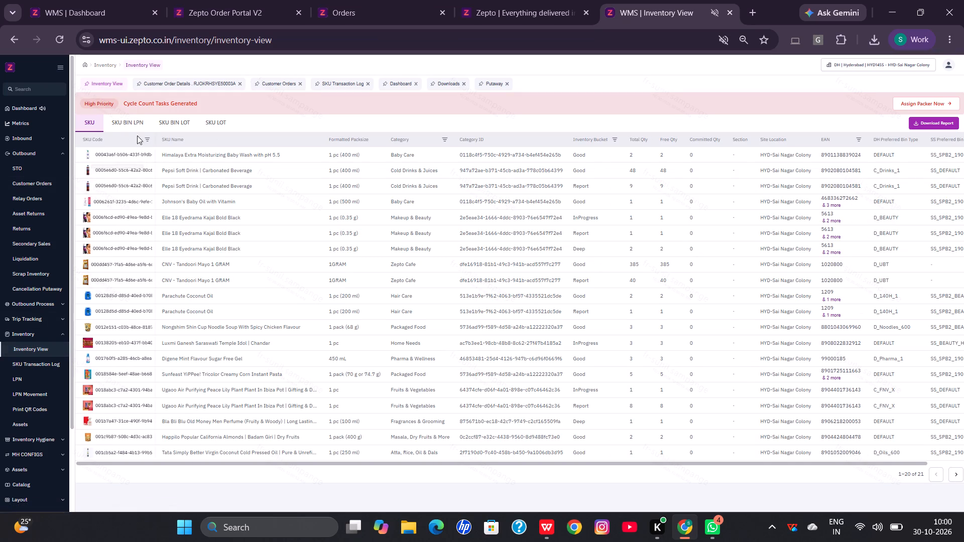
pyautogui.click(133, 122)
pyautogui.click(140, 135)
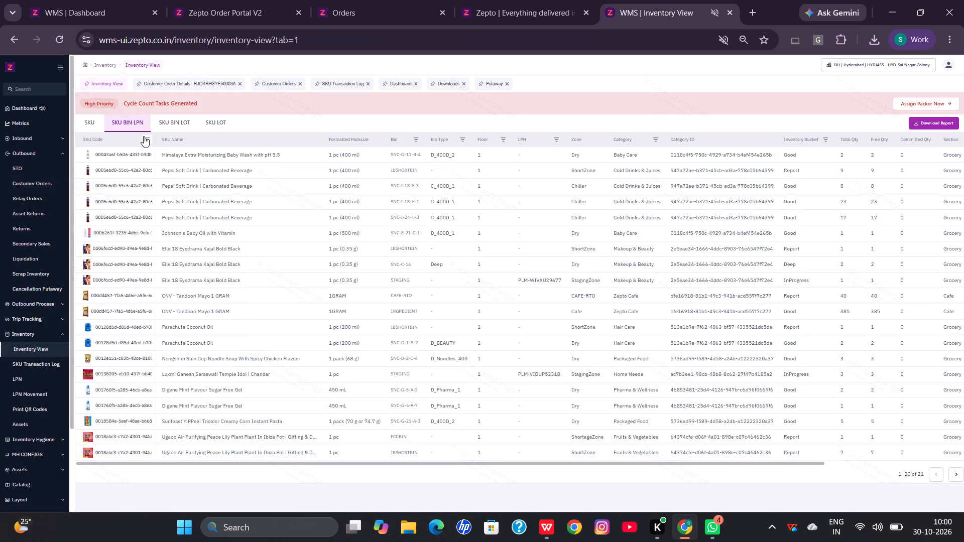
pyautogui.click(144, 136)
pyautogui.hotkey('ctrl', 'v')
pyautogui.hotkey('ctrl', 'Return')
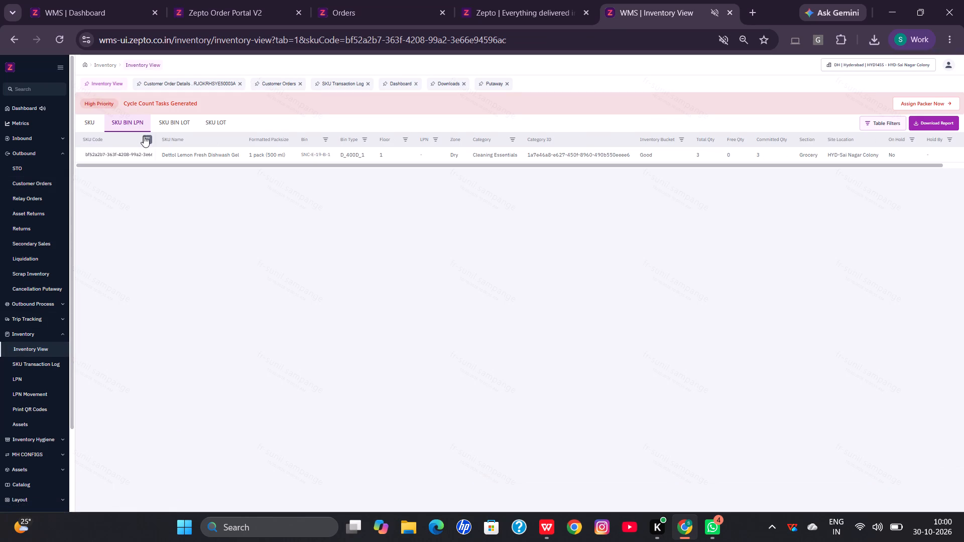
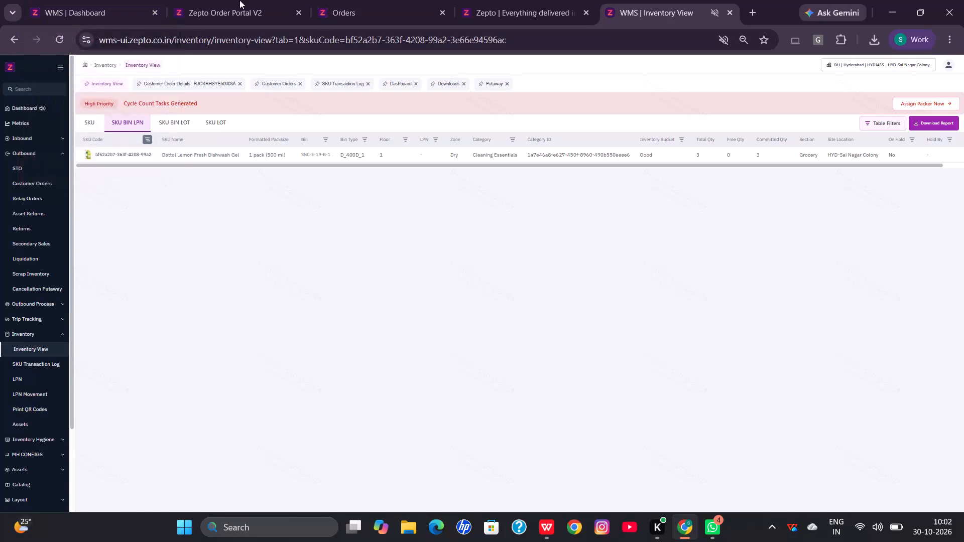
# Refresh the order portal's order list and the admin Live Orders page for HYD-Sai Nagar Colony.
pyautogui.click(239, 0)
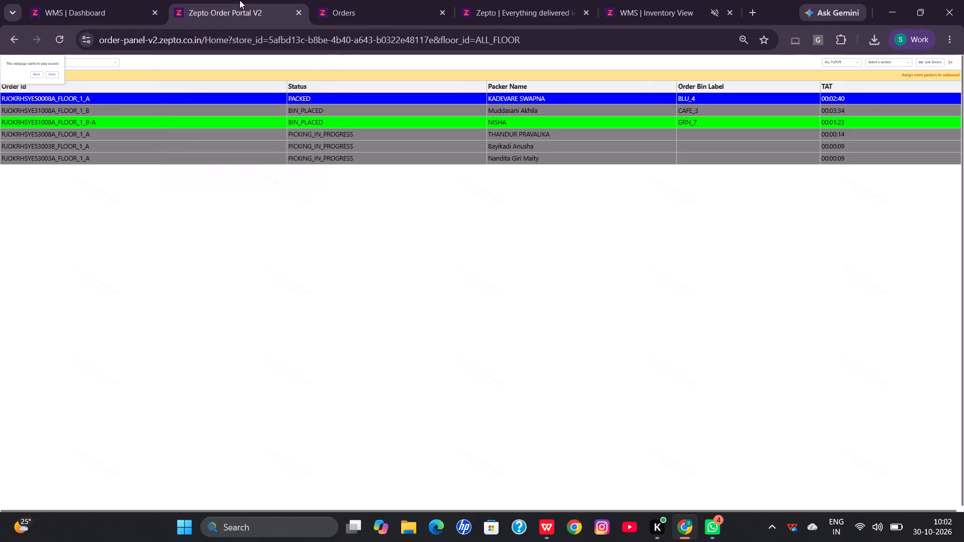
pyautogui.hotkey('ctrl', 'r')
pyautogui.click(354, 0)
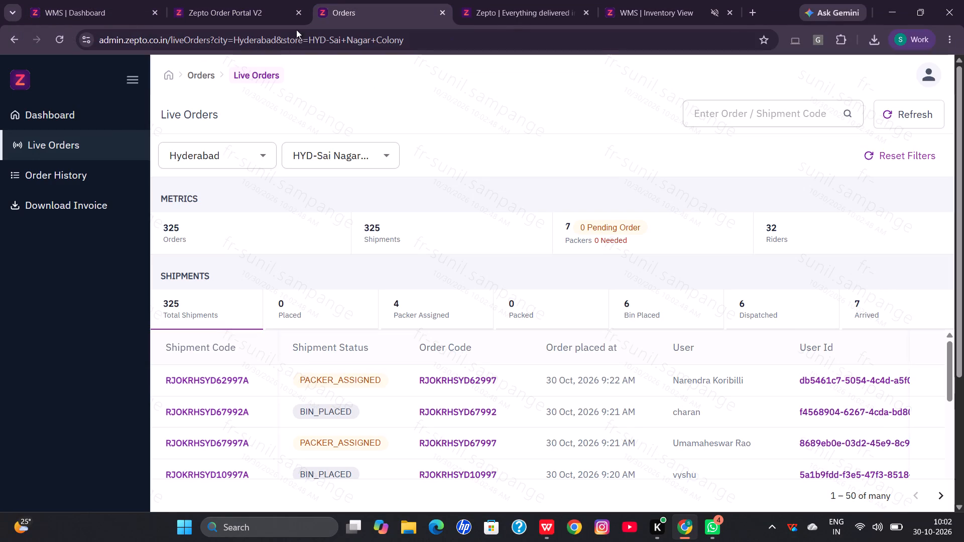
pyautogui.hotkey('ctrl', 'r')
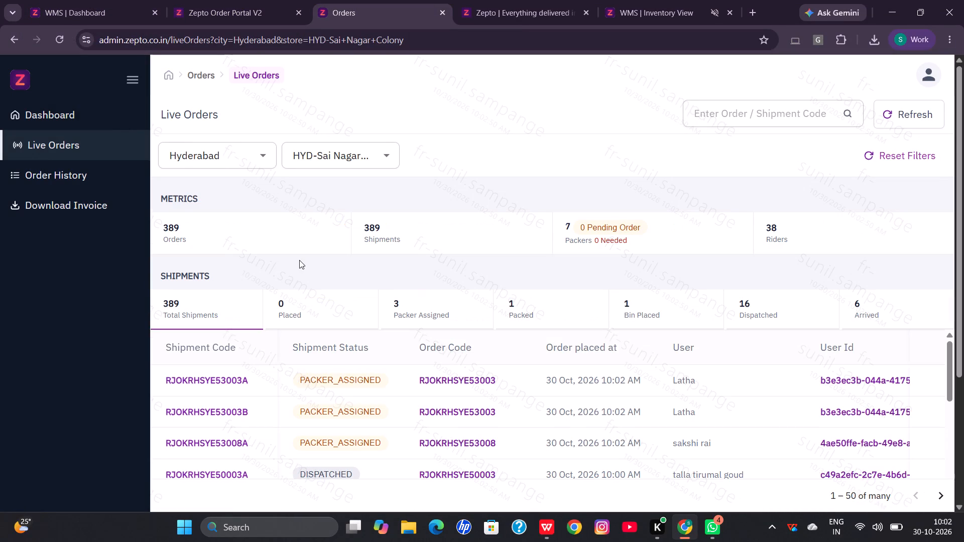
pyautogui.click(492, 0)
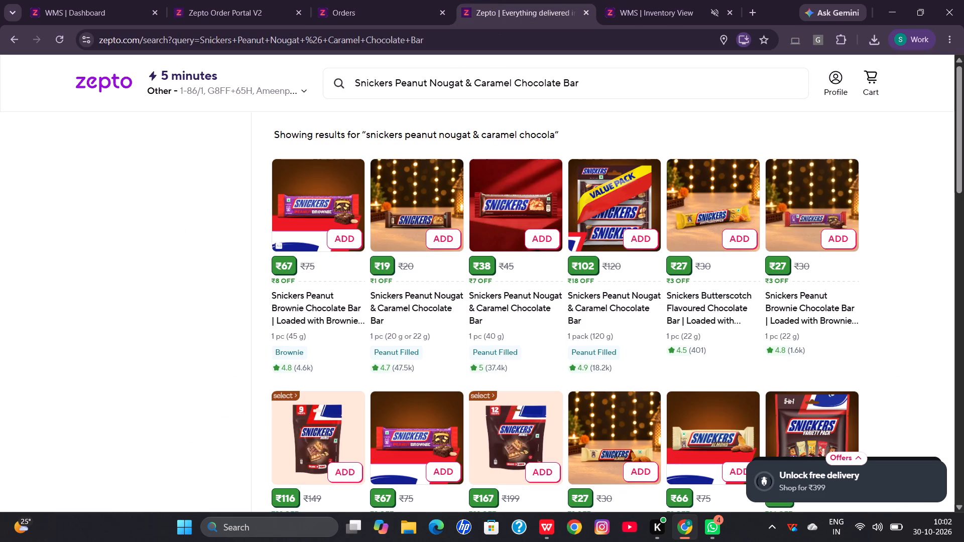
# Reload the SKU-filtered SKU BIN LPN inventory view and go back to the unfiltered SKU inventory list.
pyautogui.click(626, 4)
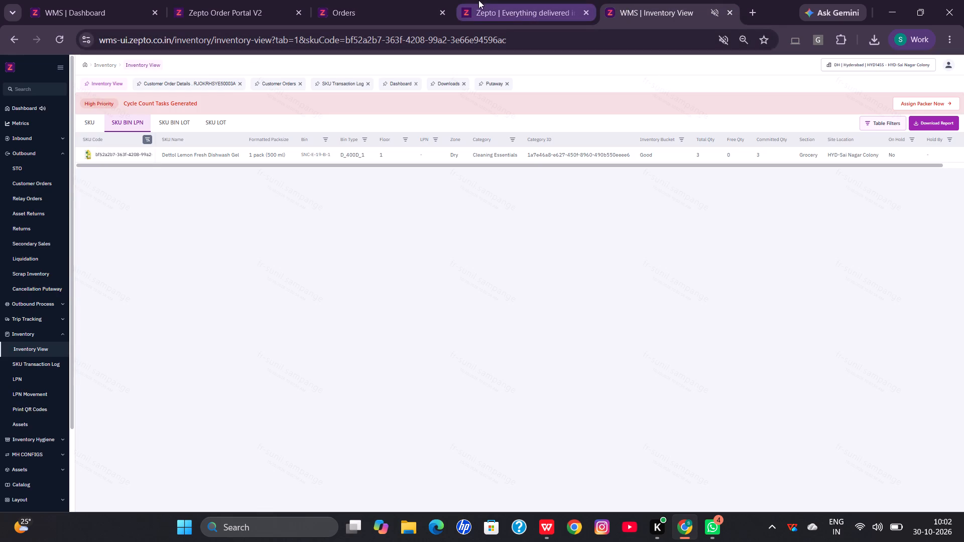
pyautogui.hotkey('ctrl', 'r')
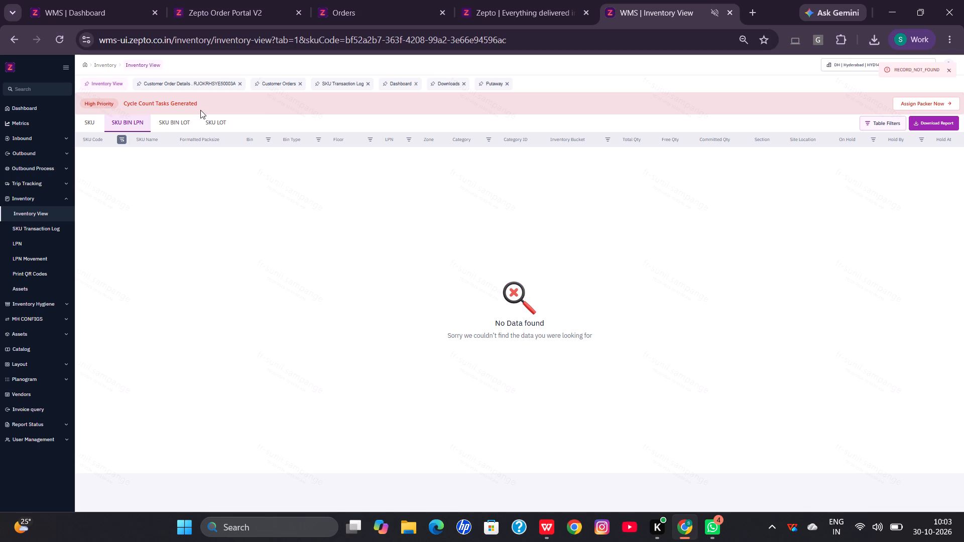
pyautogui.hotkey('ctrl', 'r')
pyautogui.hotkey('ctrl', 'r')
pyautogui.hscroll(8, 175, 174)
pyautogui.hscroll(6, 194, 227)
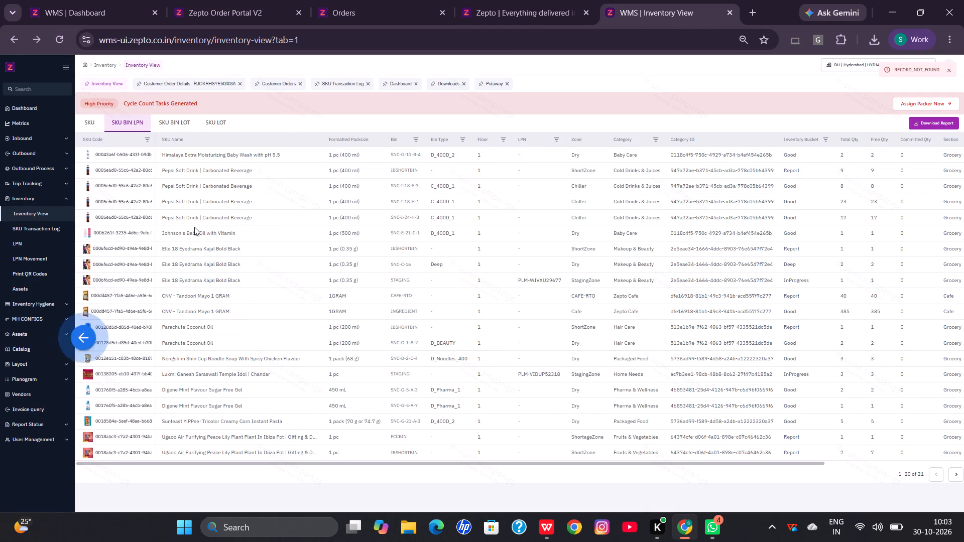
pyautogui.hscroll(1, 194, 227)
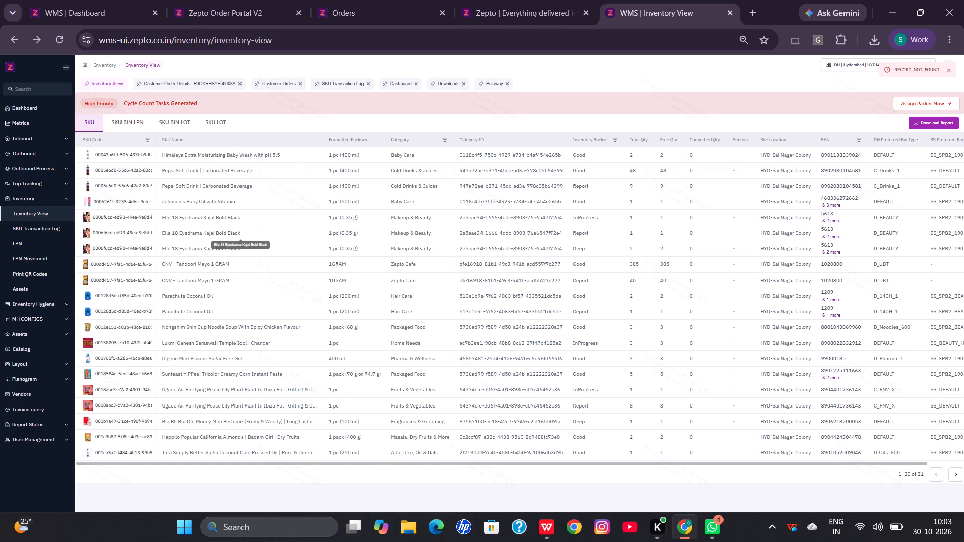
# Return to the WMS dashboard to check pending tasks and packer distribution.
pyautogui.hotkey('ctrl', 'Tab')
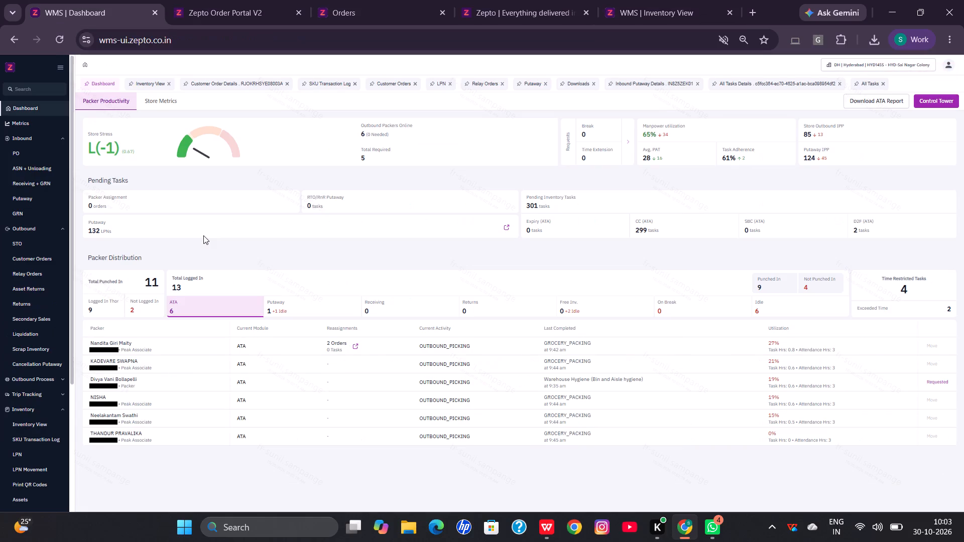
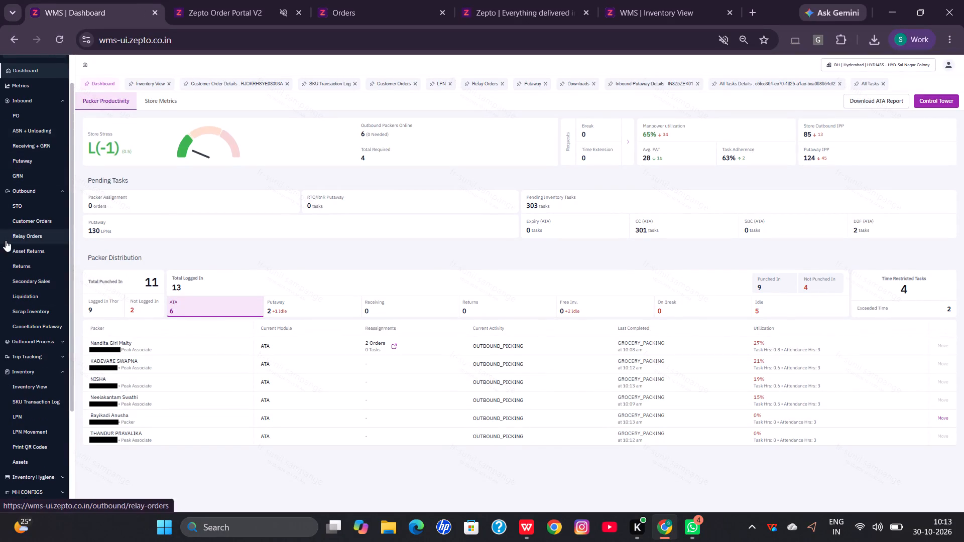
# Open the inbound Putaway list in the WMS to review the status and remaining quantities of the purchase-order putaways.
pyautogui.click(39, 166)
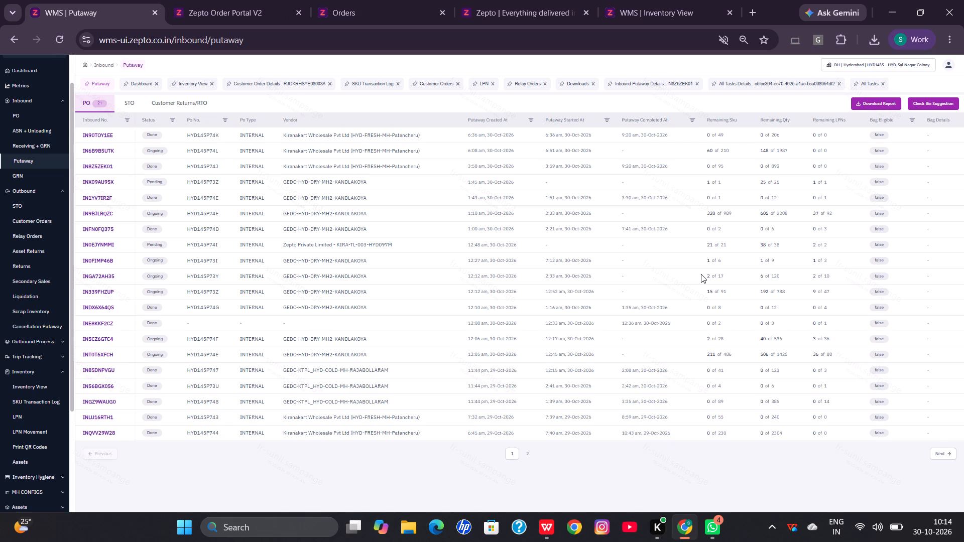
pyautogui.click(701, 274)
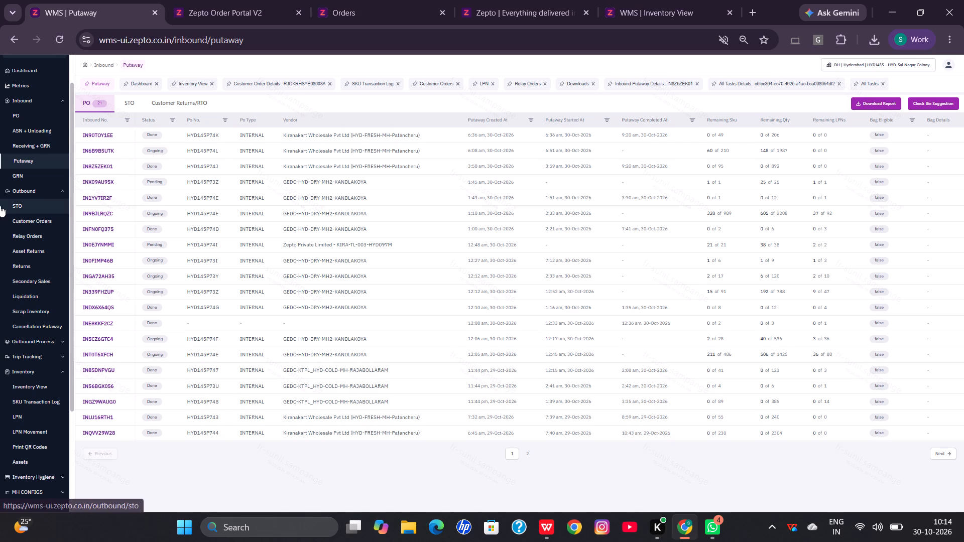
# Switch to the order portal and refresh the HYD-Sai Nagar Colony order list to check picking status.
pyautogui.click(188, 0)
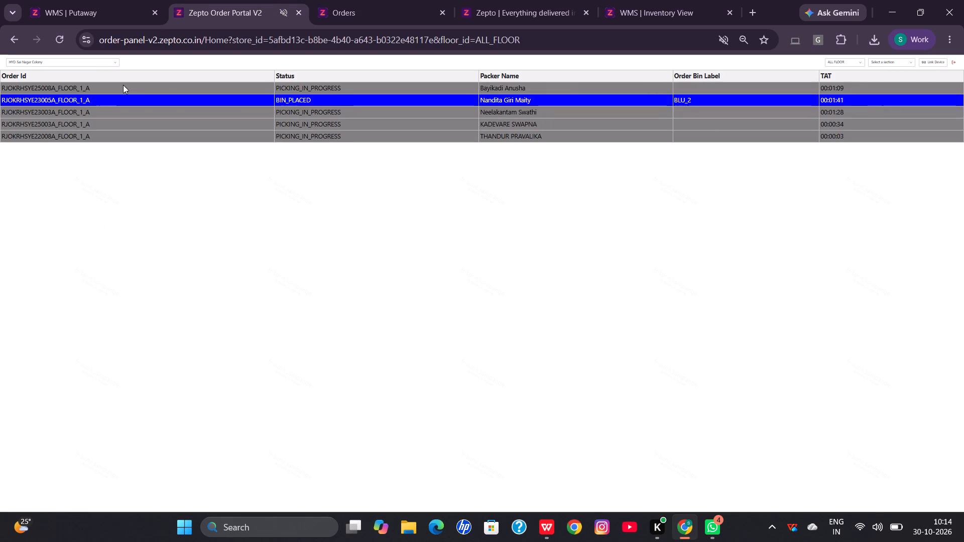
pyautogui.hotkey('ctrl', 'r')
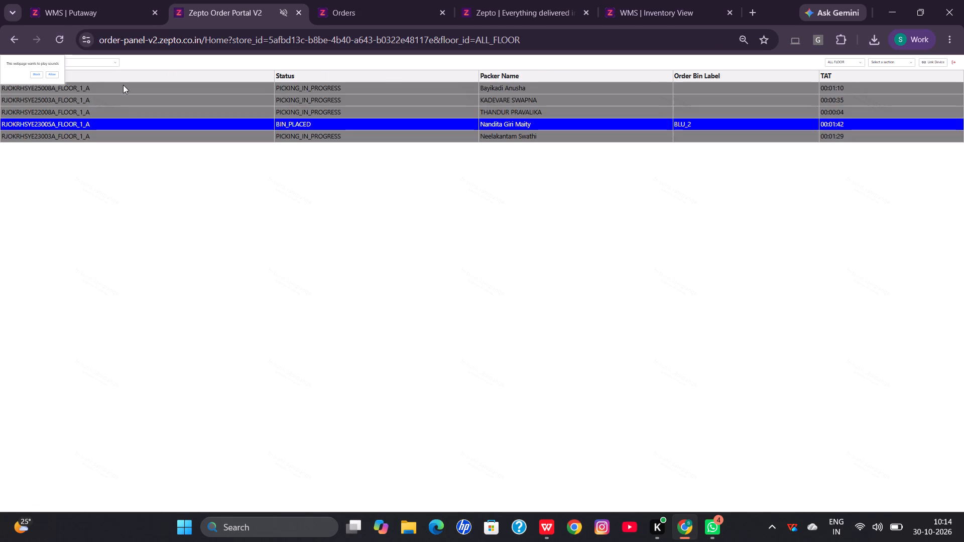
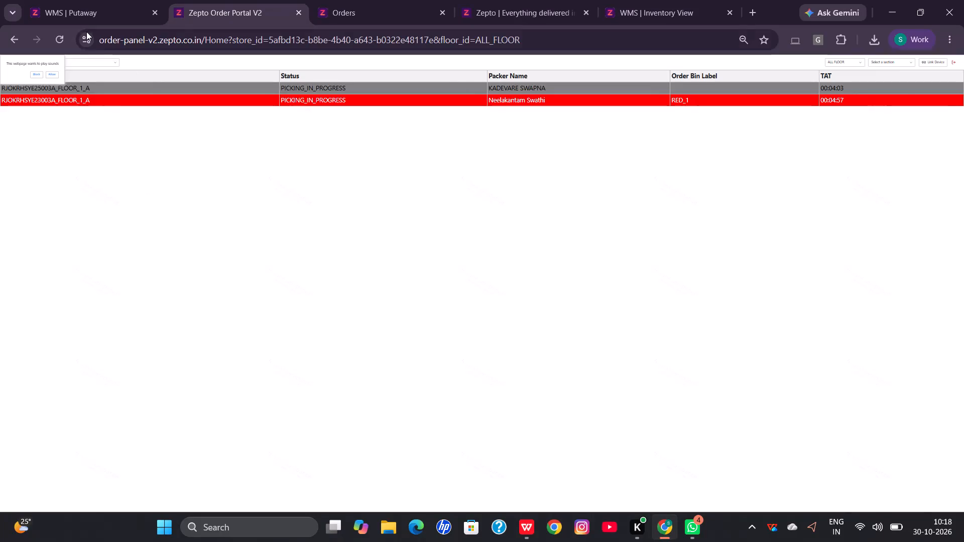
pyautogui.click(89, 6)
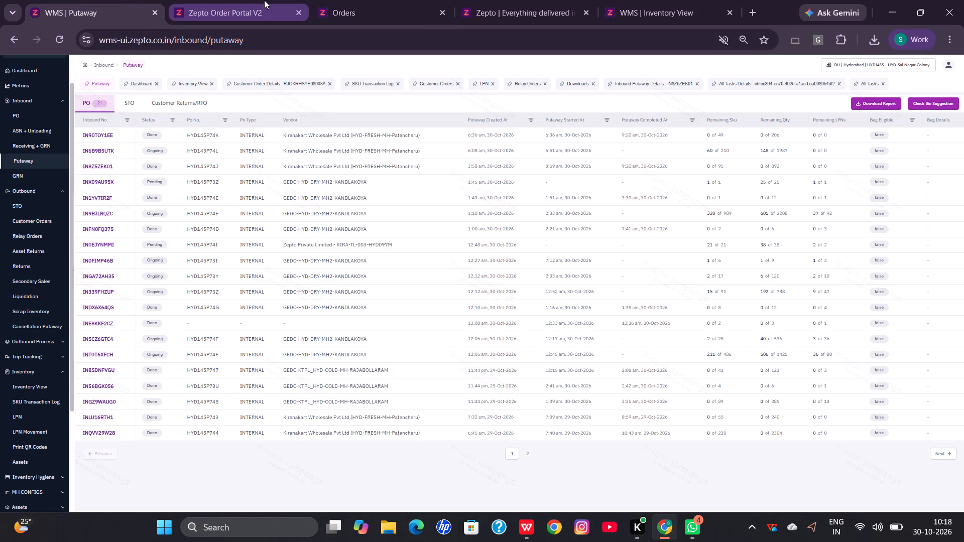
pyautogui.click(352, 23)
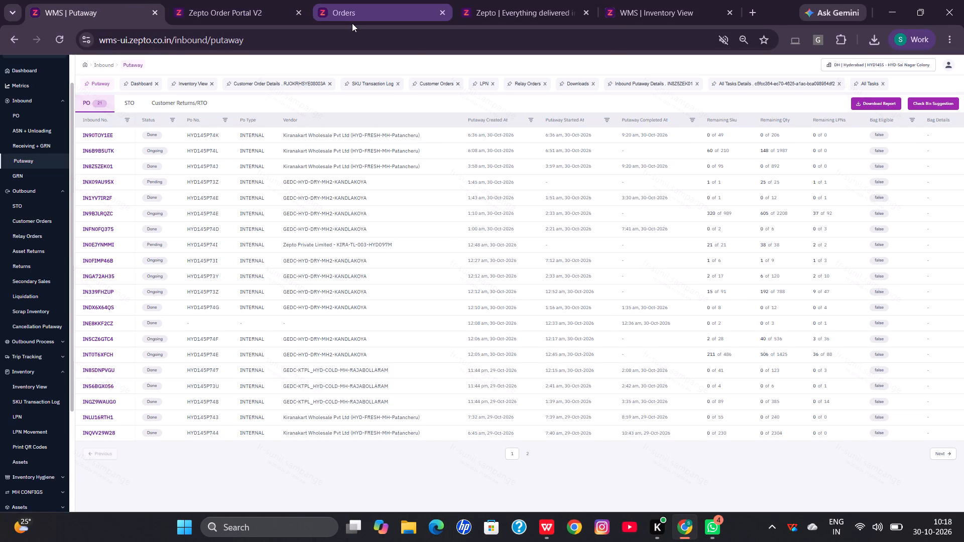
pyautogui.click(554, 0)
pyautogui.click(643, 10)
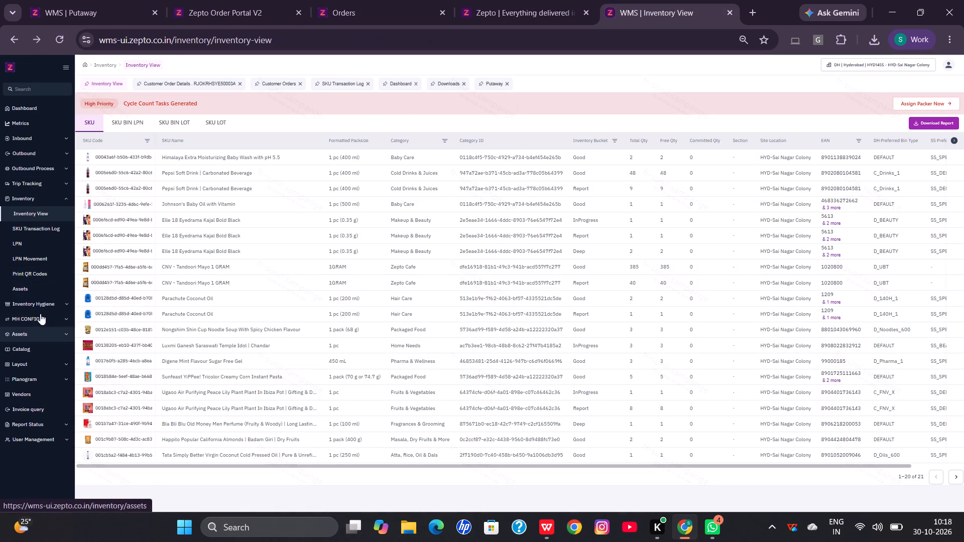
pyautogui.click(28, 151)
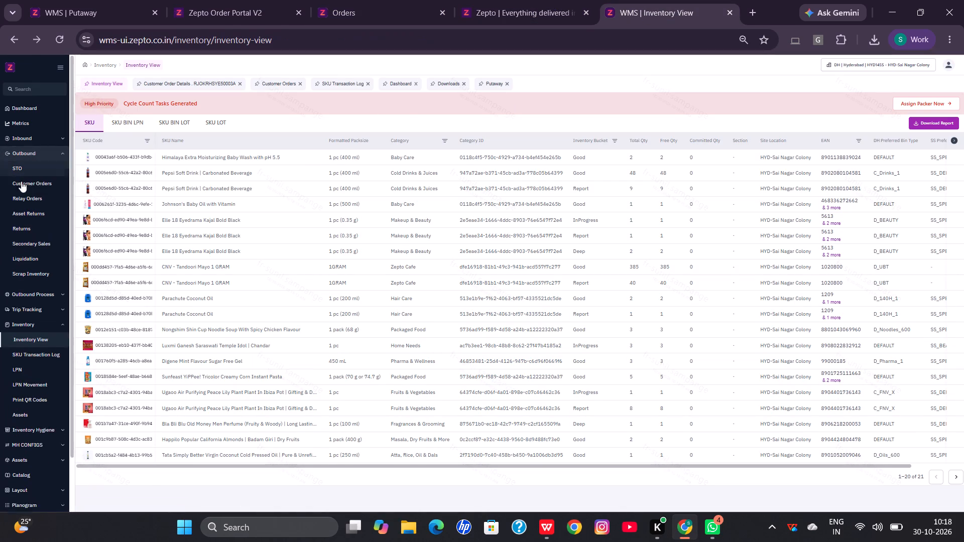
pyautogui.click(42, 188)
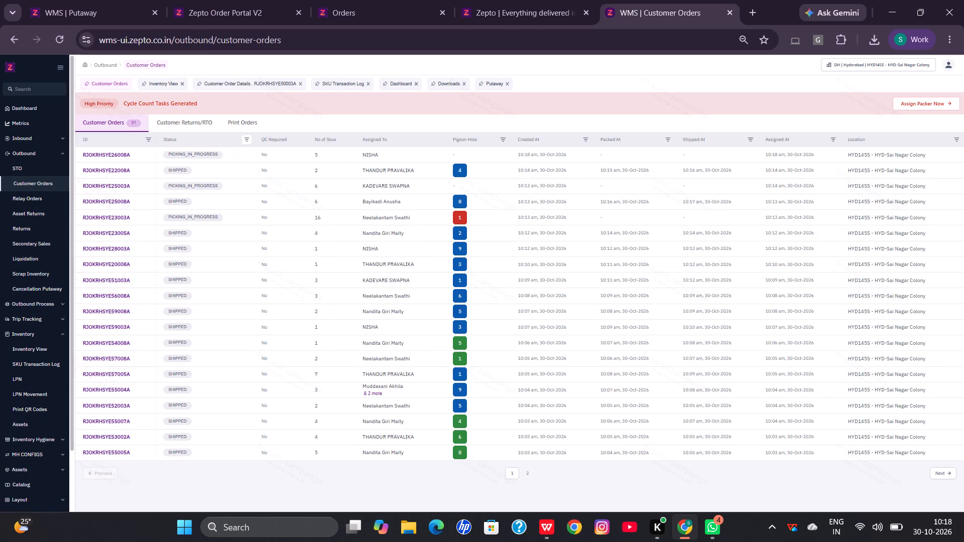
pyautogui.click(88, 214)
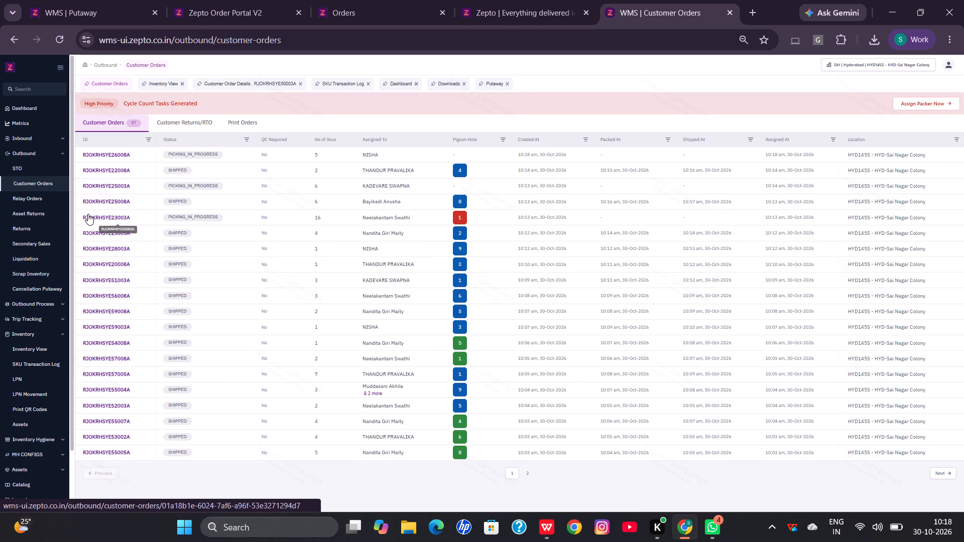
pyautogui.scroll(-1, 231, 260)
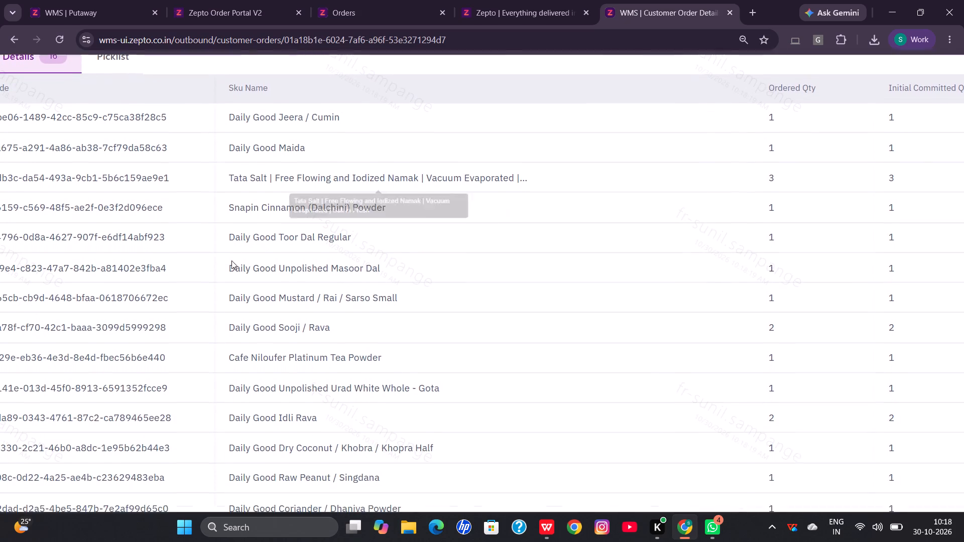
pyautogui.scroll(-2, 231, 260)
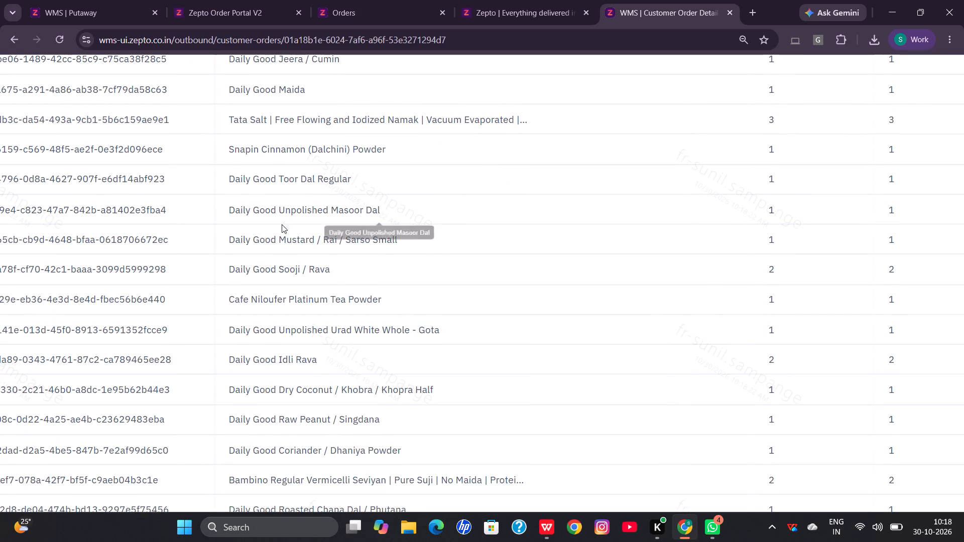
pyautogui.scroll(-1, 296, 374)
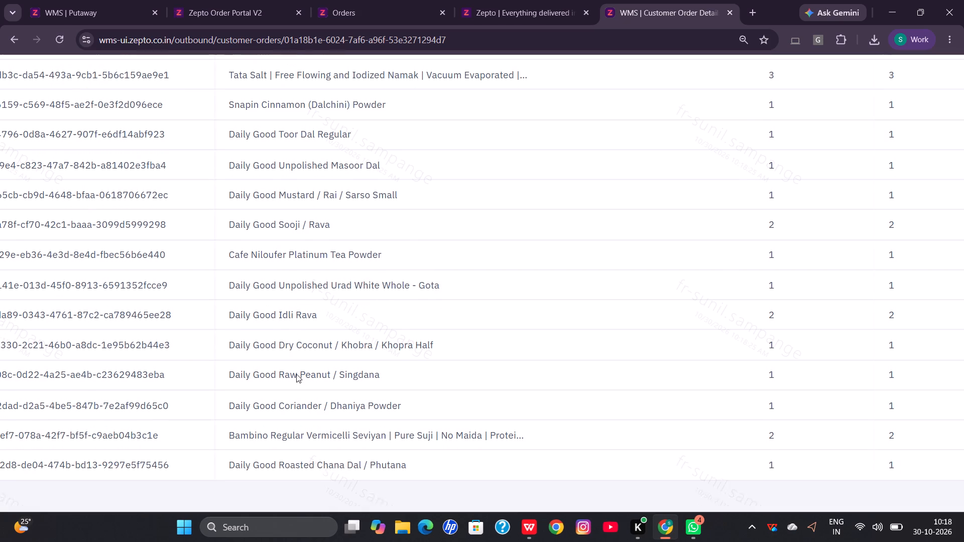
pyautogui.scroll(-1, 296, 374)
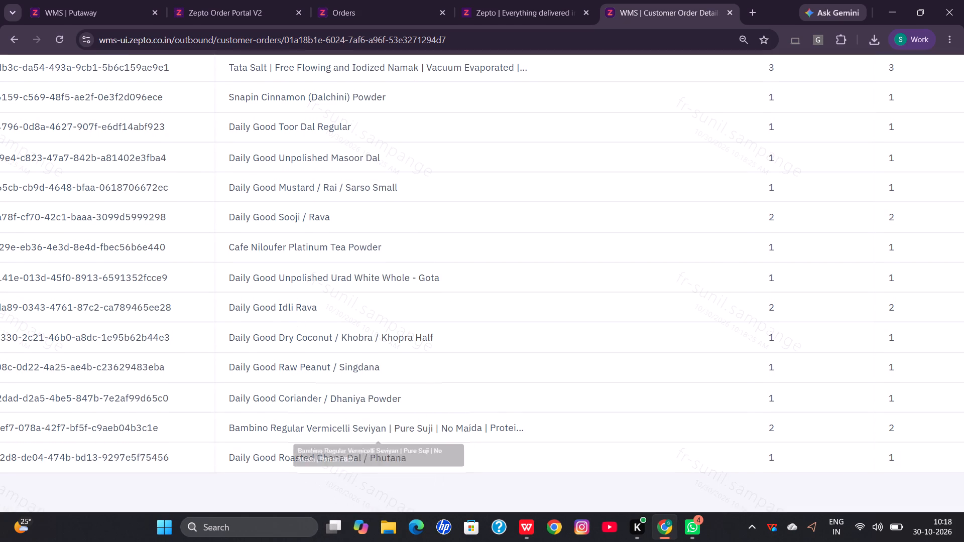
# Filter the SKU BIN LPN inventory by the order's Bambino Regular Vermicelli SKU code, ec3daef7-078a-42f7-bf5f-c9aeb04b3c1e, and check its bins and quantities.
pyautogui.tripleClick(123, 431)
pyautogui.hotkey('ctrl', 'c')
pyautogui.hotkey('ctrl', 'c')
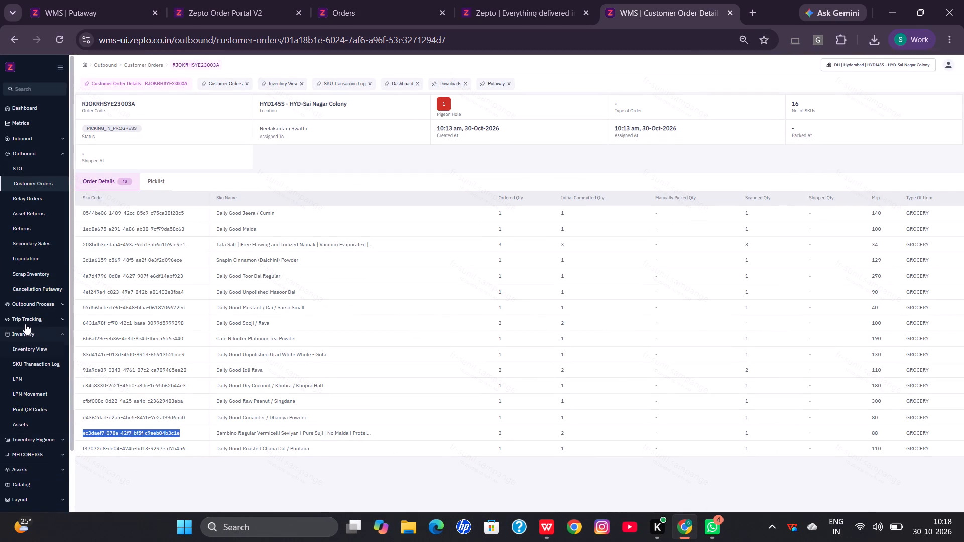
pyautogui.click(38, 367)
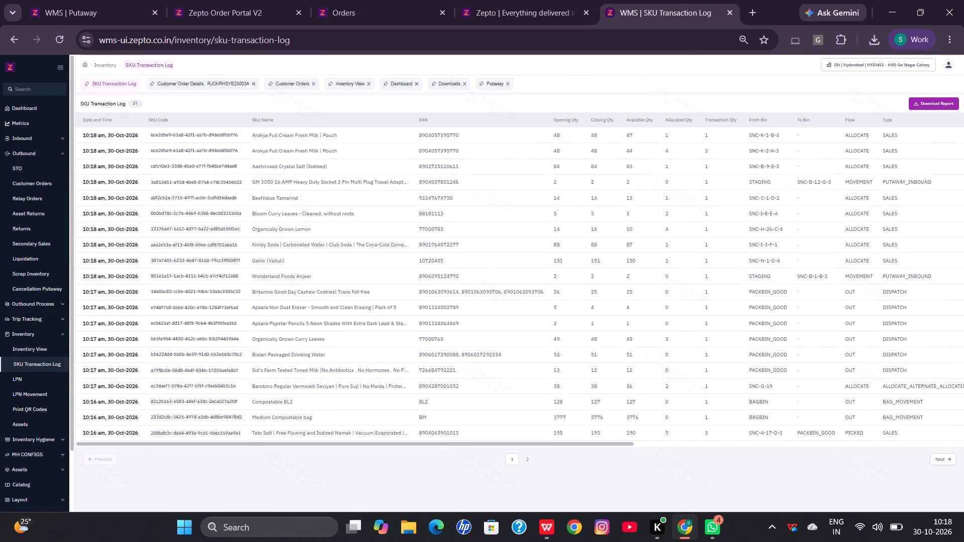
pyautogui.click(34, 346)
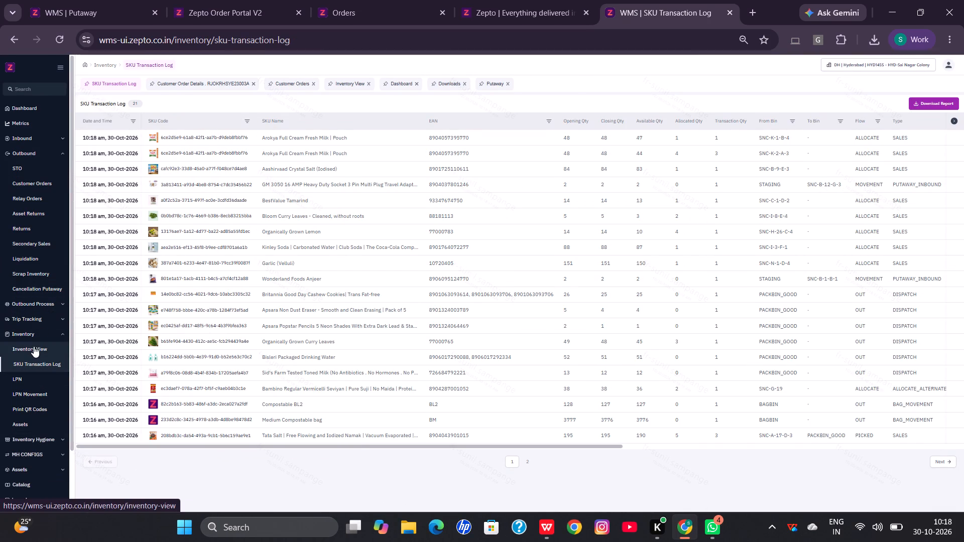
pyautogui.click(138, 129)
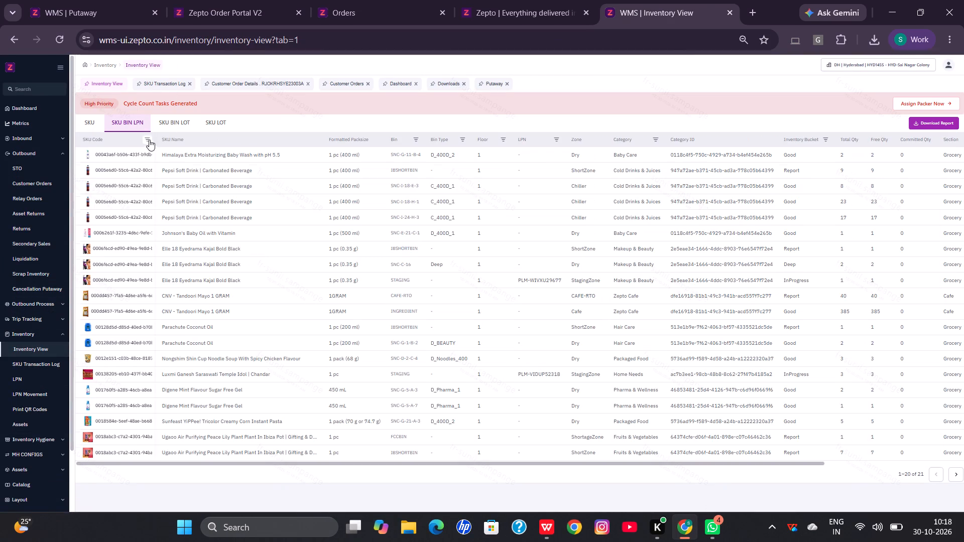
pyautogui.click(148, 141)
pyautogui.hotkey('ctrl', 'v')
pyautogui.press('Return')
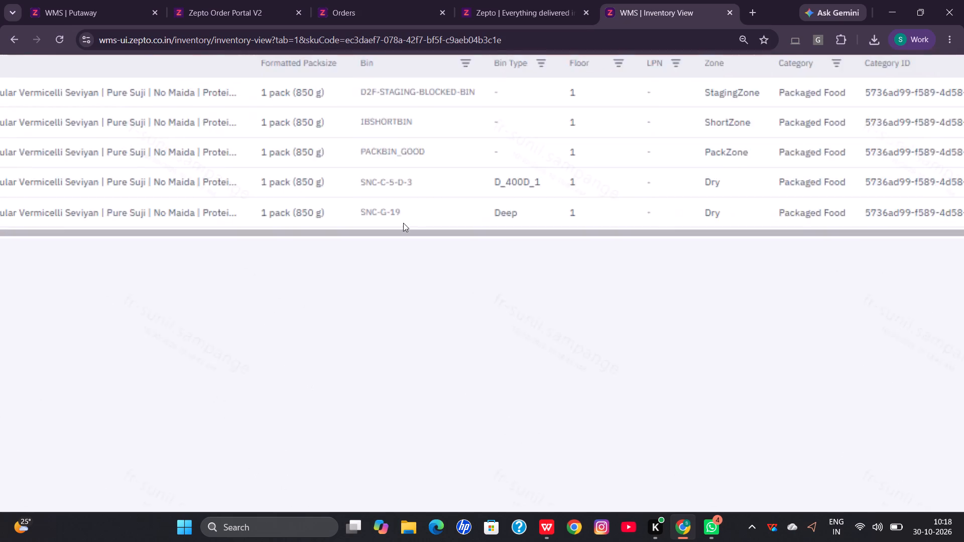
pyautogui.hscroll(-8, 403, 223)
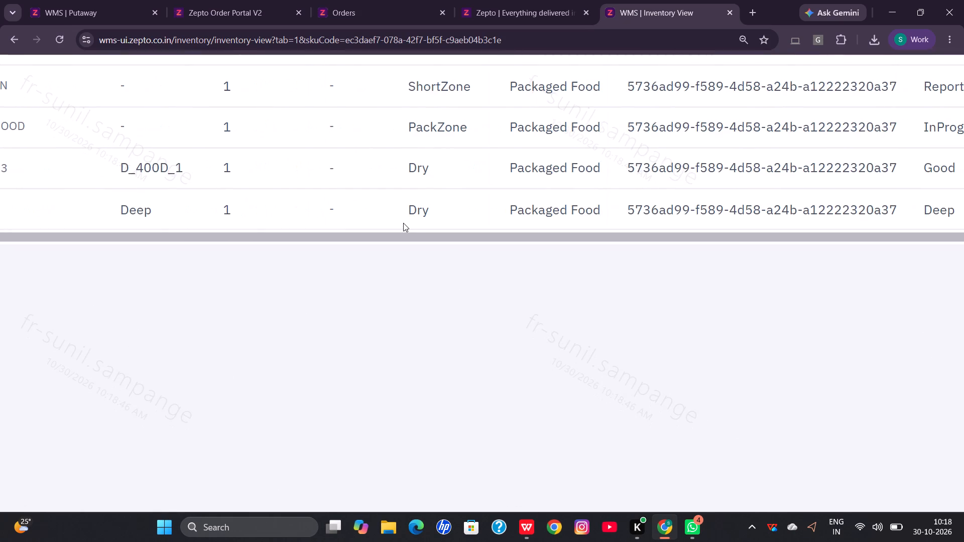
pyautogui.hscroll(-4, 403, 223)
pyautogui.hscroll(1, 403, 223)
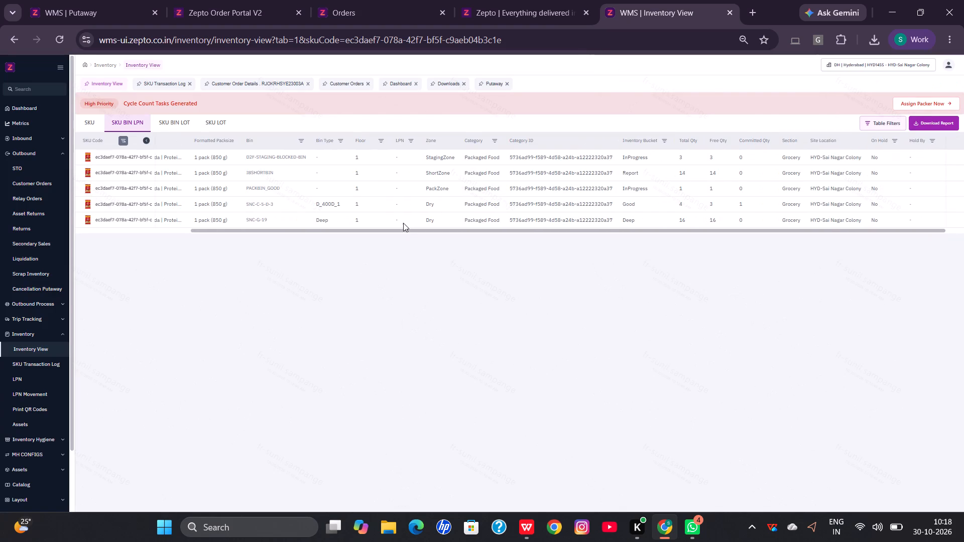
pyautogui.hscroll(1, 213, 251)
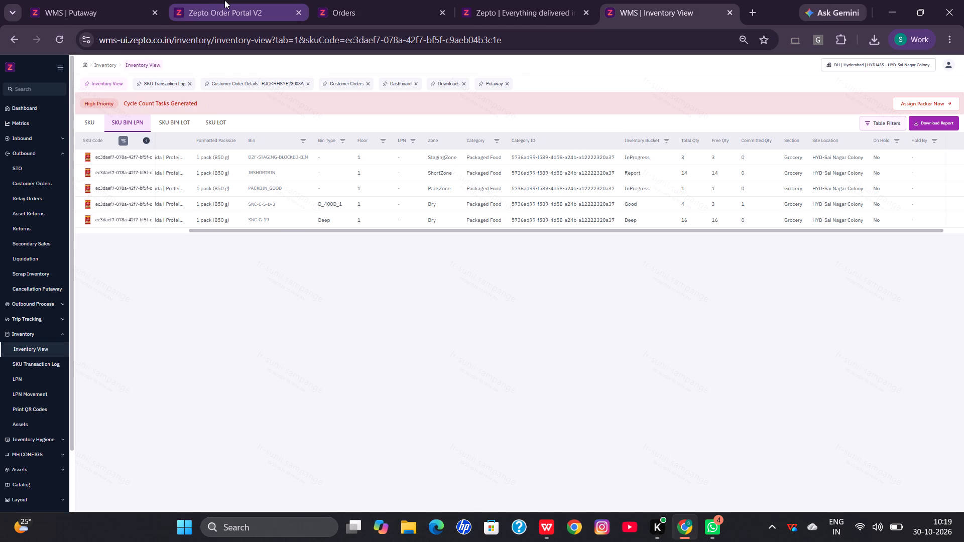
# Move the Zepto Order Portal V2 browser tab ahead of the WMS Putaway tab.
pyautogui.click(120, 0)
pyautogui.moveTo(205, 0); pyautogui.dragTo(77, 0)
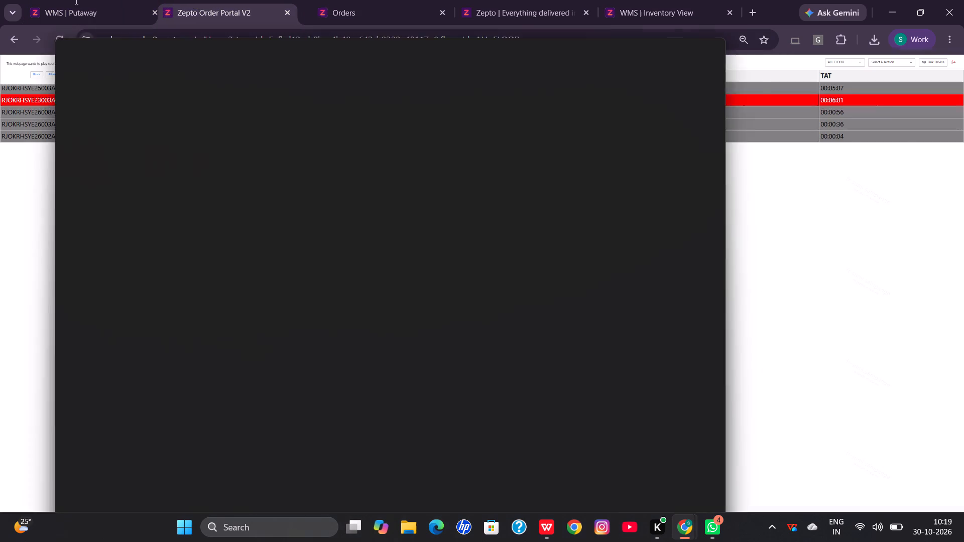
pyautogui.moveTo(77, 0); pyautogui.dragTo(80, 0)
pyautogui.click(80, 0)
# Switch to the Live Orders page and reload it for HYD-Sai Nagar Colony to check shipment statuses.
pyautogui.click(217, 0)
pyautogui.click(372, 0)
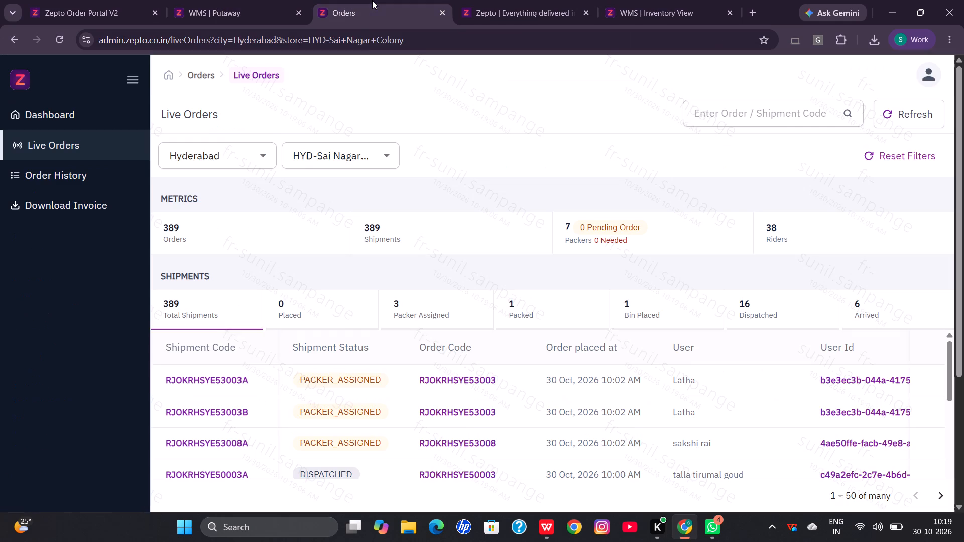
pyautogui.hotkey('shift', 'r')
pyautogui.hotkey('ctrl', 'r')
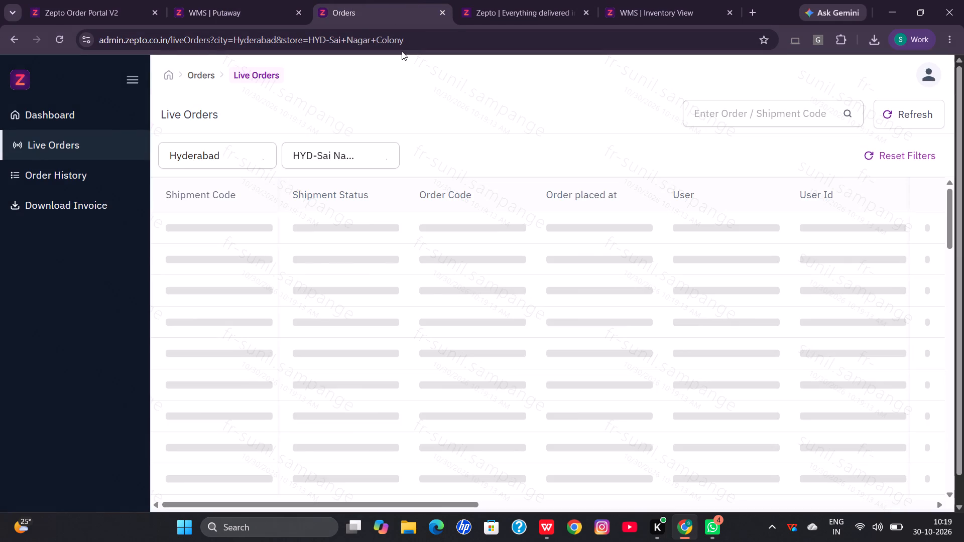
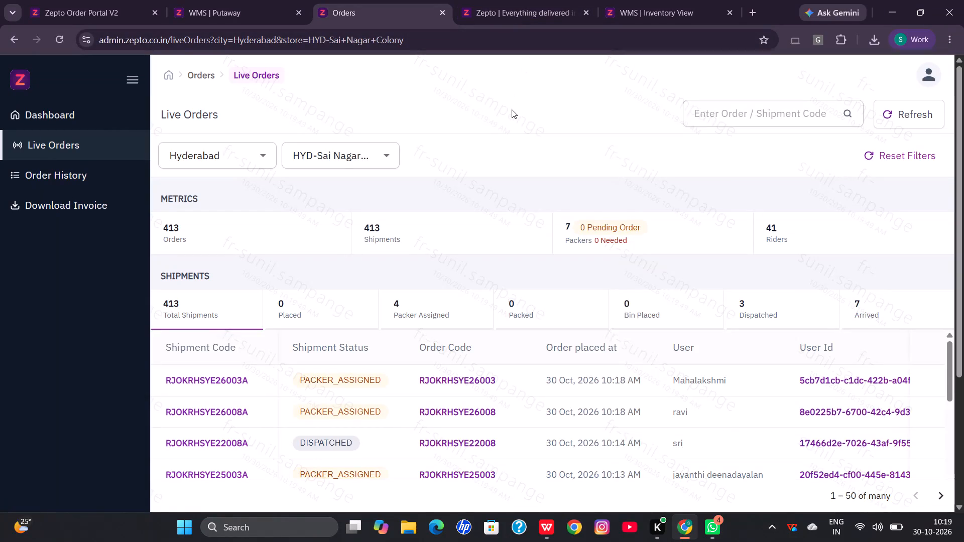
# Create a QR code for the Live Orders page filtered to HYD-Sai Nagar Colony.
pyautogui.rightClick(512, 109)
pyautogui.click(596, 331)
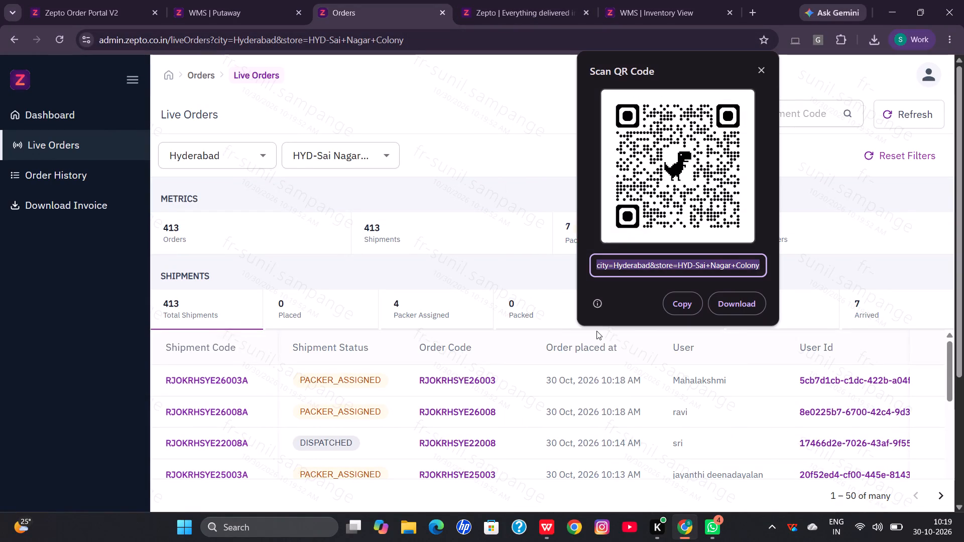
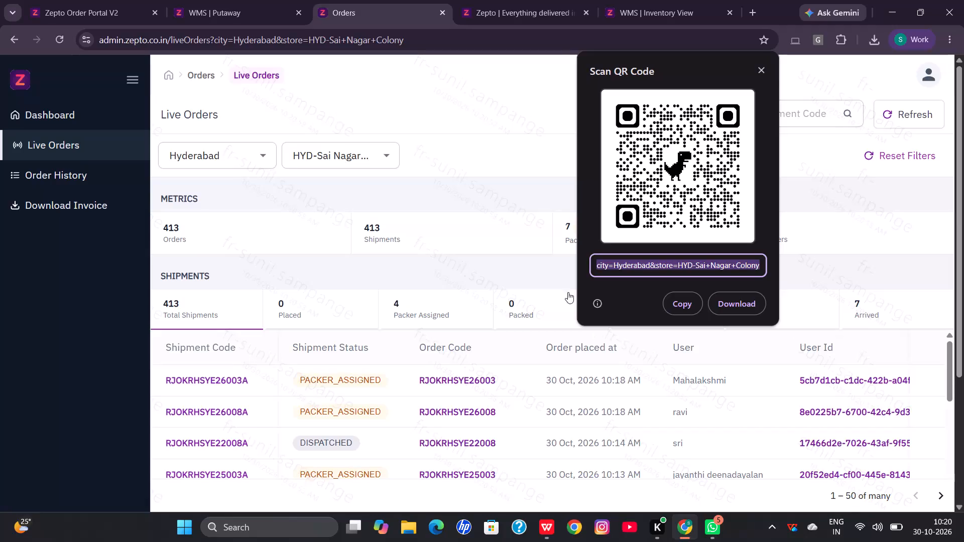
# Return to the Zepto Order Portal V2 page and reload its list of orders for all floors.
pyautogui.click(255, 0)
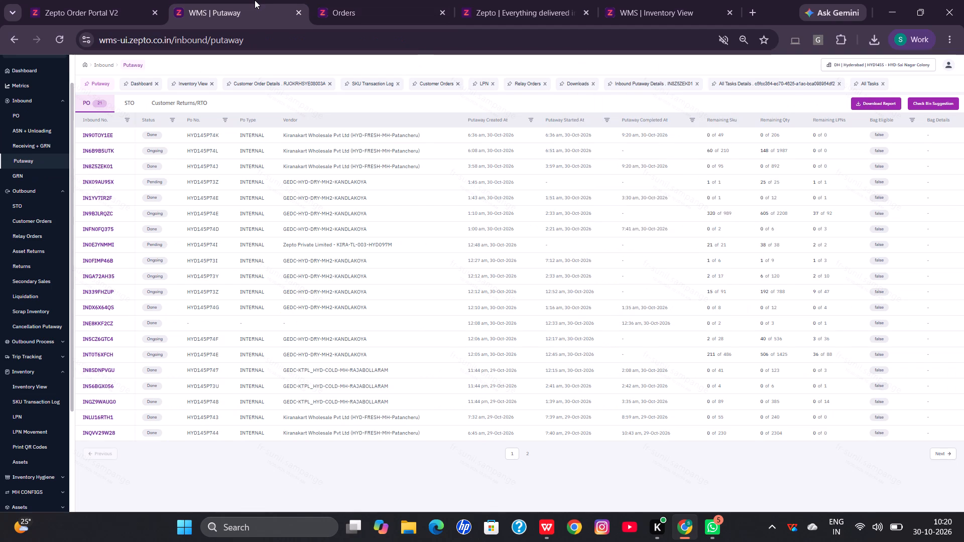
pyautogui.click(119, 0)
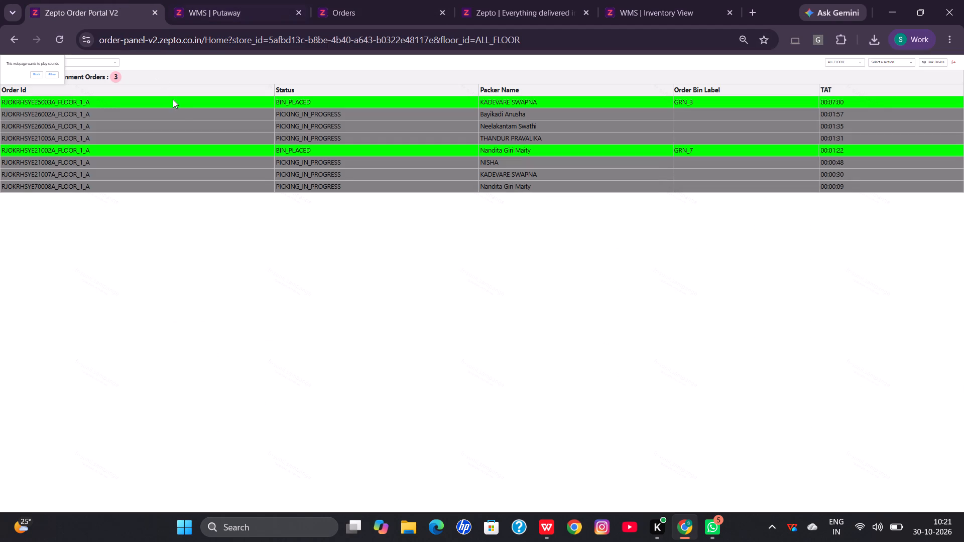
pyautogui.hotkey('ctrl', 'r')
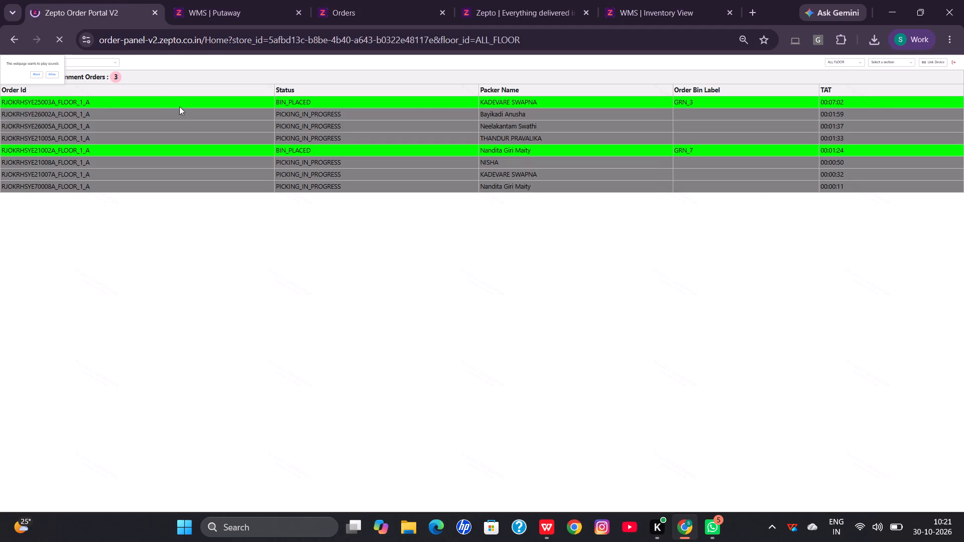